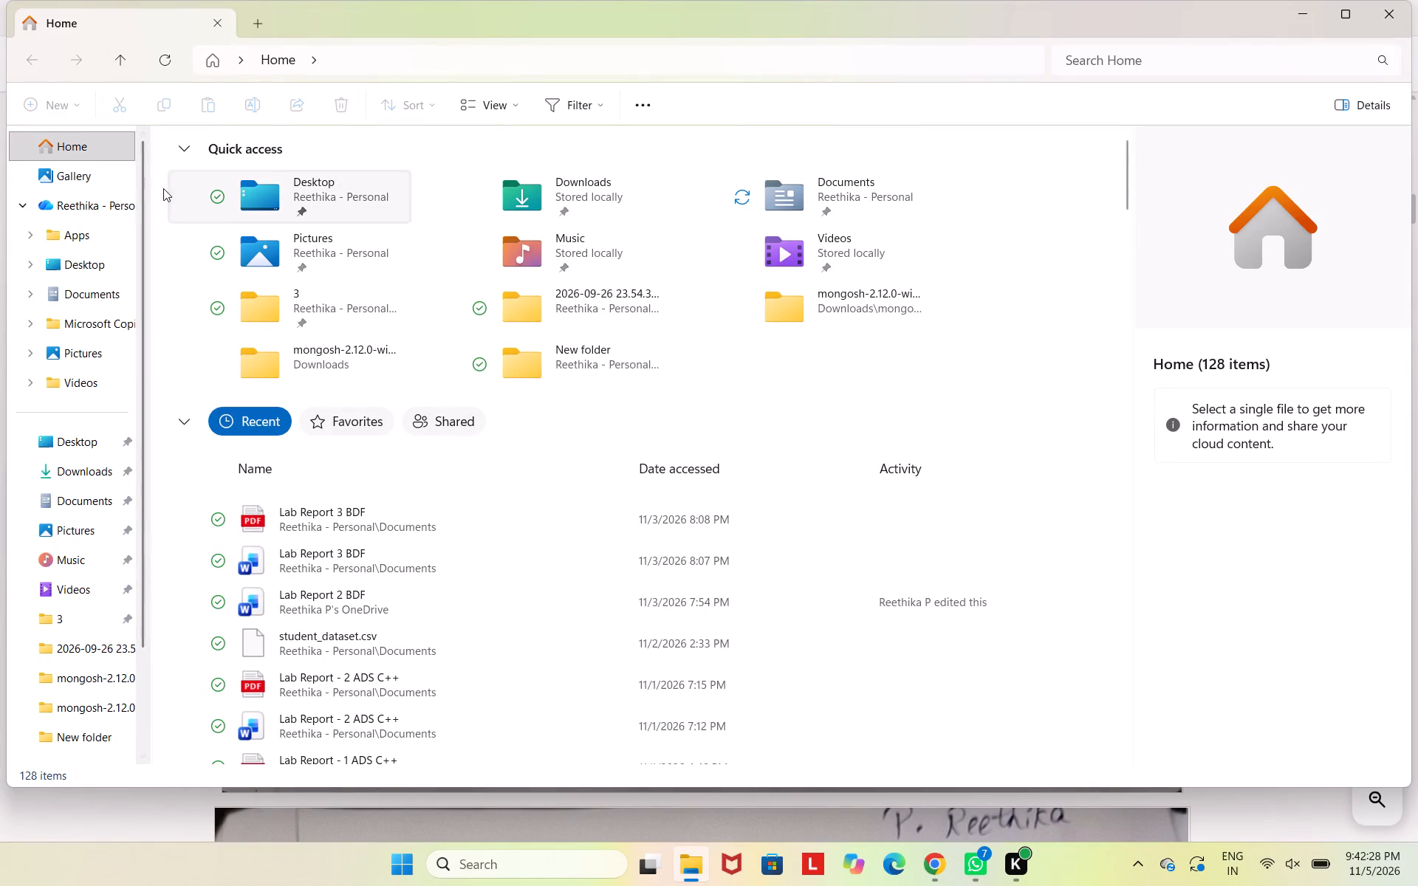
Open the Documents folder and start a search within it.
{"action": "left_click", "coordinate": [120, 145]}
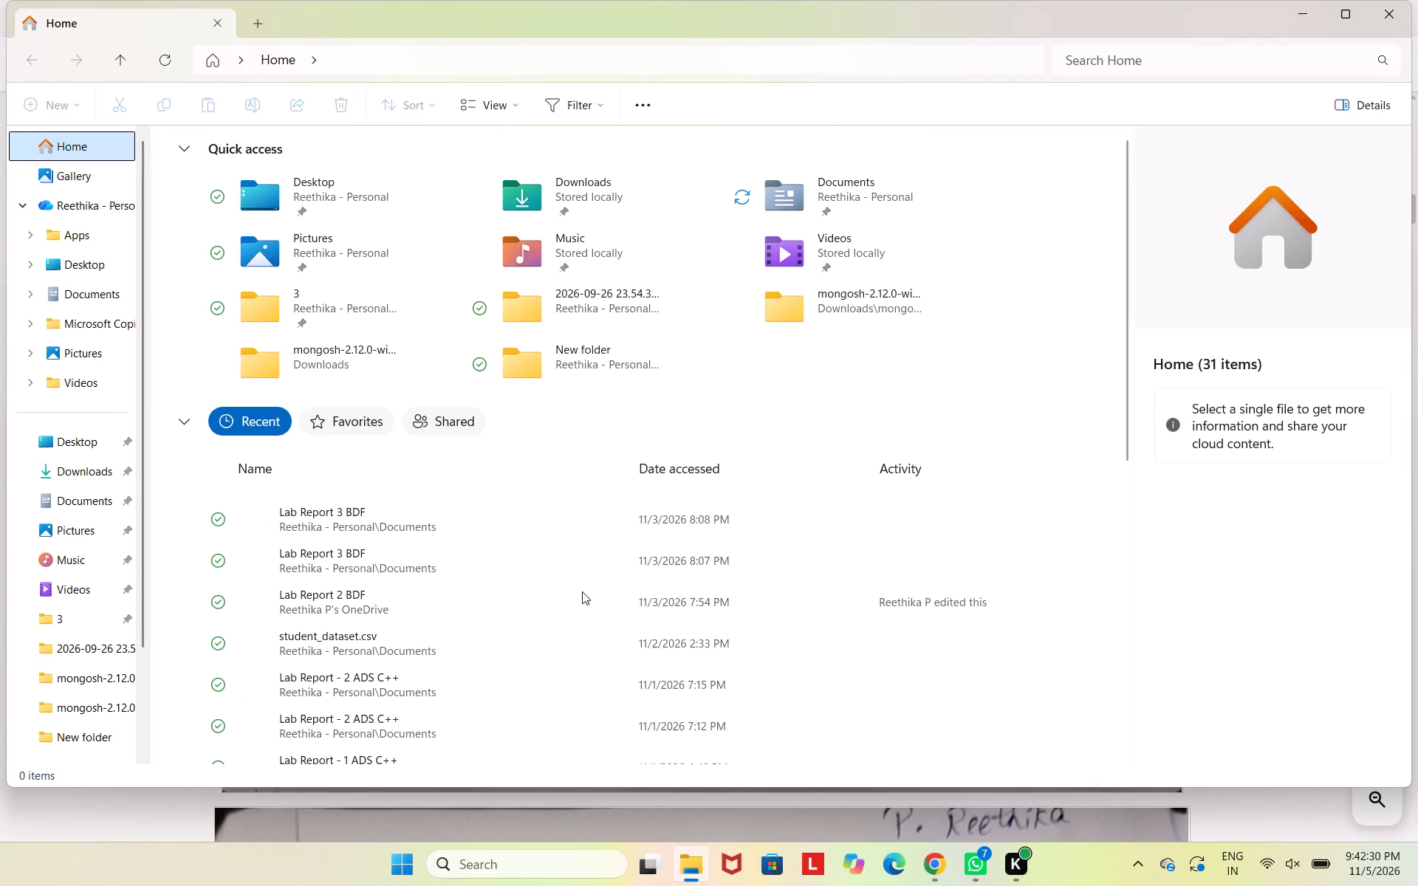
{"action": "left_click", "coordinate": [93, 499]}
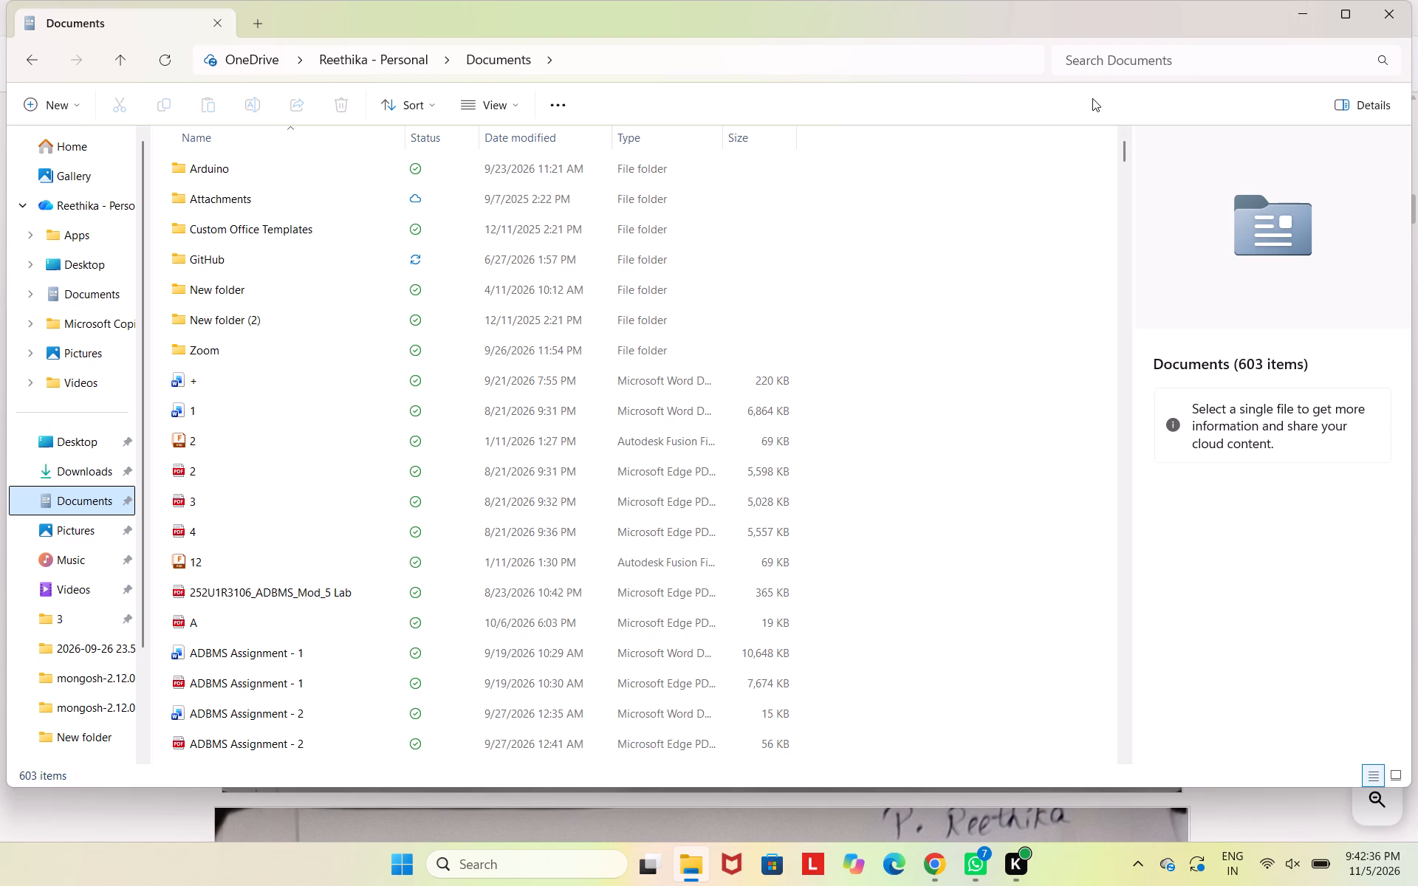
{"action": "left_click", "coordinate": [1126, 72]}
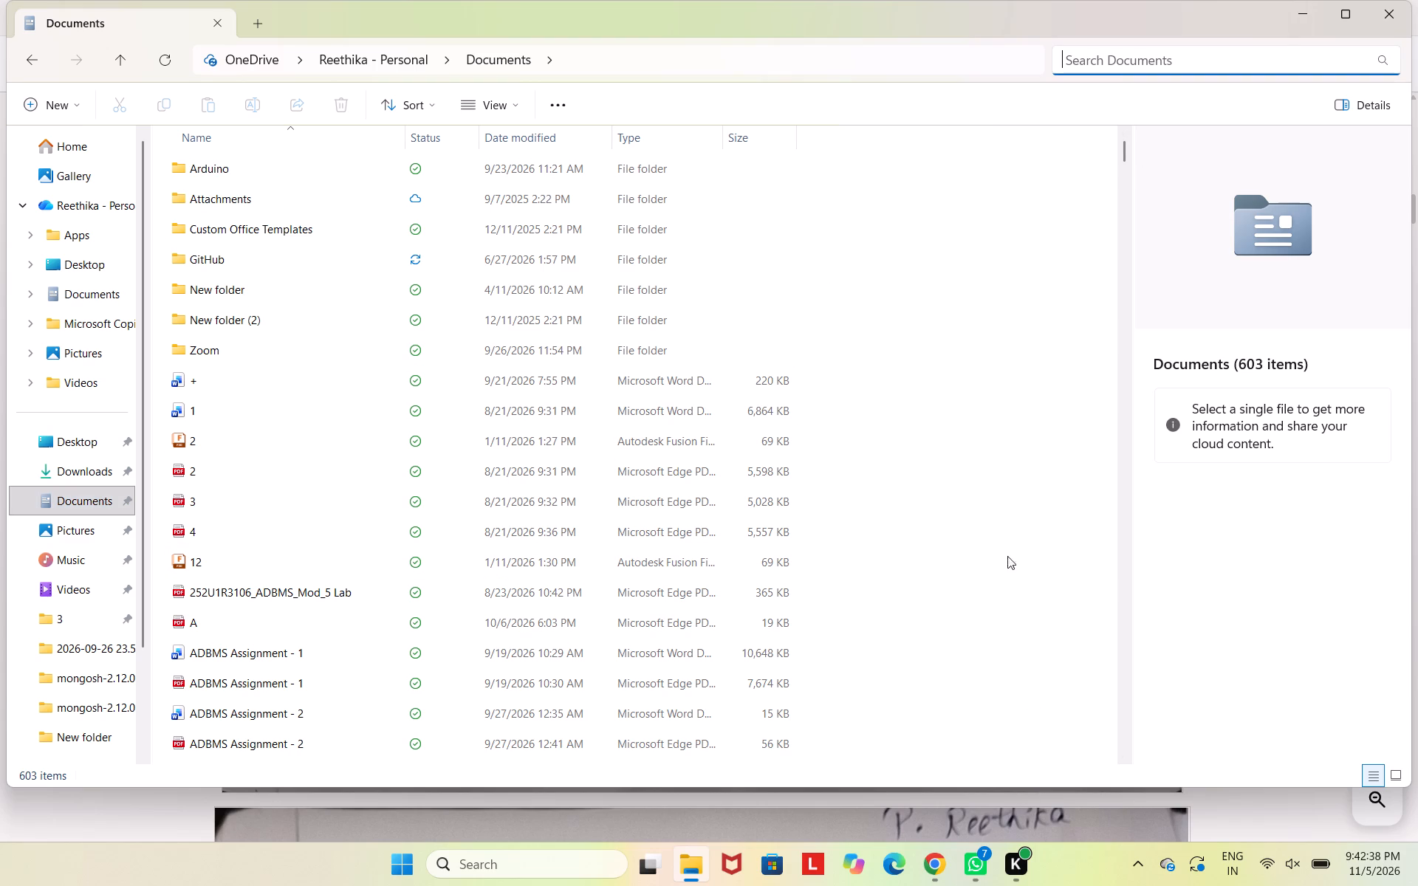
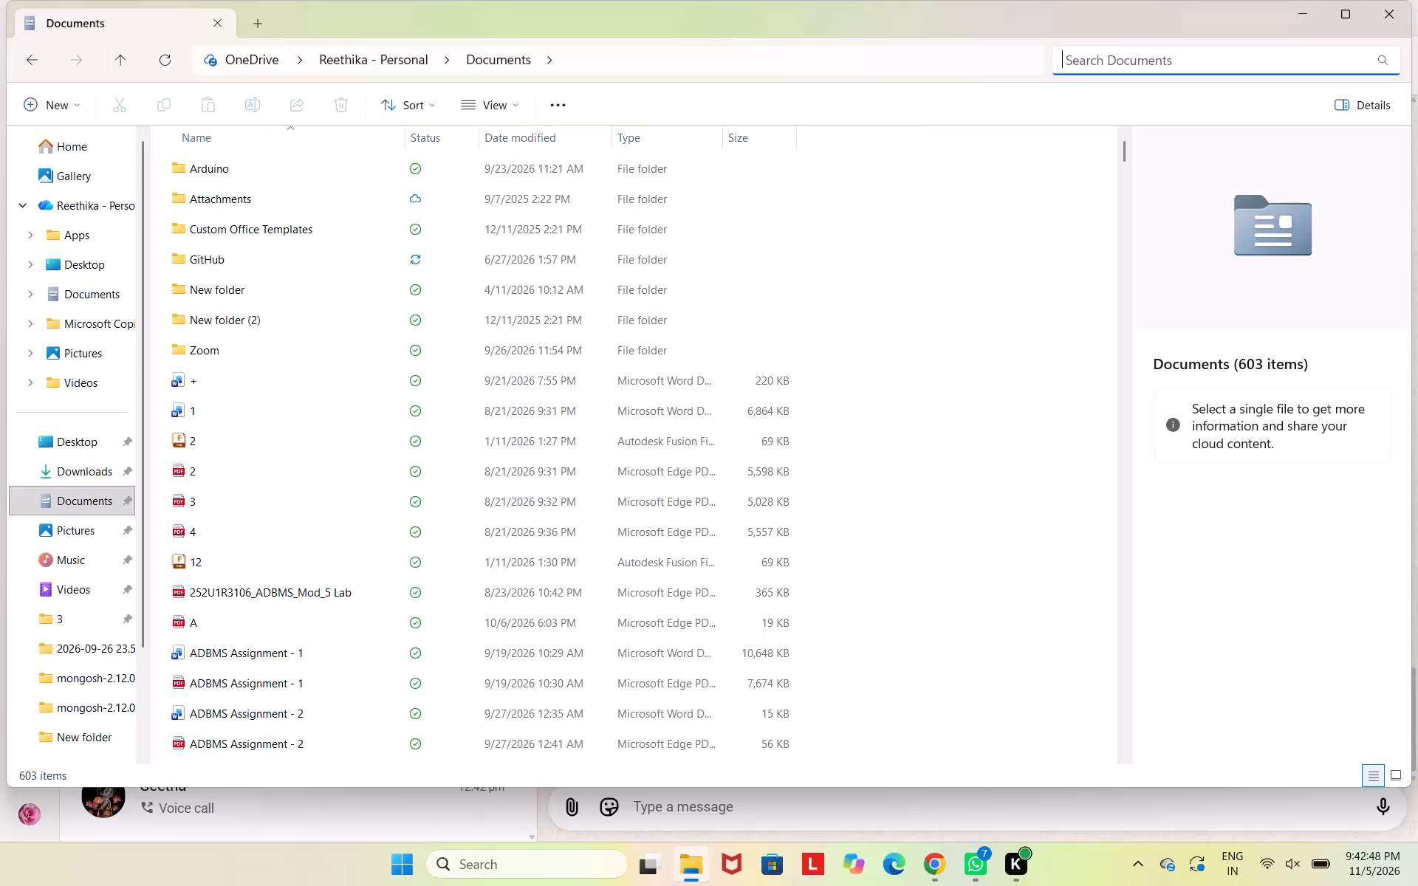
Search the Documents folder for 2140, check the matches, and clear the search term.
{"action": "type", "text": "21"}
{"action": "type", "text": "40"}
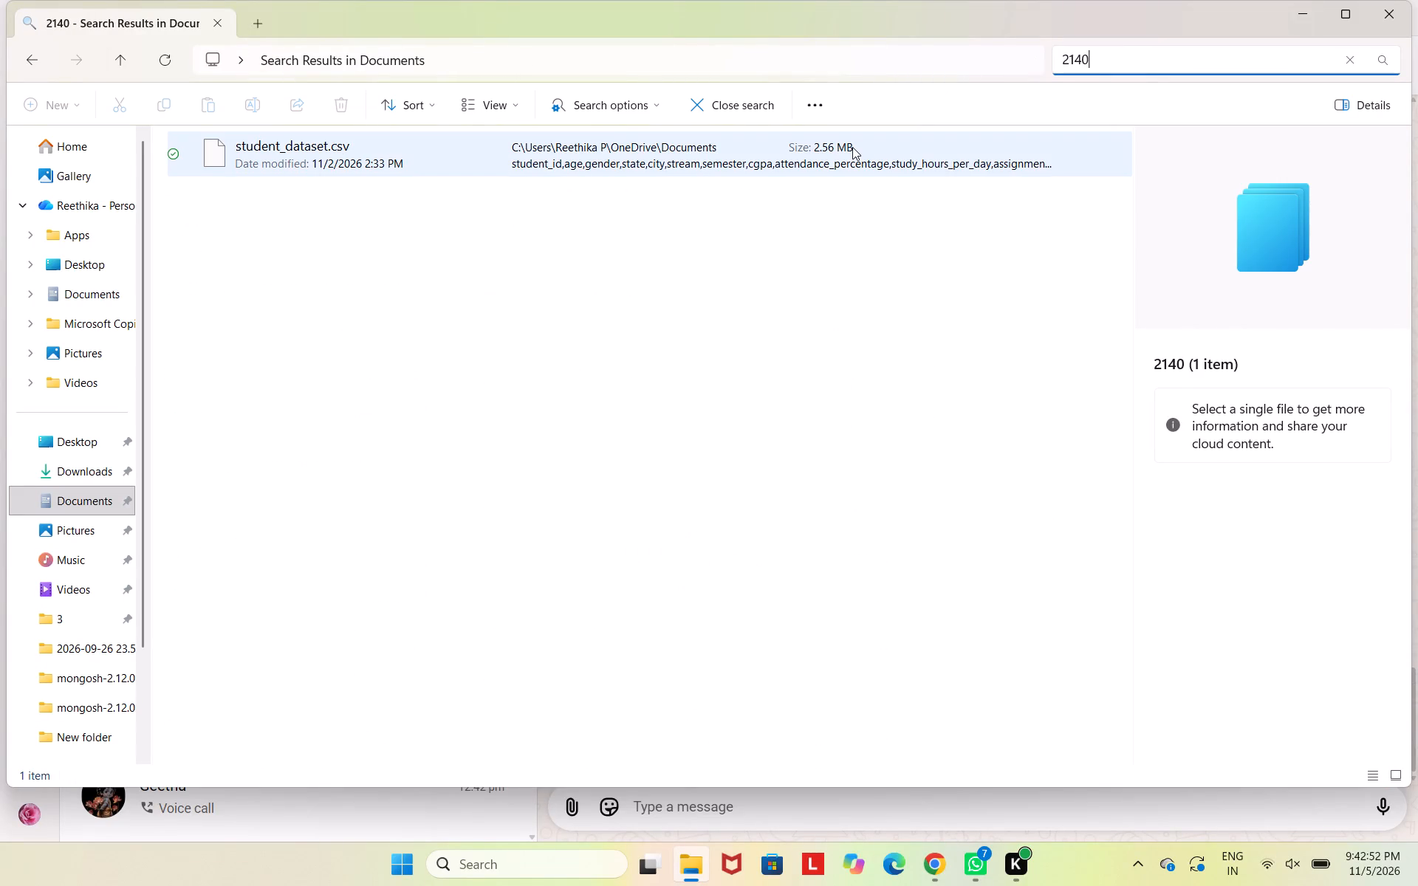
{"action": "key", "text": "BackSpace"}
{"action": "key", "text": "BackSpace"}
{"action": "key", "text": "BackSpace"}
{"action": "key", "text": "BackSpace"}
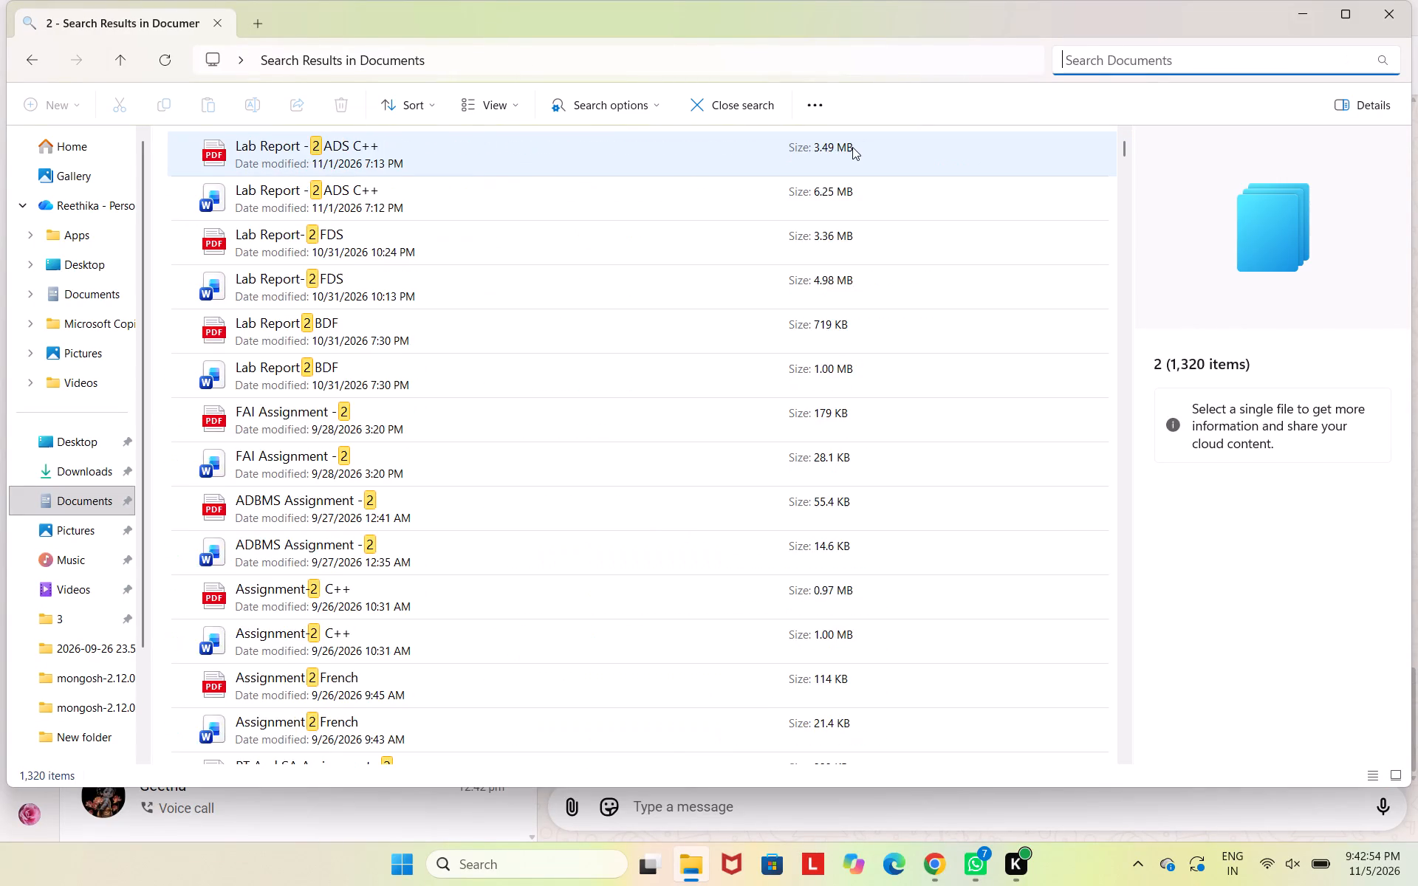
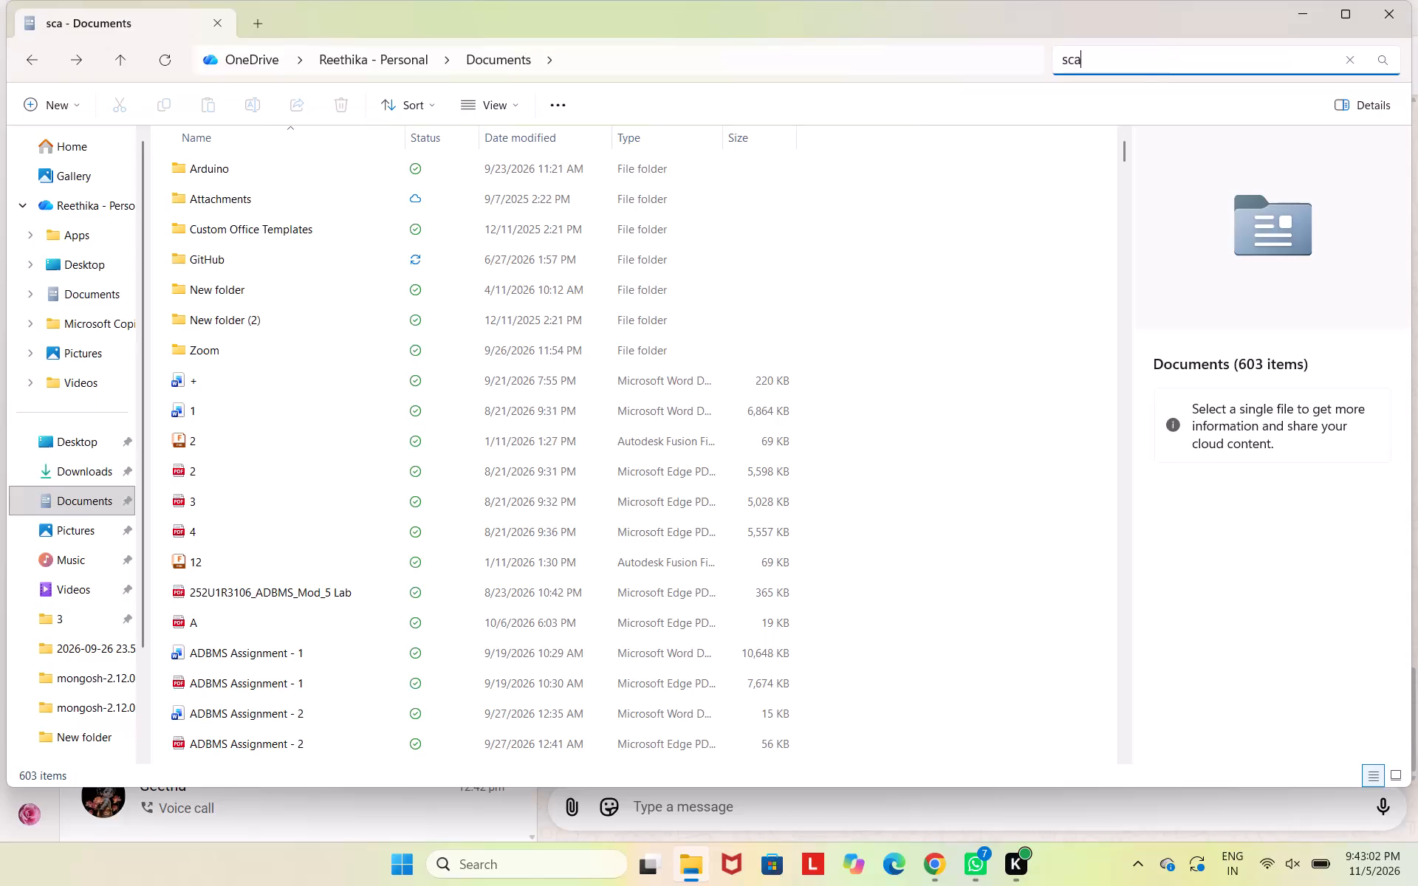
{"action": "triple_click", "coordinate": [425, 148]}
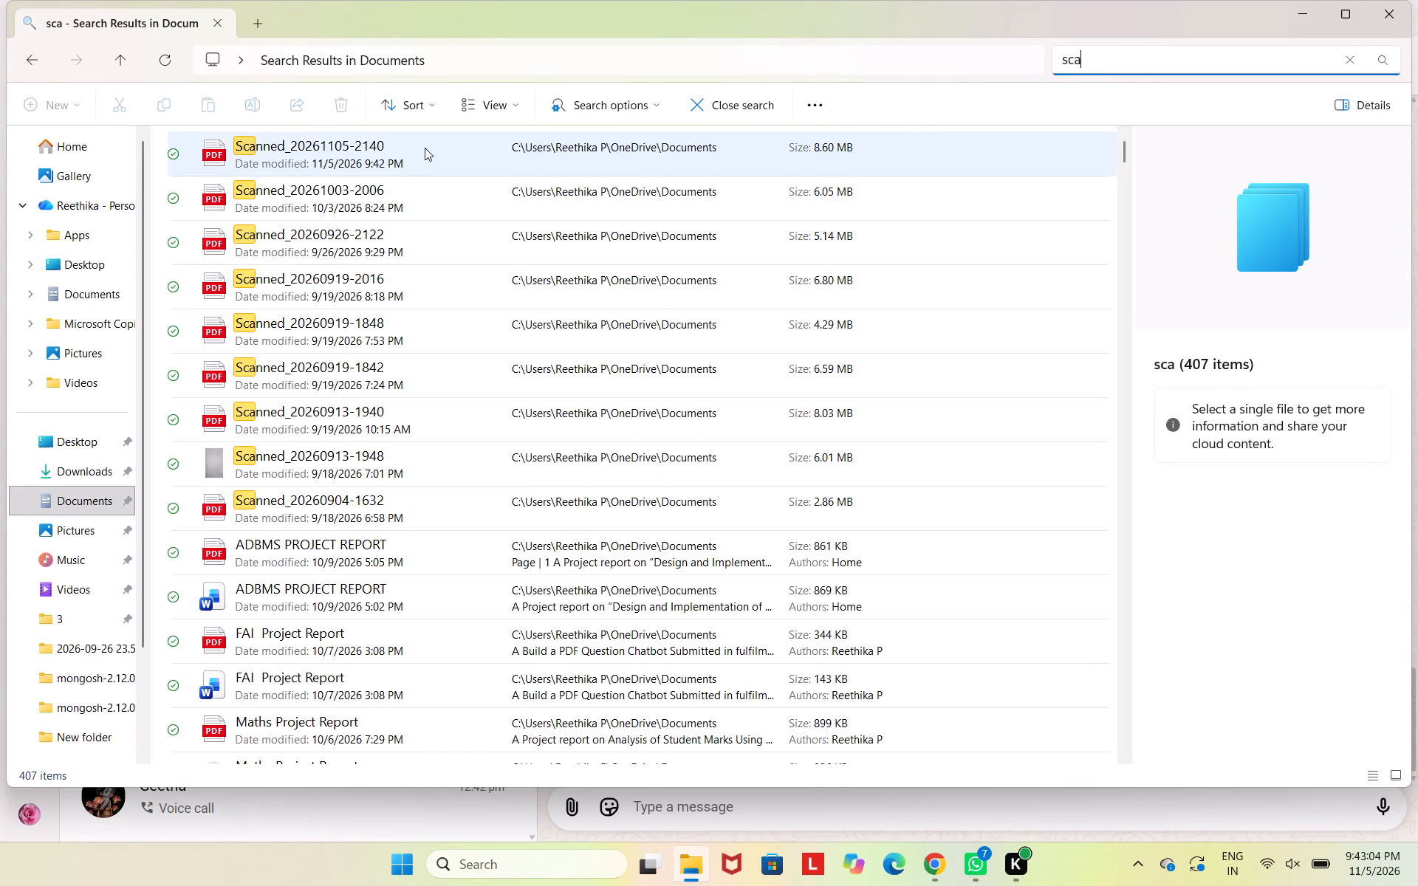
{"action": "double_click", "coordinate": [425, 148]}
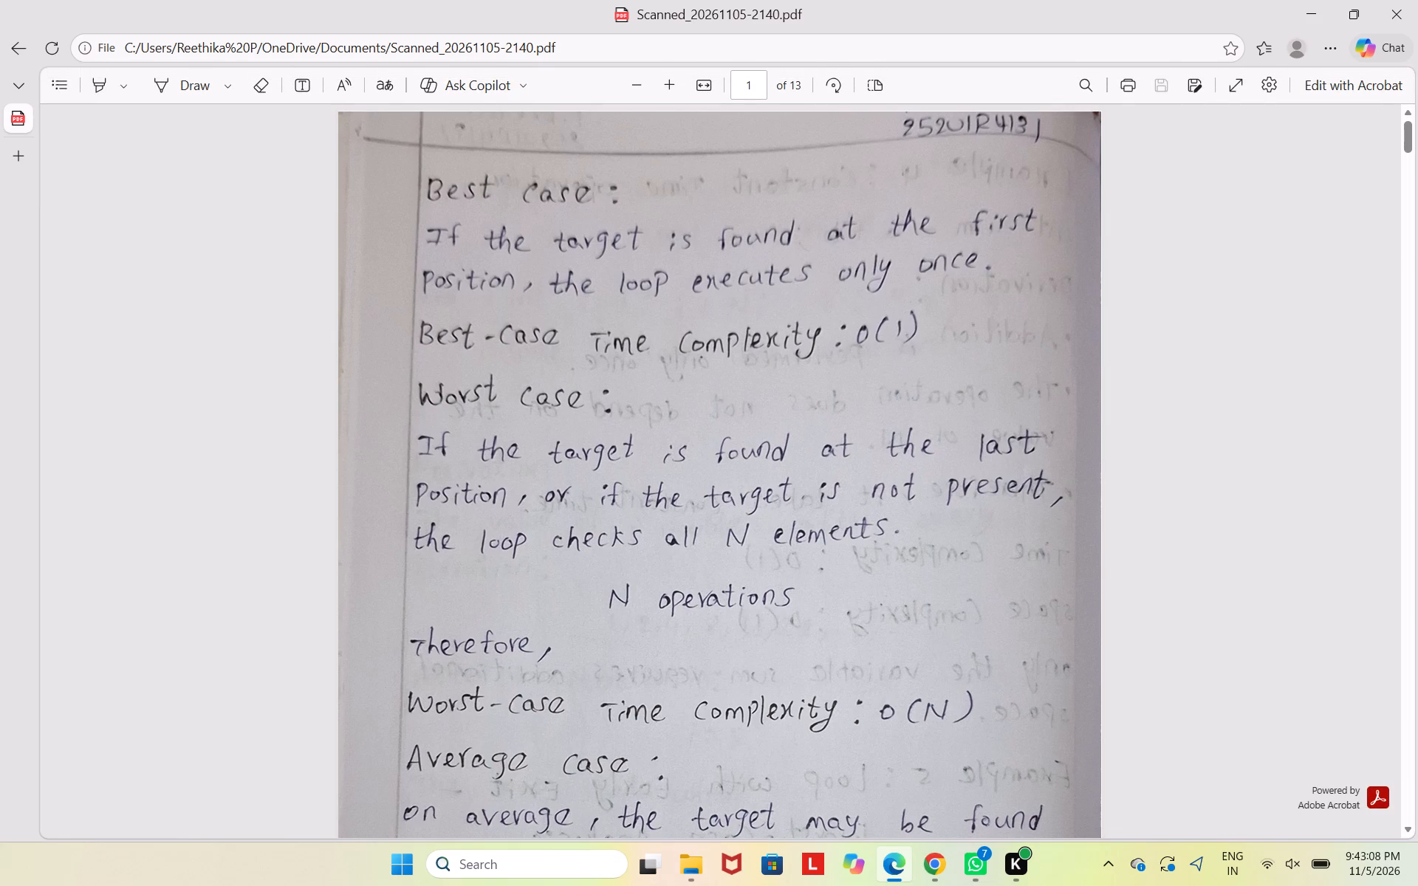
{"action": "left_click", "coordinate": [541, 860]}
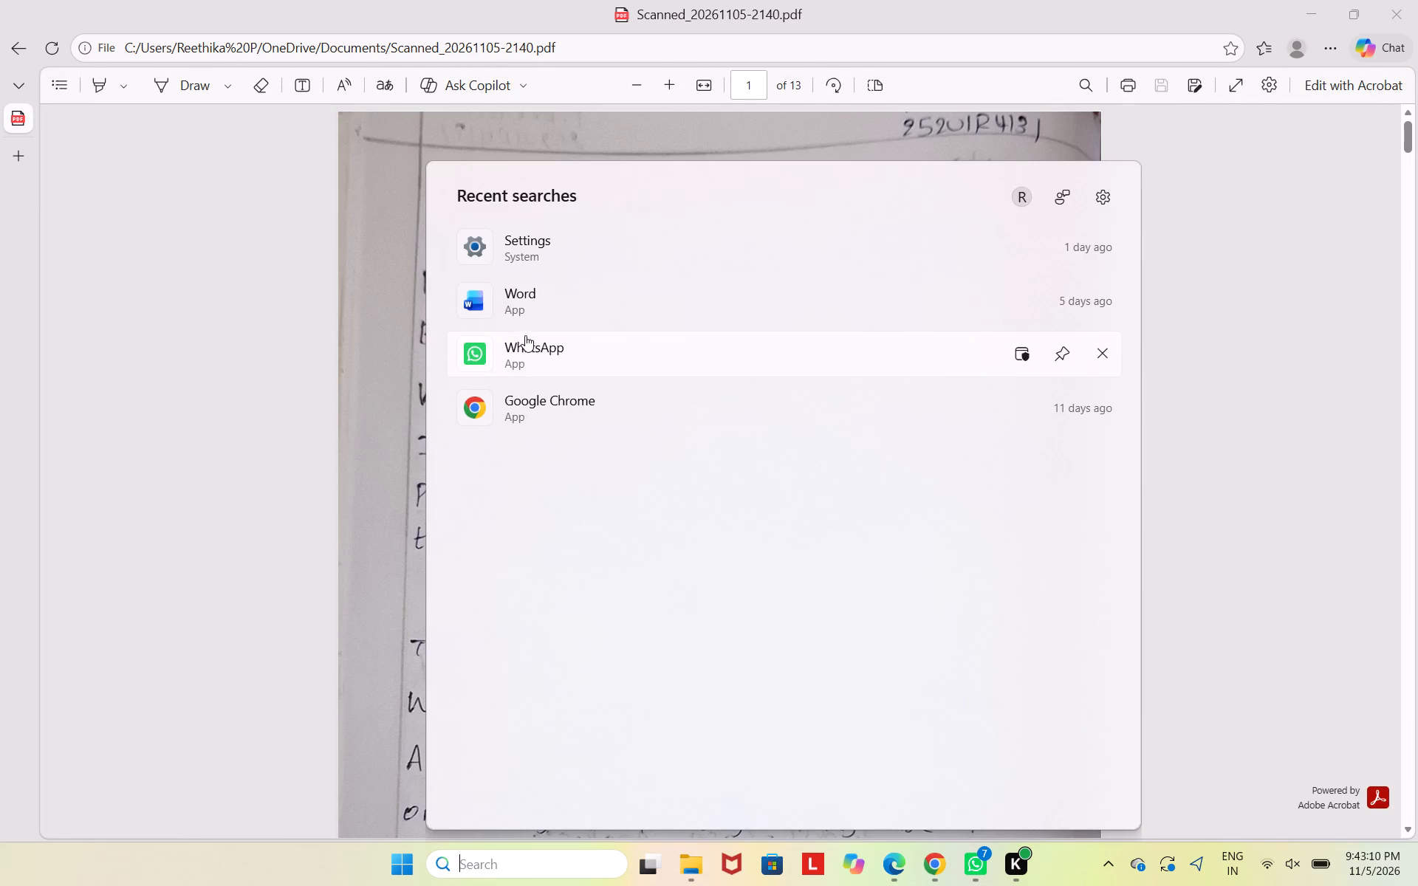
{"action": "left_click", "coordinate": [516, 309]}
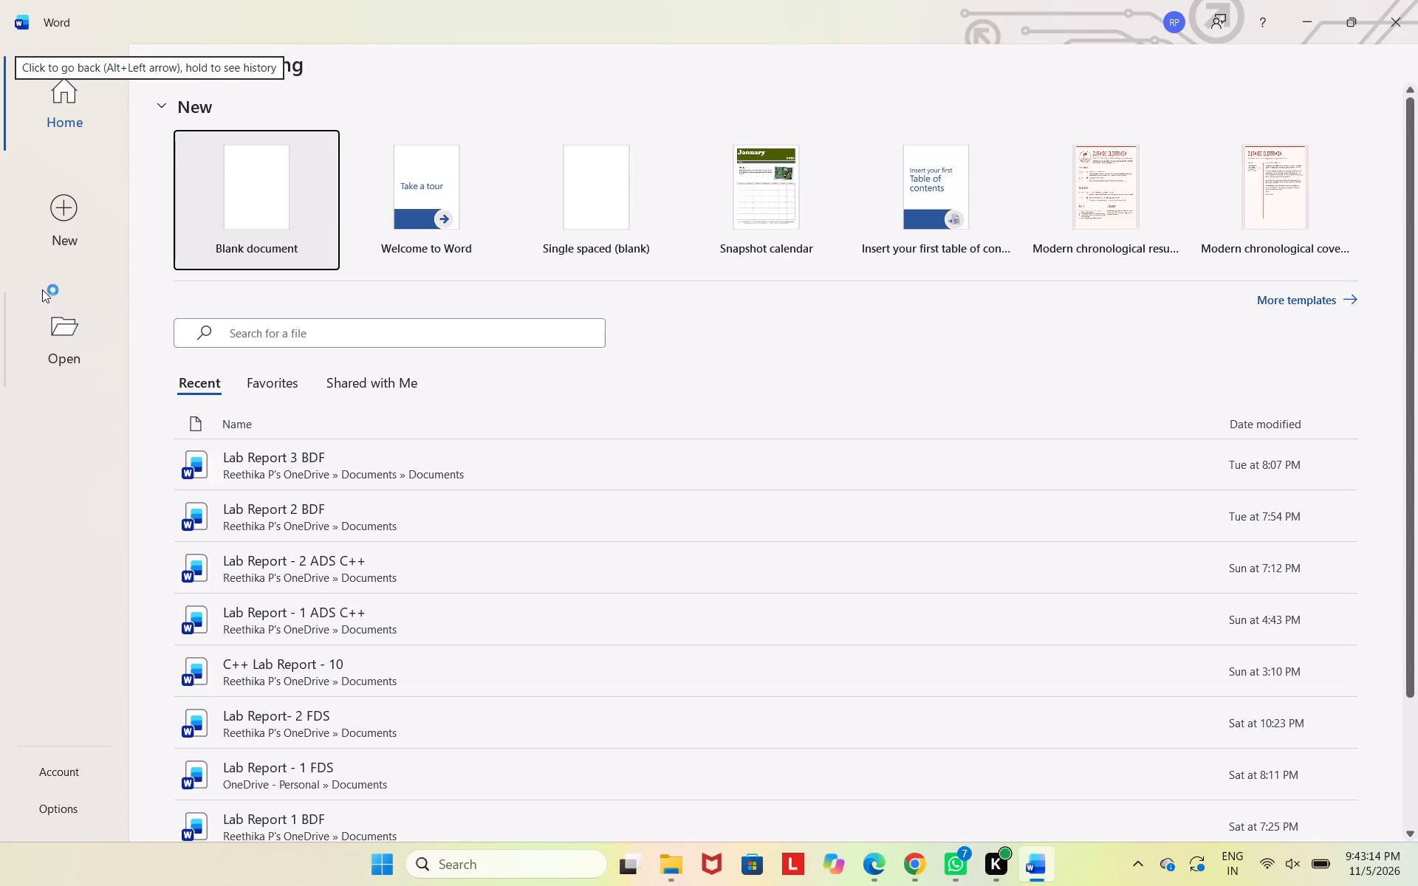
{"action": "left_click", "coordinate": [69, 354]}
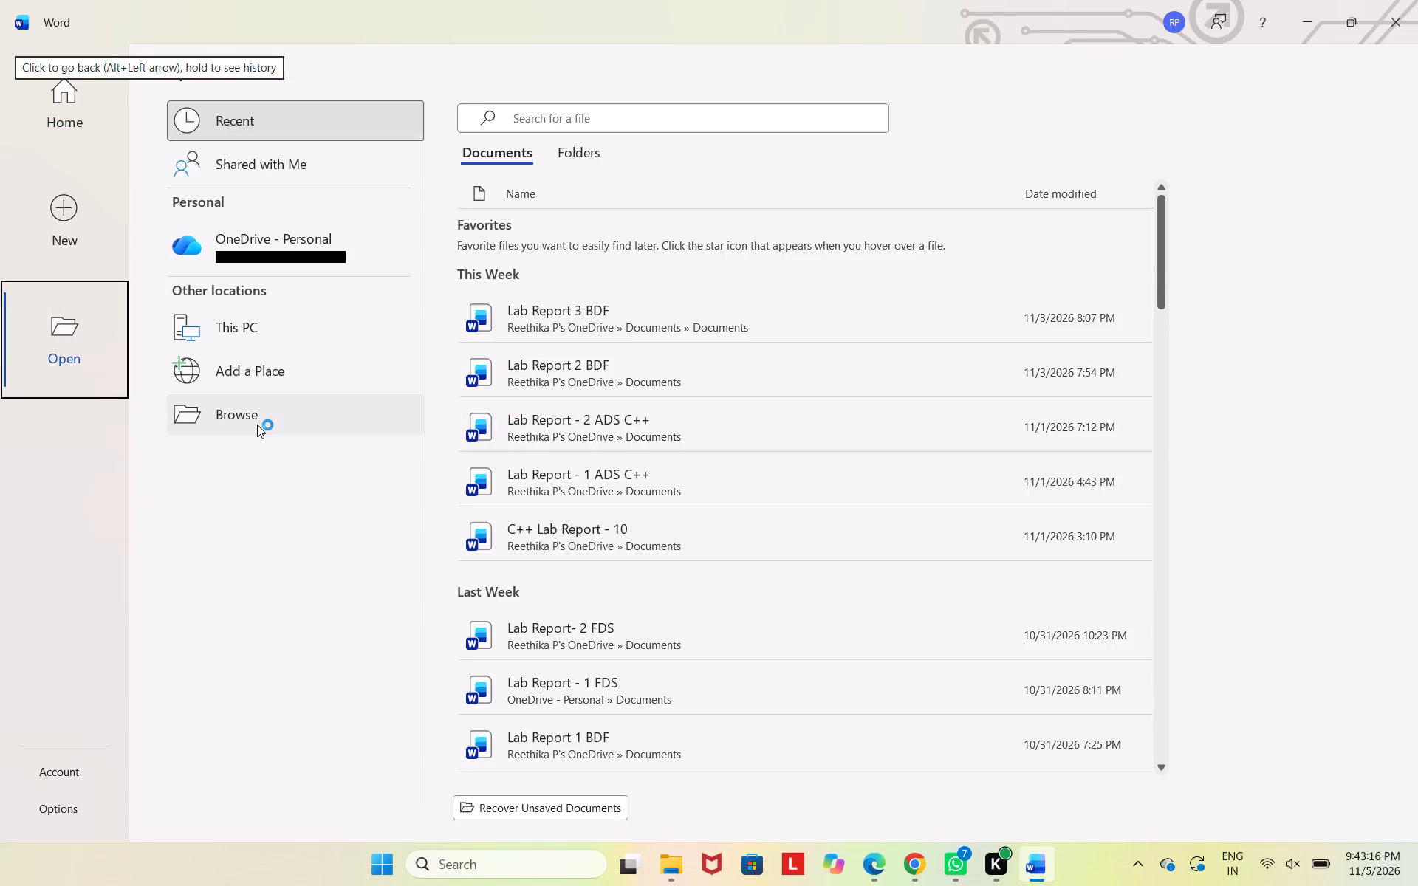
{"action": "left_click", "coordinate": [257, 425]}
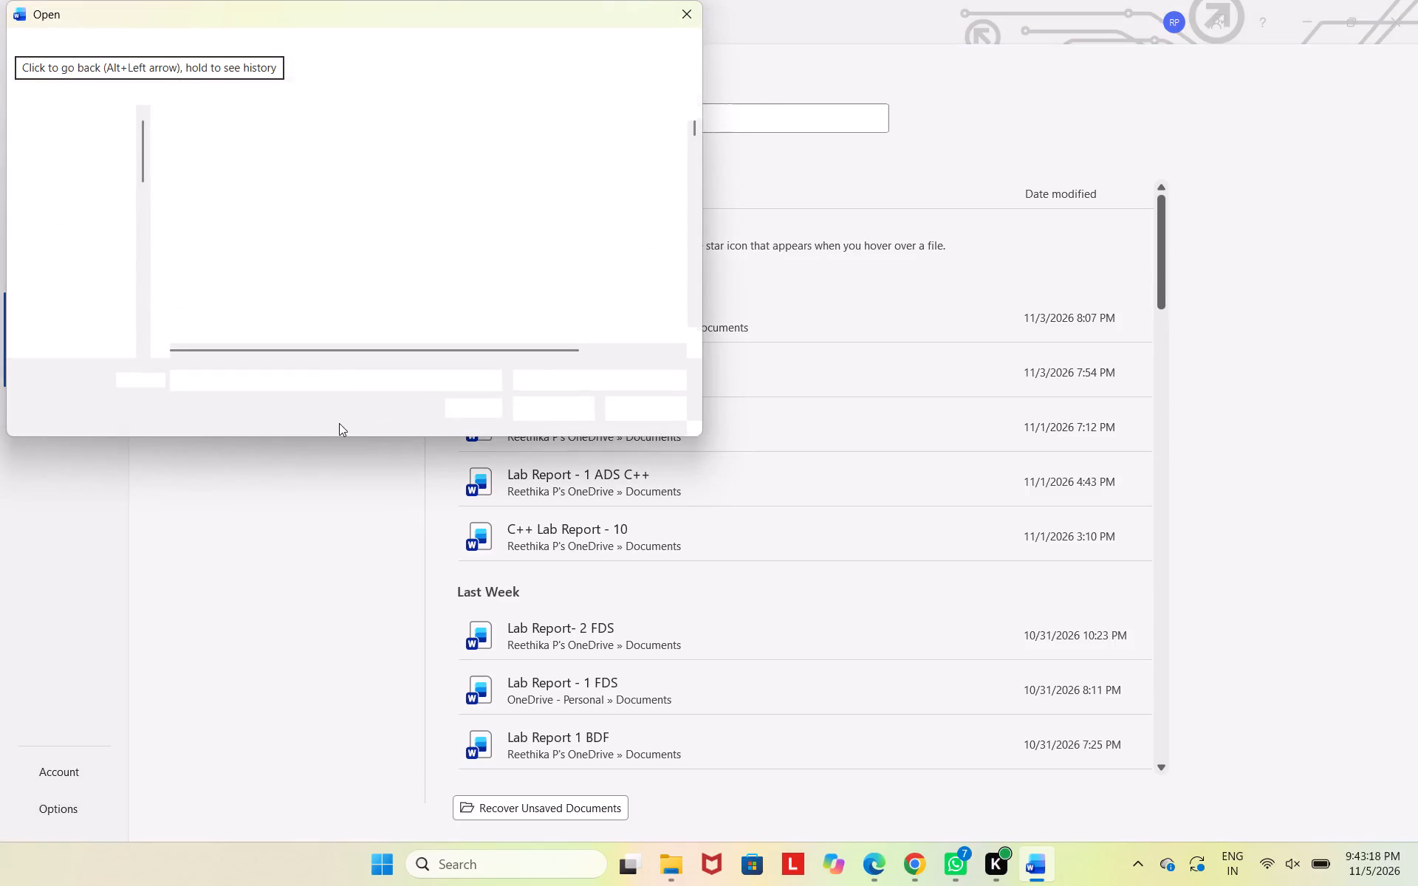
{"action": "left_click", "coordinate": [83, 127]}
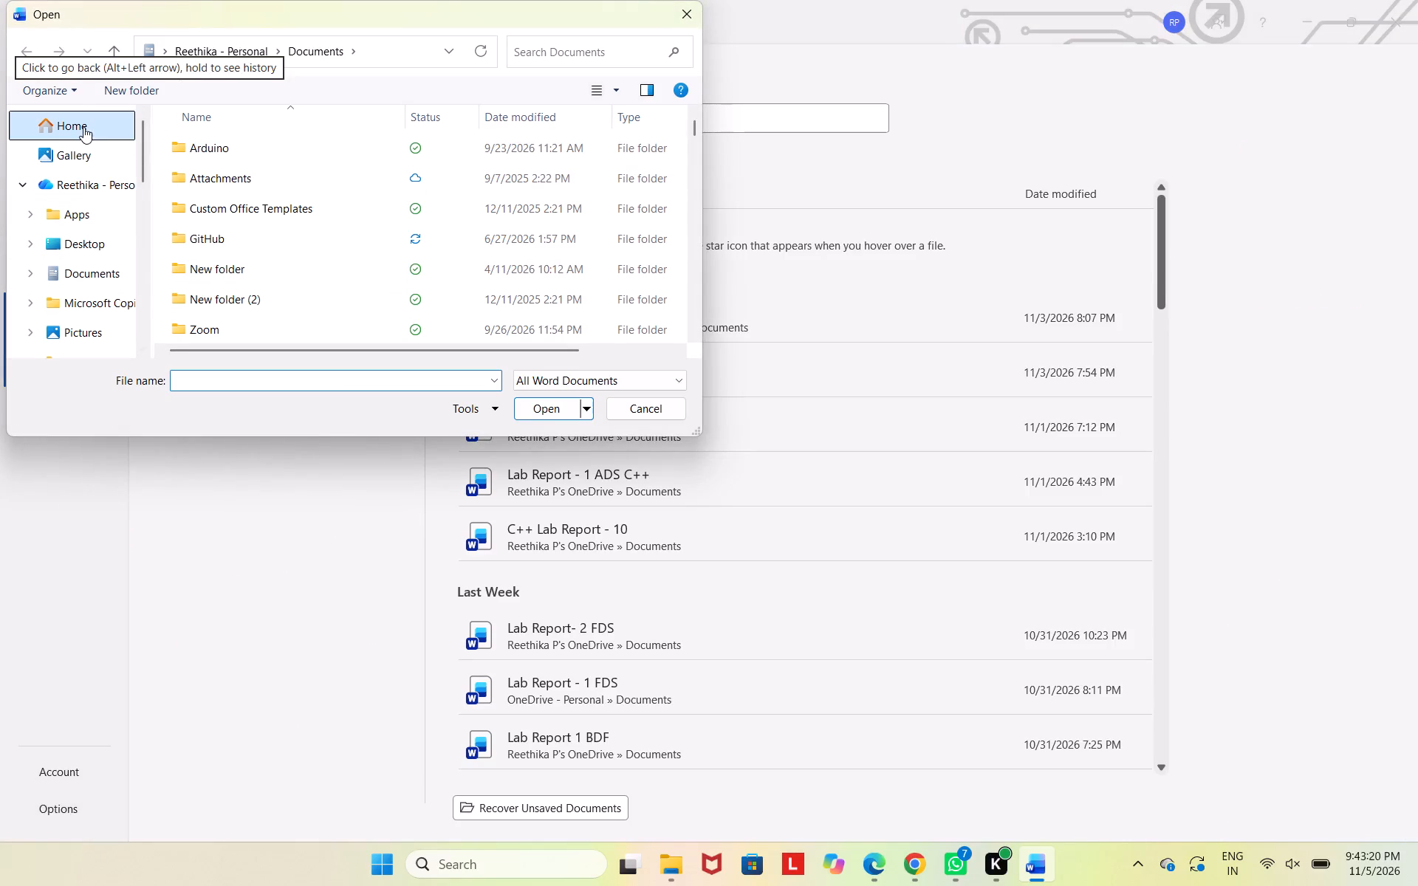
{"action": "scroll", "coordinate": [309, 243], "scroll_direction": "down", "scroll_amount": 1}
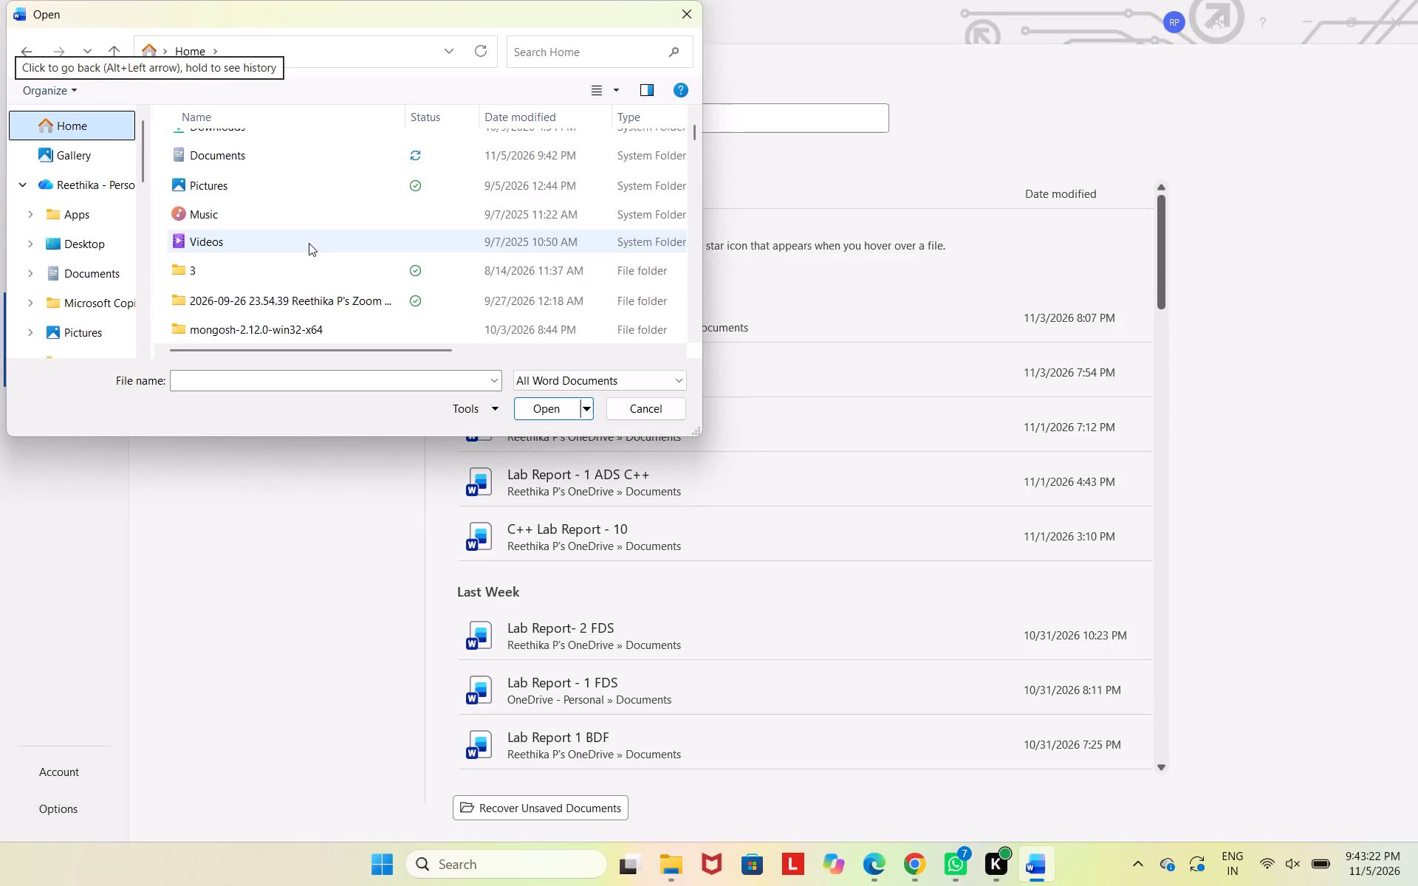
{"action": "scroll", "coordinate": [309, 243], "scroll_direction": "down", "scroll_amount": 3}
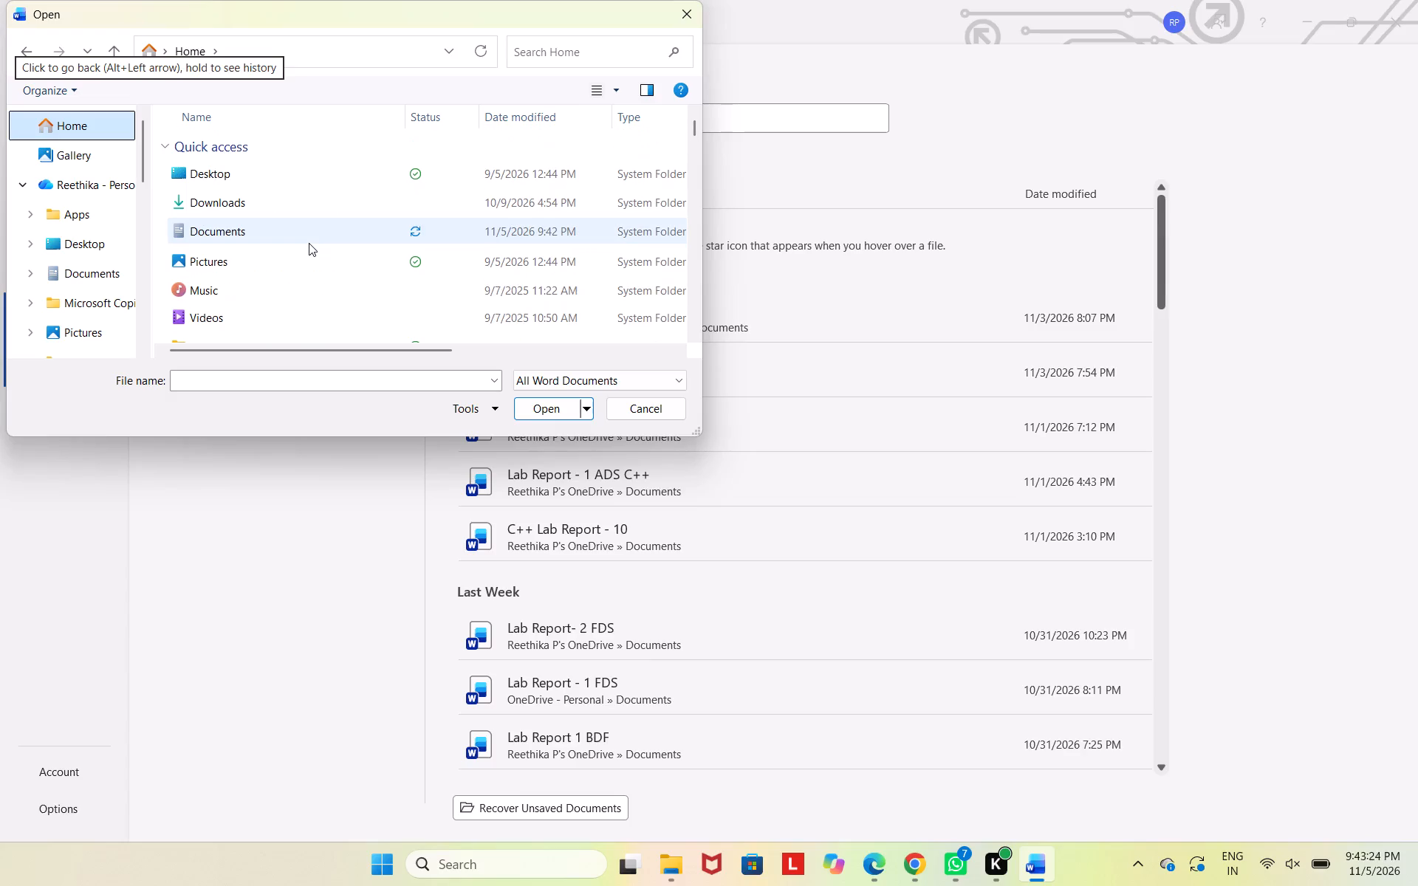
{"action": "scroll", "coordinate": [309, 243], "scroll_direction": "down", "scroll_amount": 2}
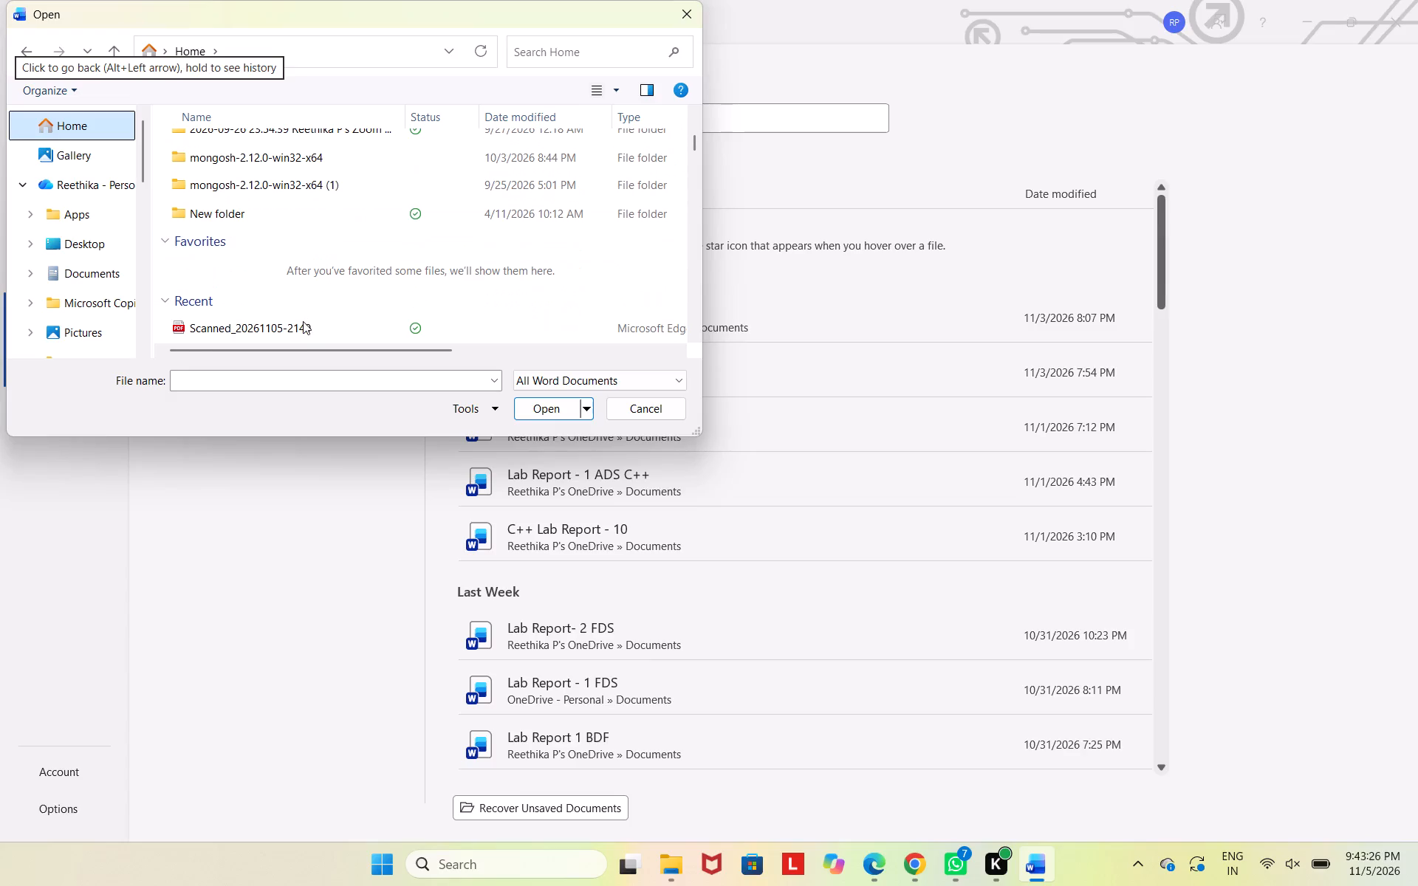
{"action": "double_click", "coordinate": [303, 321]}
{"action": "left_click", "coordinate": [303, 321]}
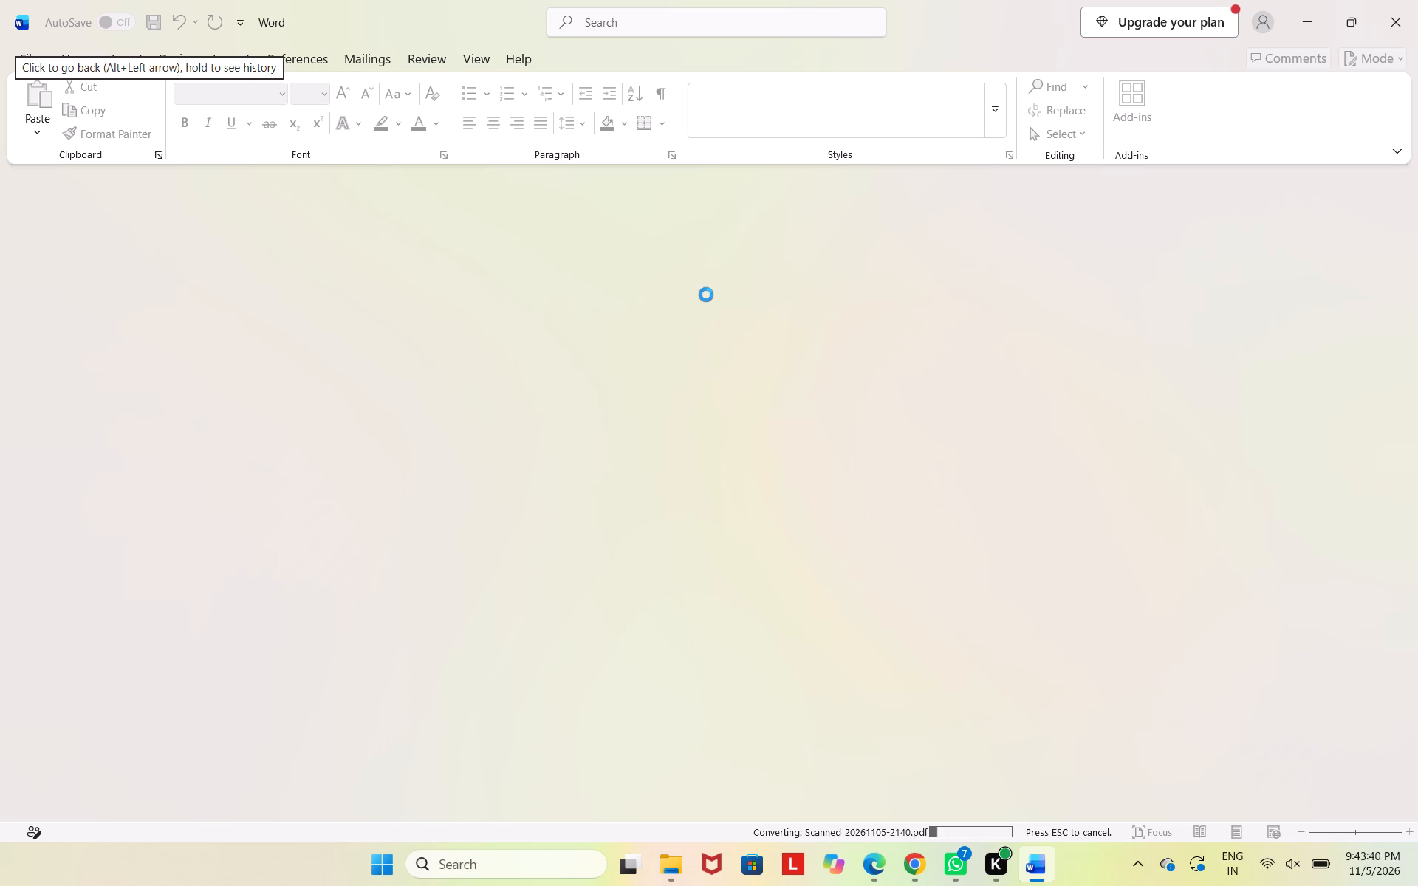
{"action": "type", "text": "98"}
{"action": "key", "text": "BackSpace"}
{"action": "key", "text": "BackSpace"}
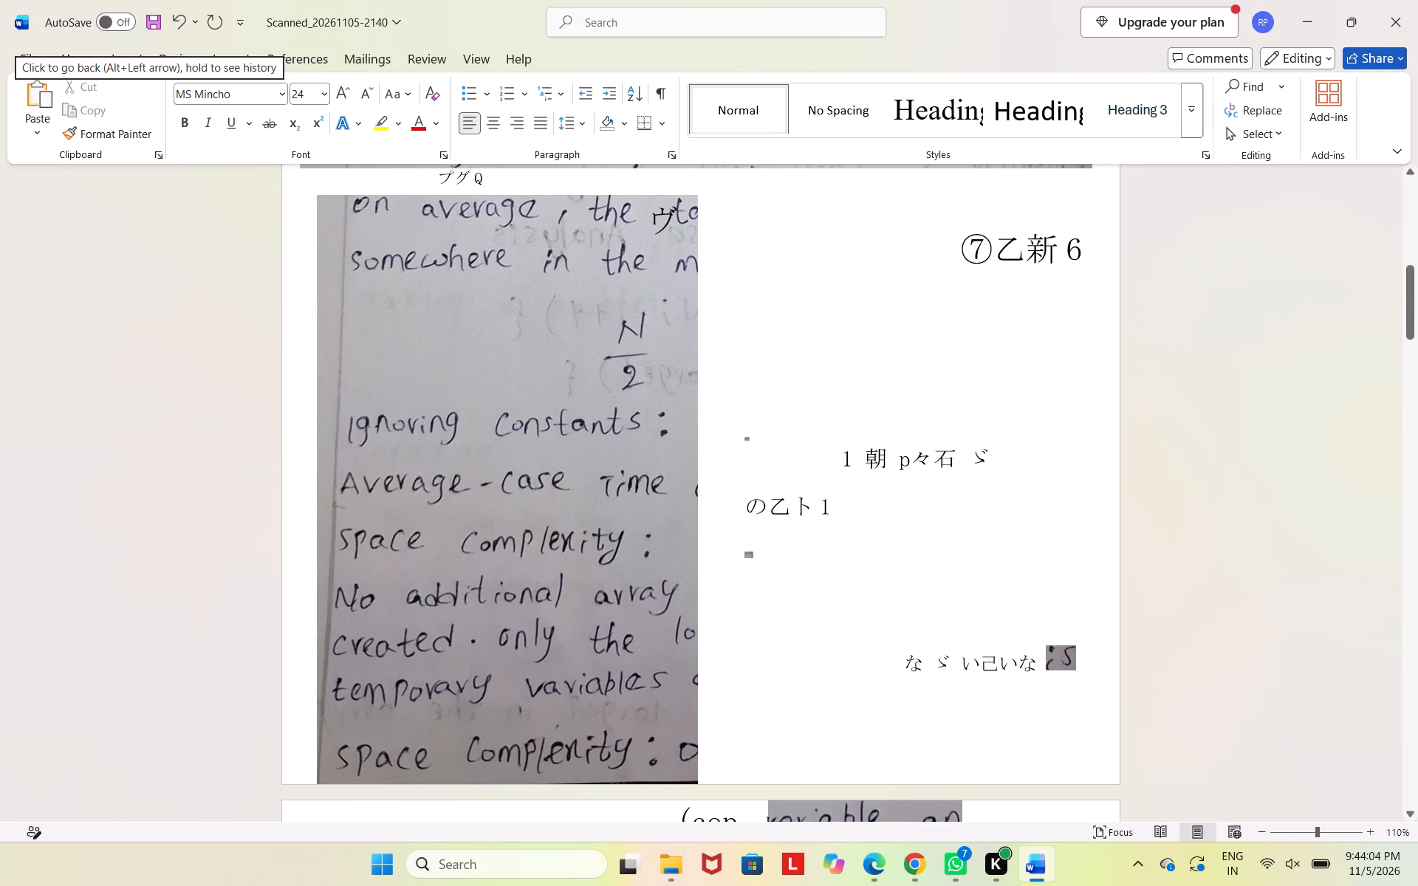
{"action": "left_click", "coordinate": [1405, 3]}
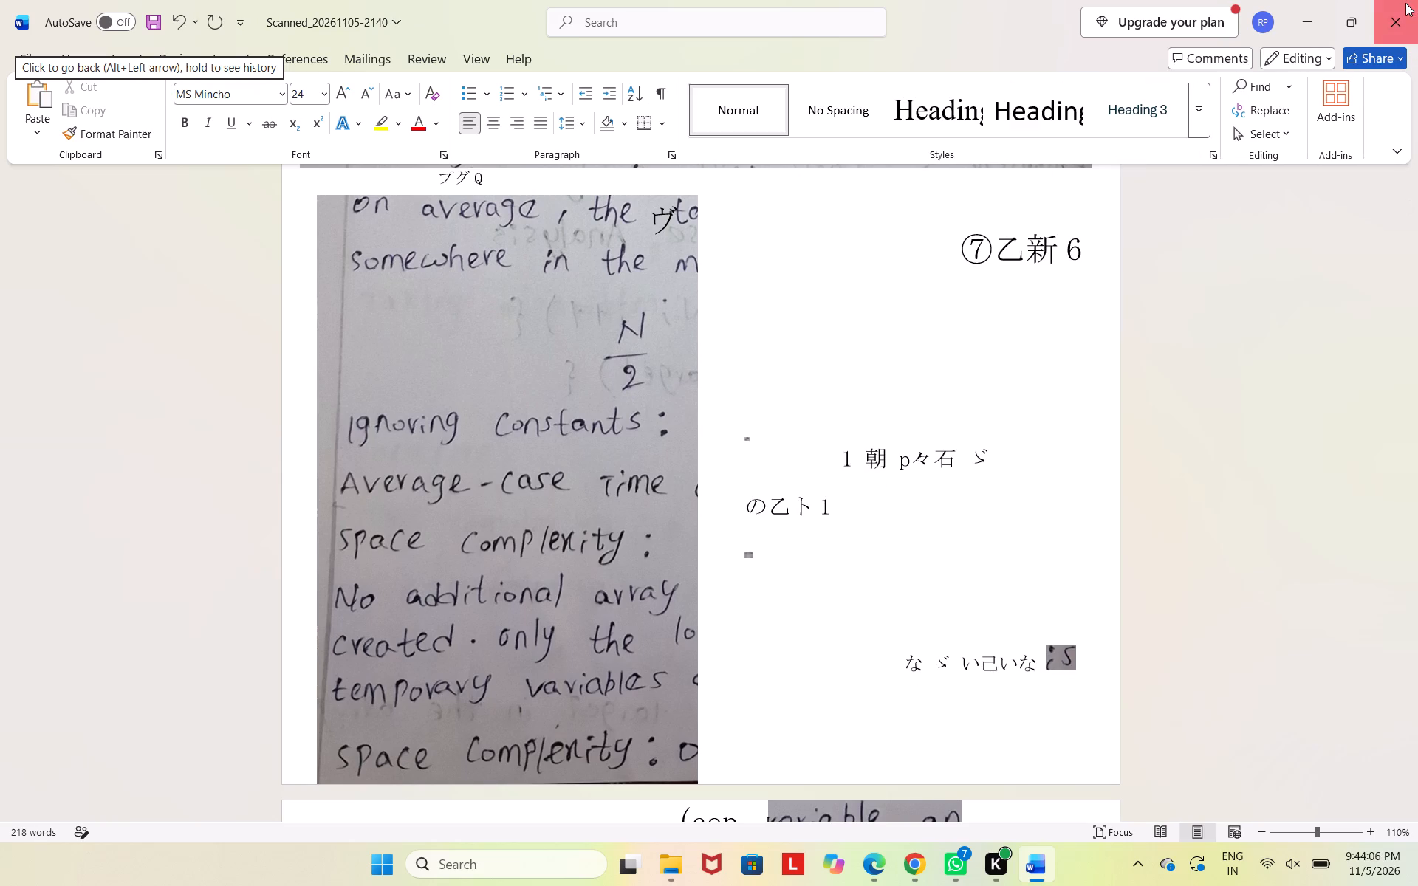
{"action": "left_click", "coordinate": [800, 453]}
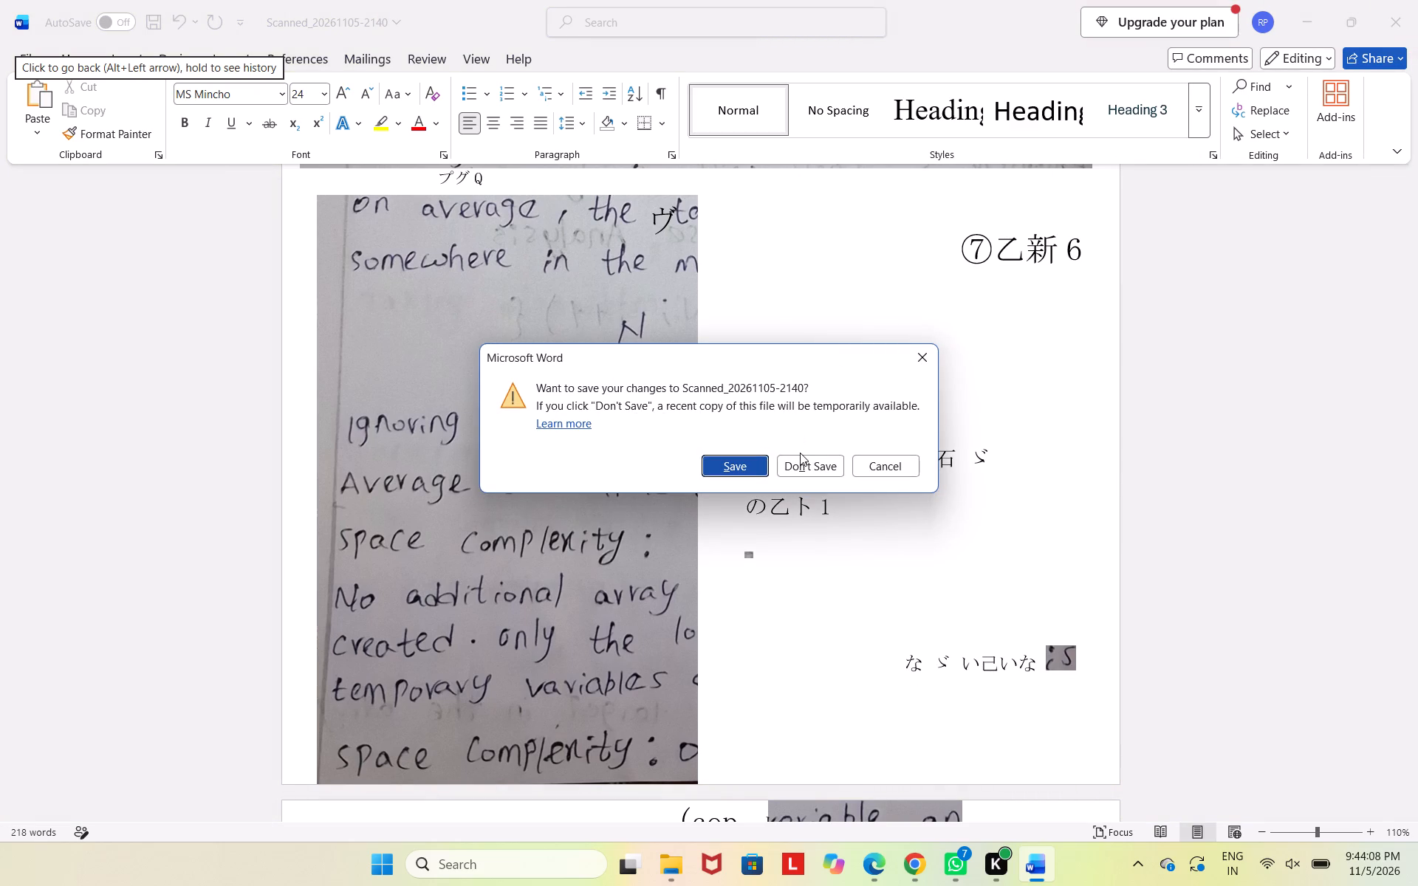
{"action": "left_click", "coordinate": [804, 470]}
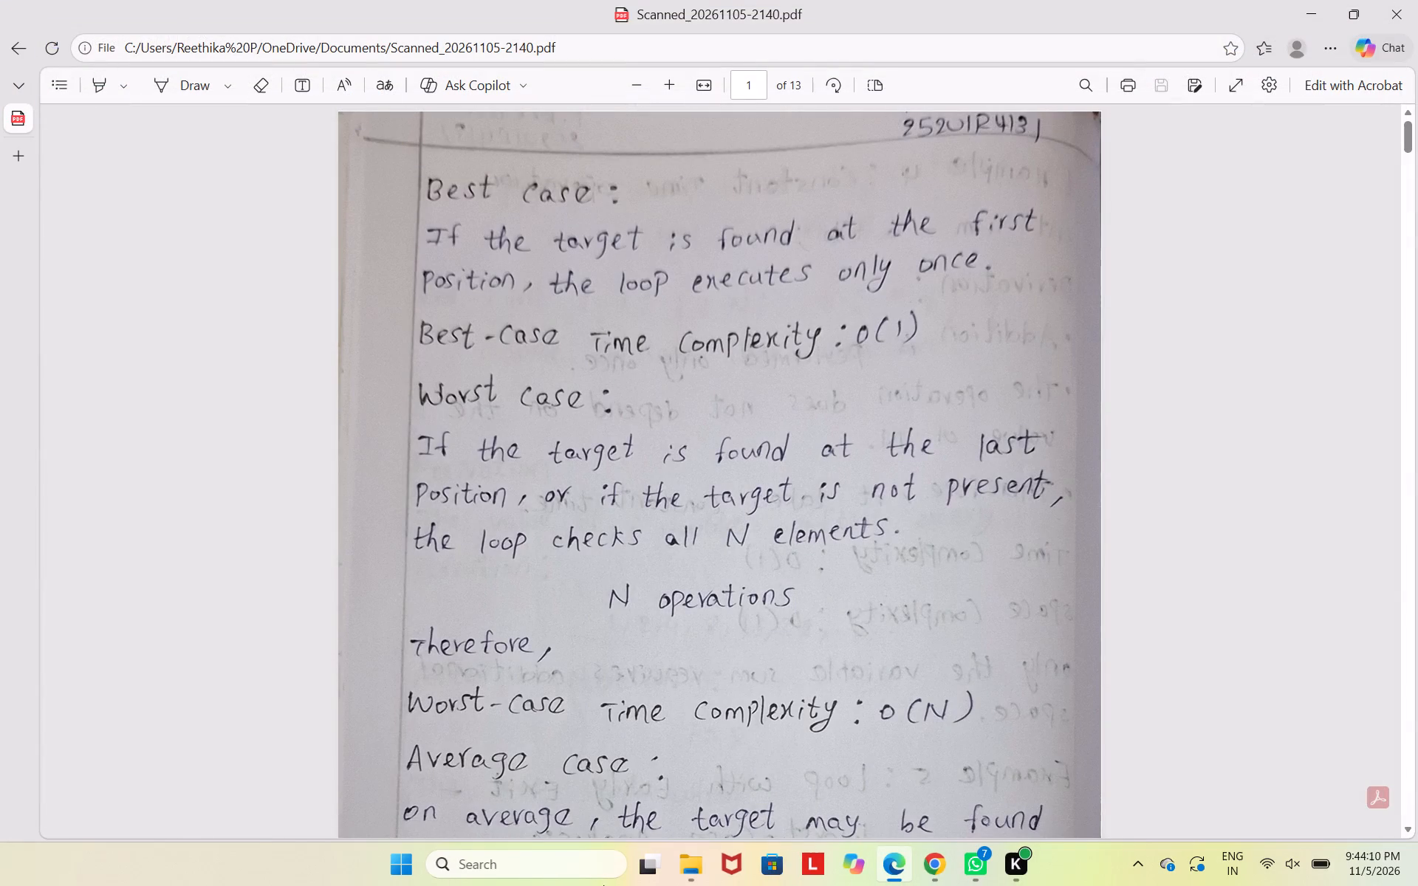
Switch to Chrome and open the PDF to Word converter on the iLovePDF website.
{"action": "left_click", "coordinate": [940, 879]}
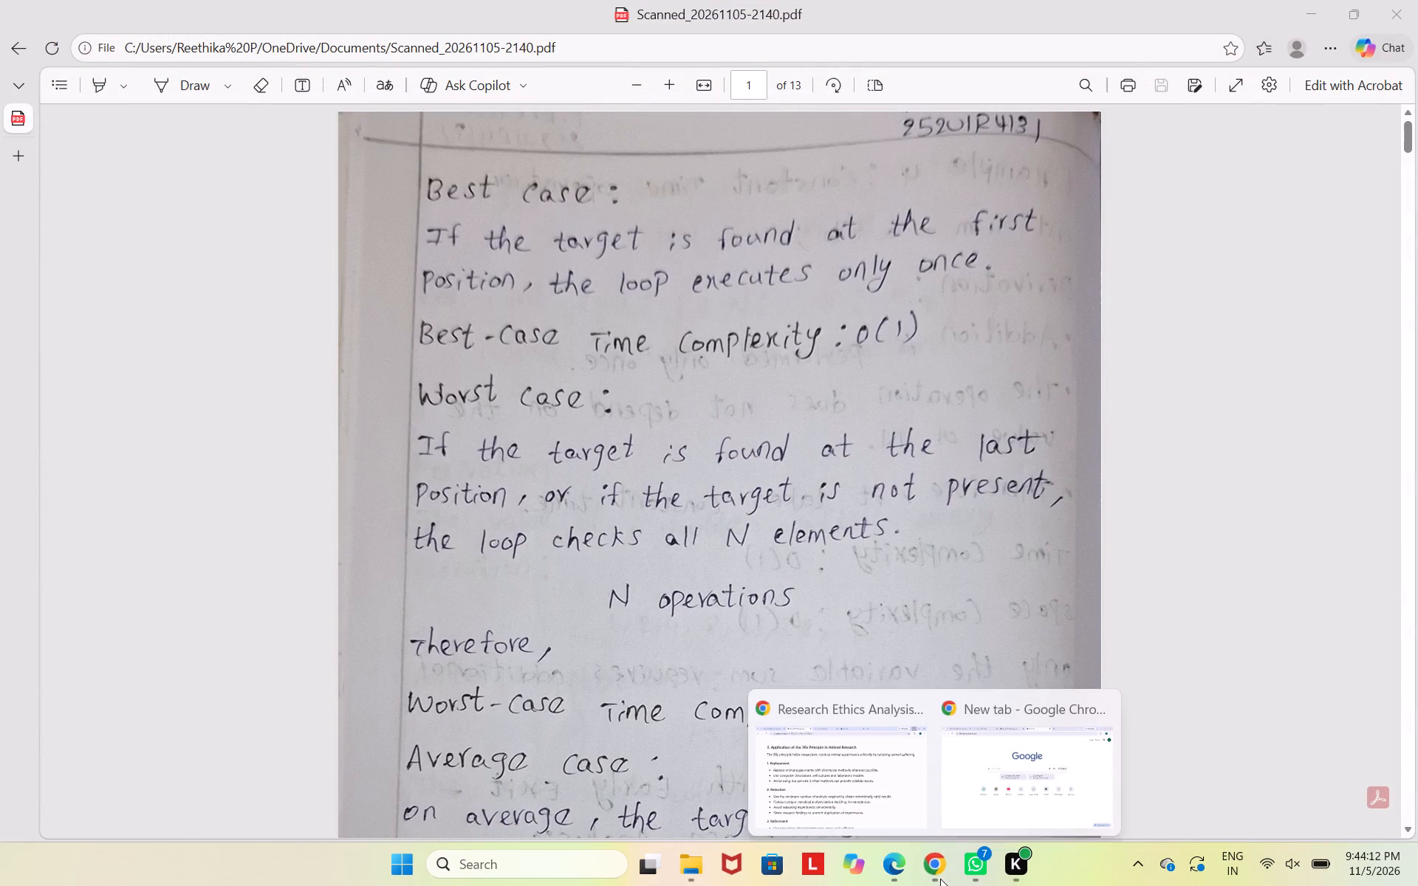
{"action": "left_click", "coordinate": [1047, 735]}
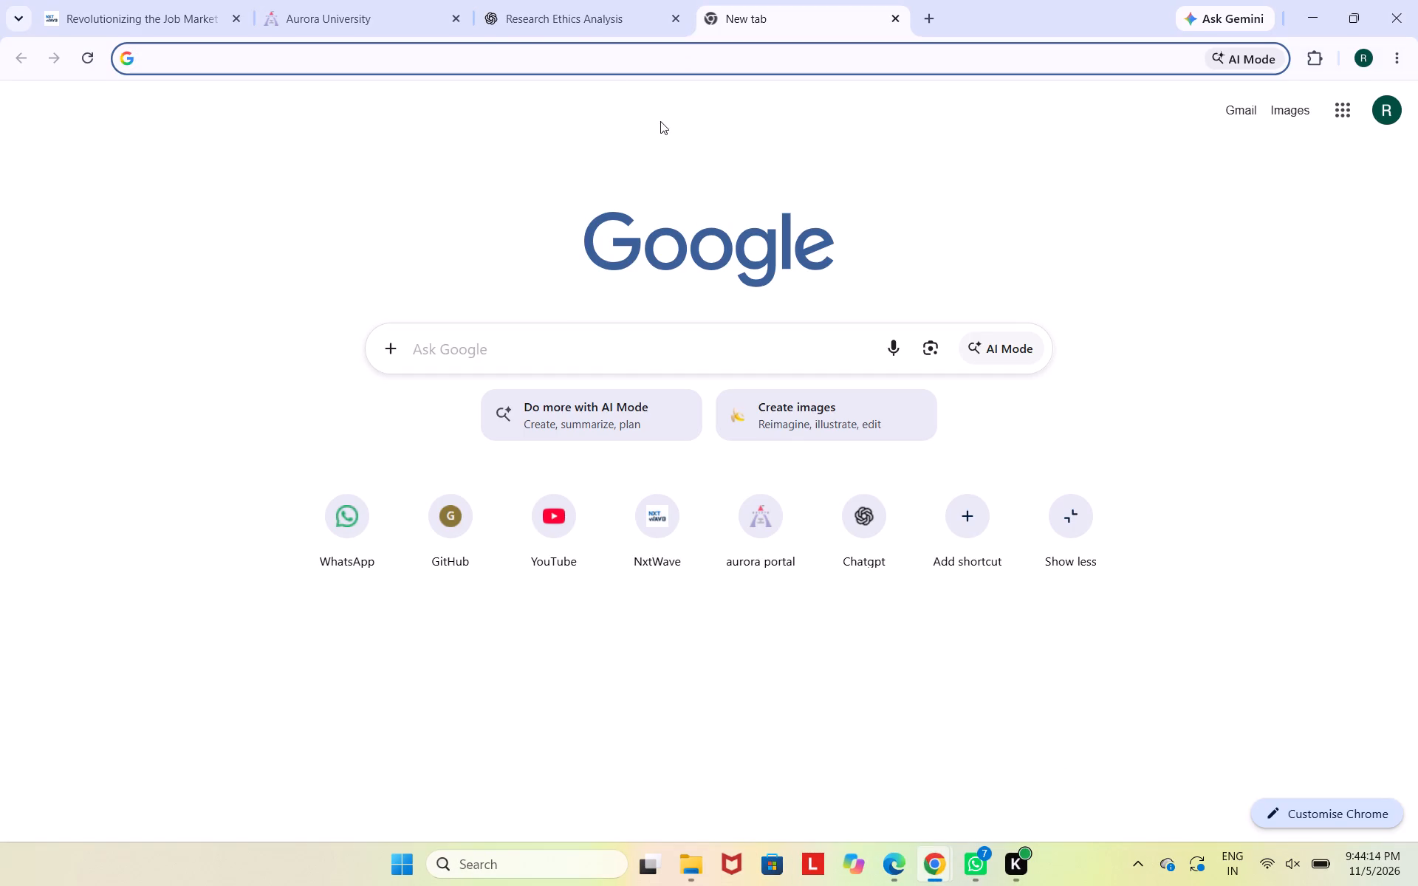
{"action": "key", "text": "p"}
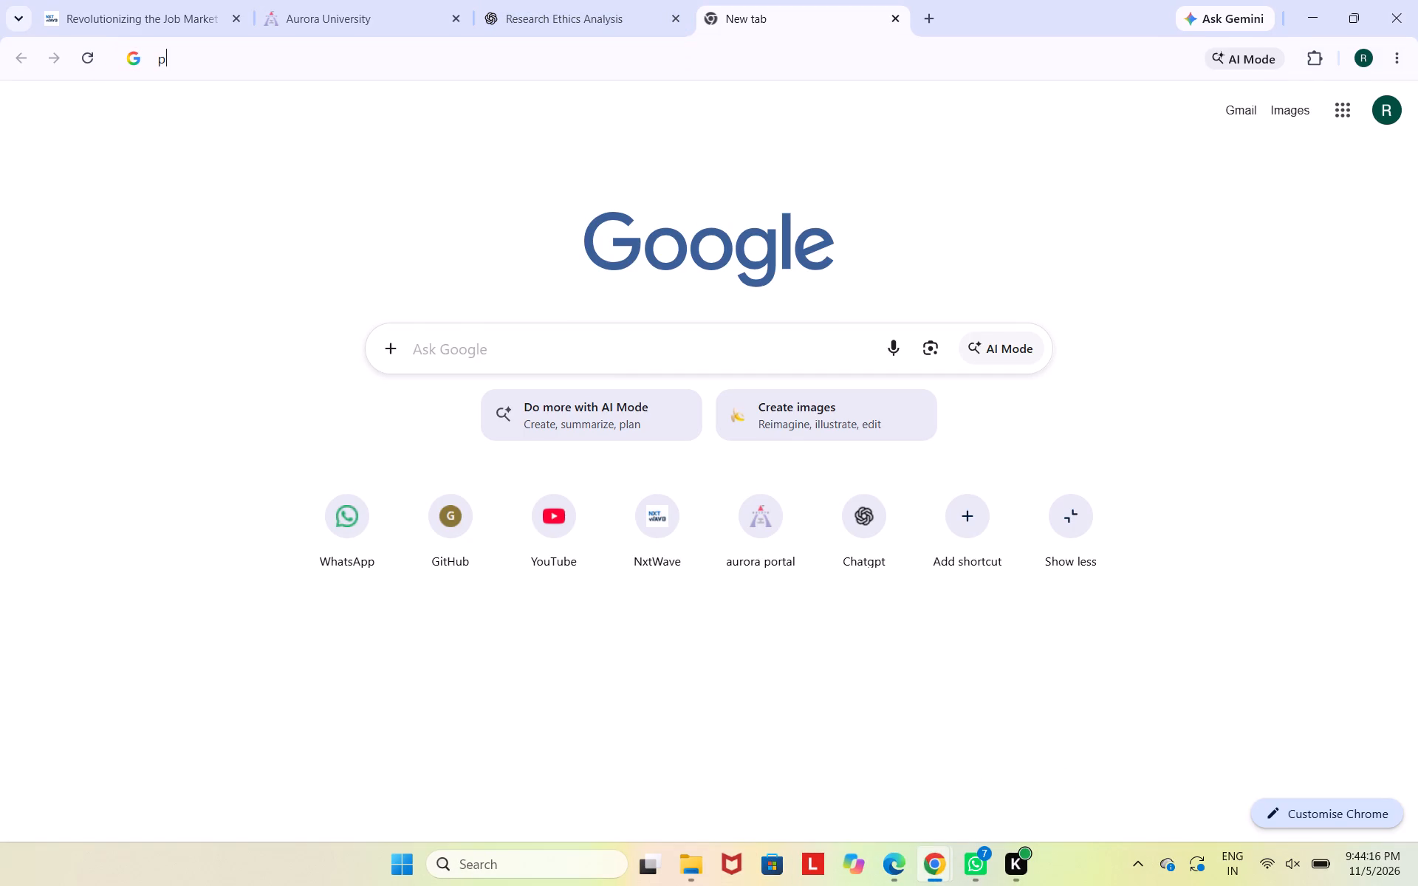
{"action": "key", "text": "BackSpace"}
{"action": "key", "text": "i"}
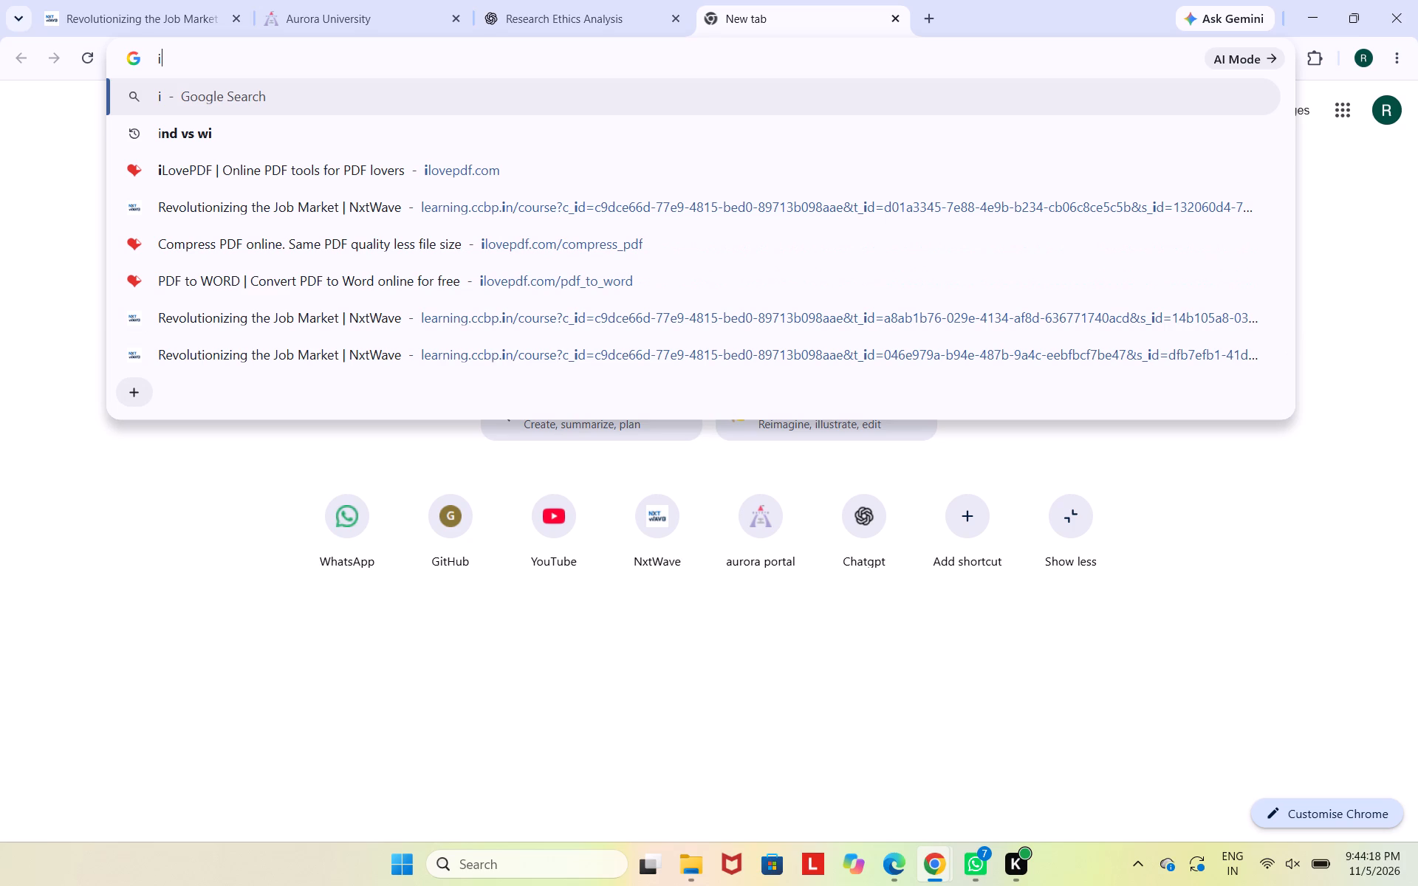
{"action": "left_click", "coordinate": [329, 165]}
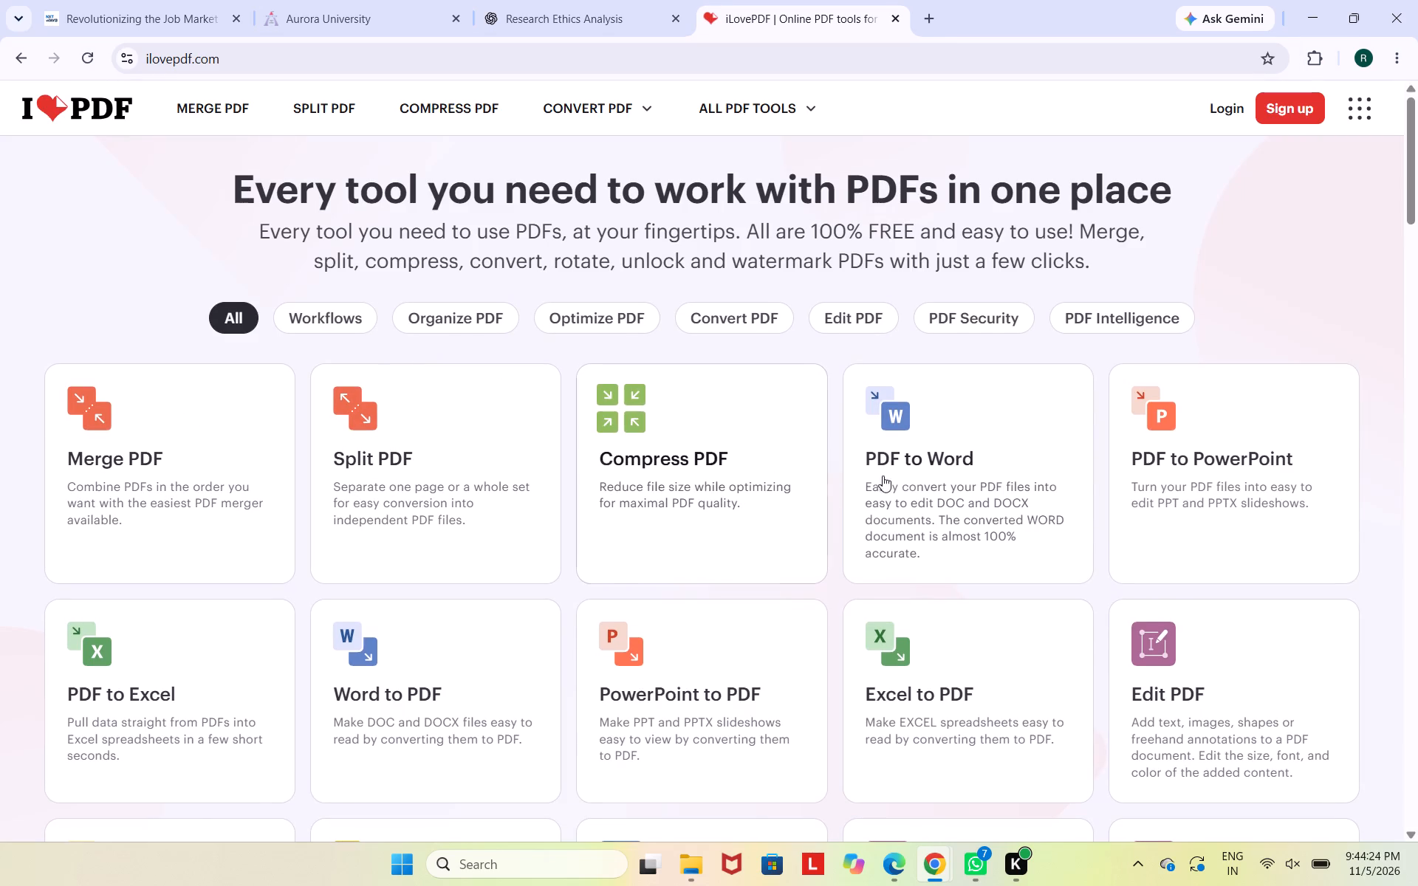
{"action": "left_click", "coordinate": [907, 463]}
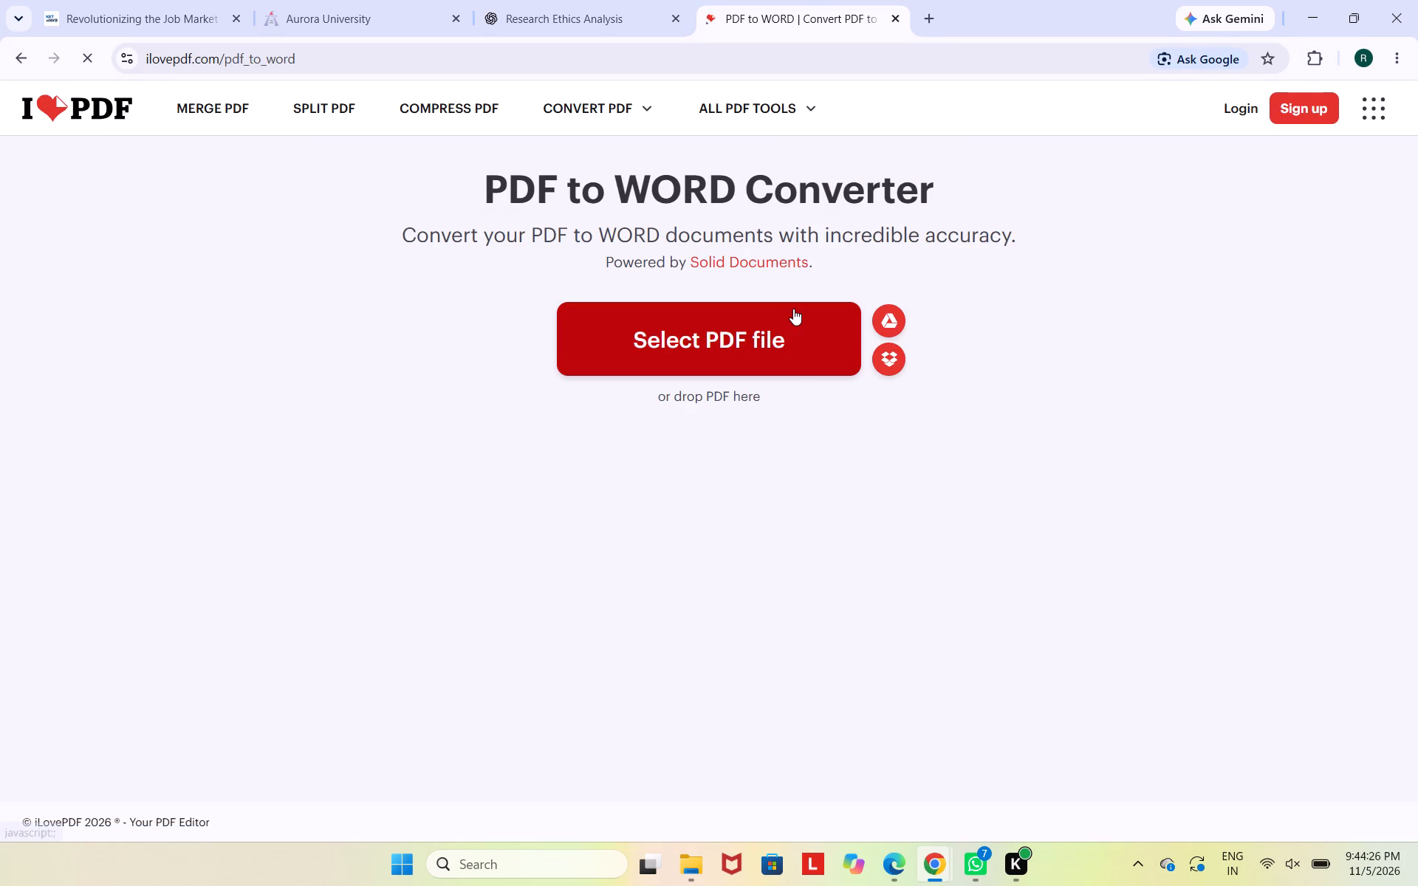
{"action": "left_click", "coordinate": [793, 309]}
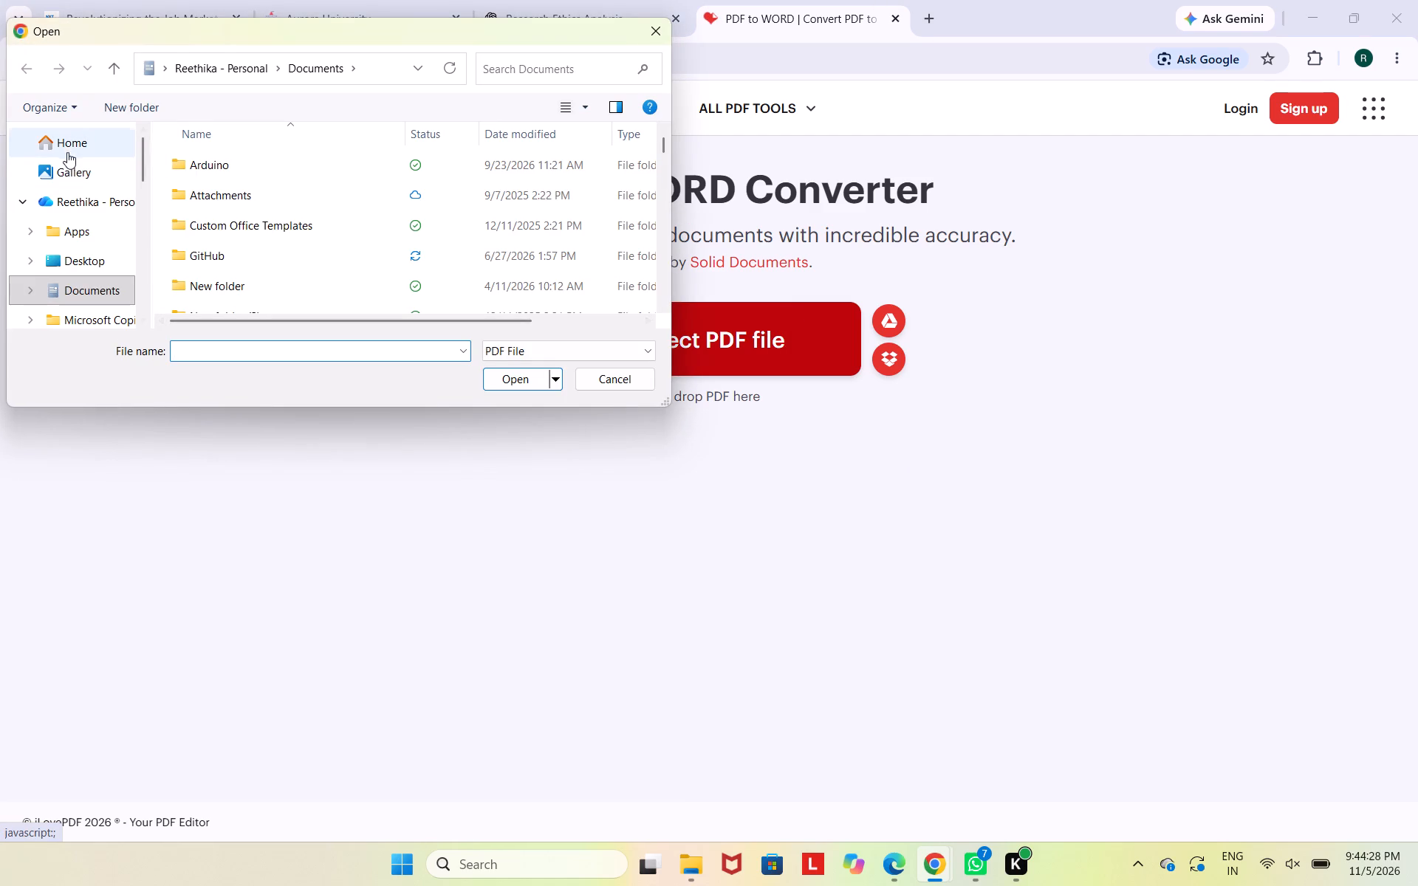
{"action": "left_click", "coordinate": [74, 147]}
{"action": "scroll", "coordinate": [348, 289], "scroll_direction": "down", "scroll_amount": 1}
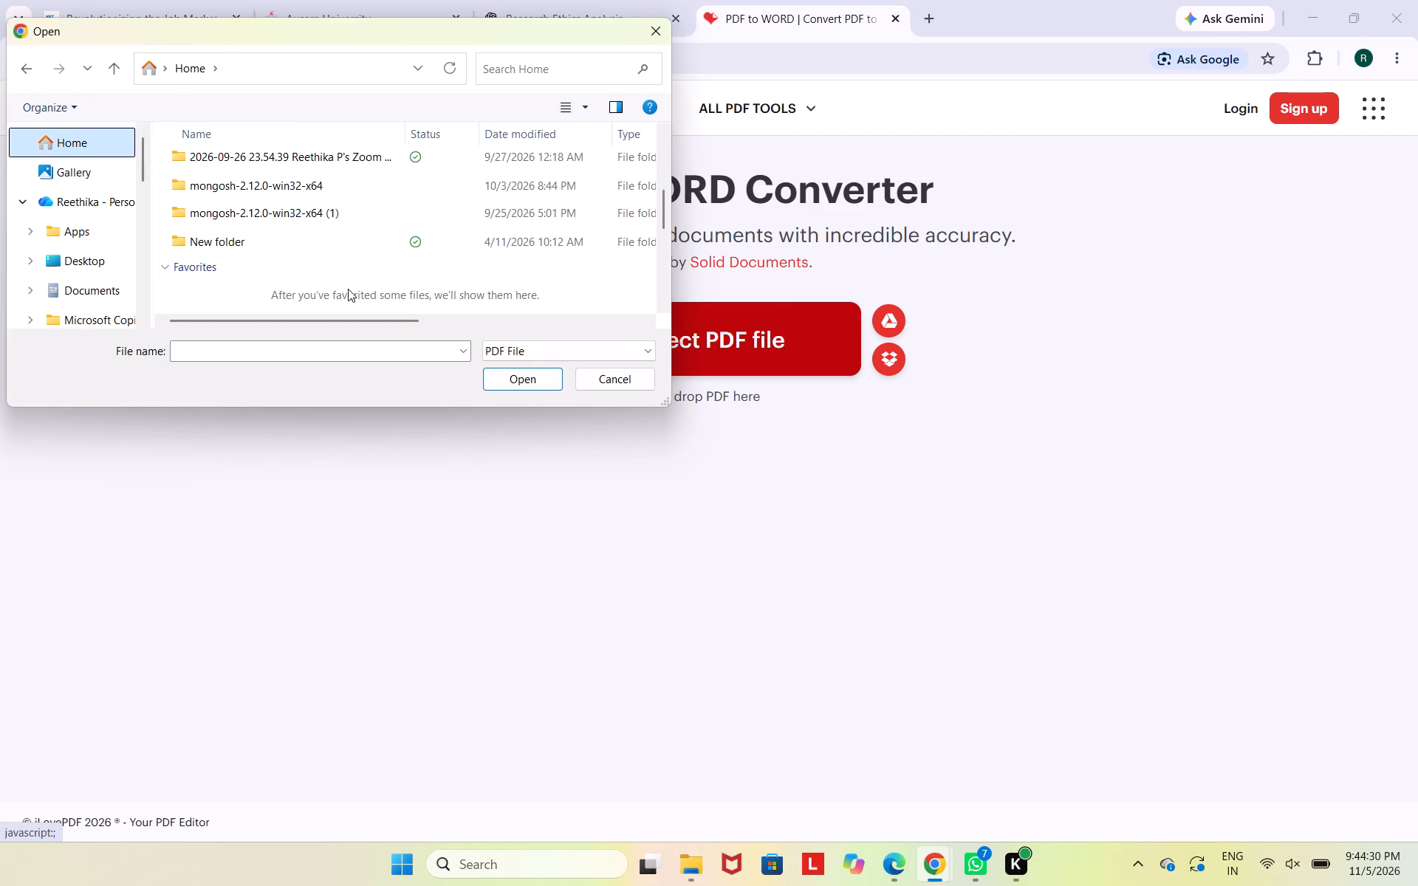
{"action": "scroll", "coordinate": [336, 167], "scroll_direction": "down", "scroll_amount": 1}
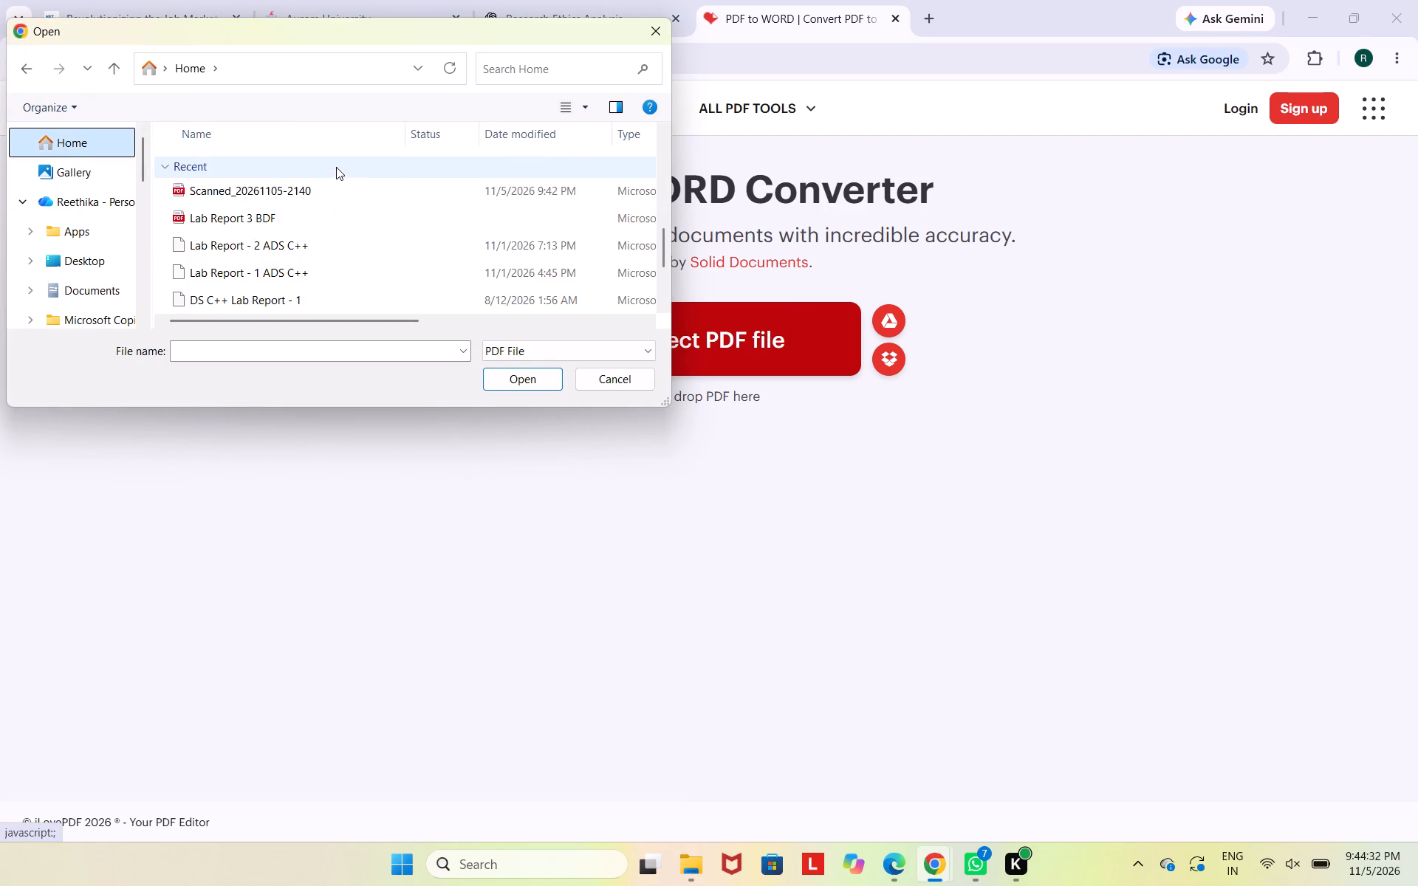
{"action": "left_click_drag", "start_coordinate": [315, 162], "coordinate": [316, 175]}
{"action": "left_click", "coordinate": [316, 175]}
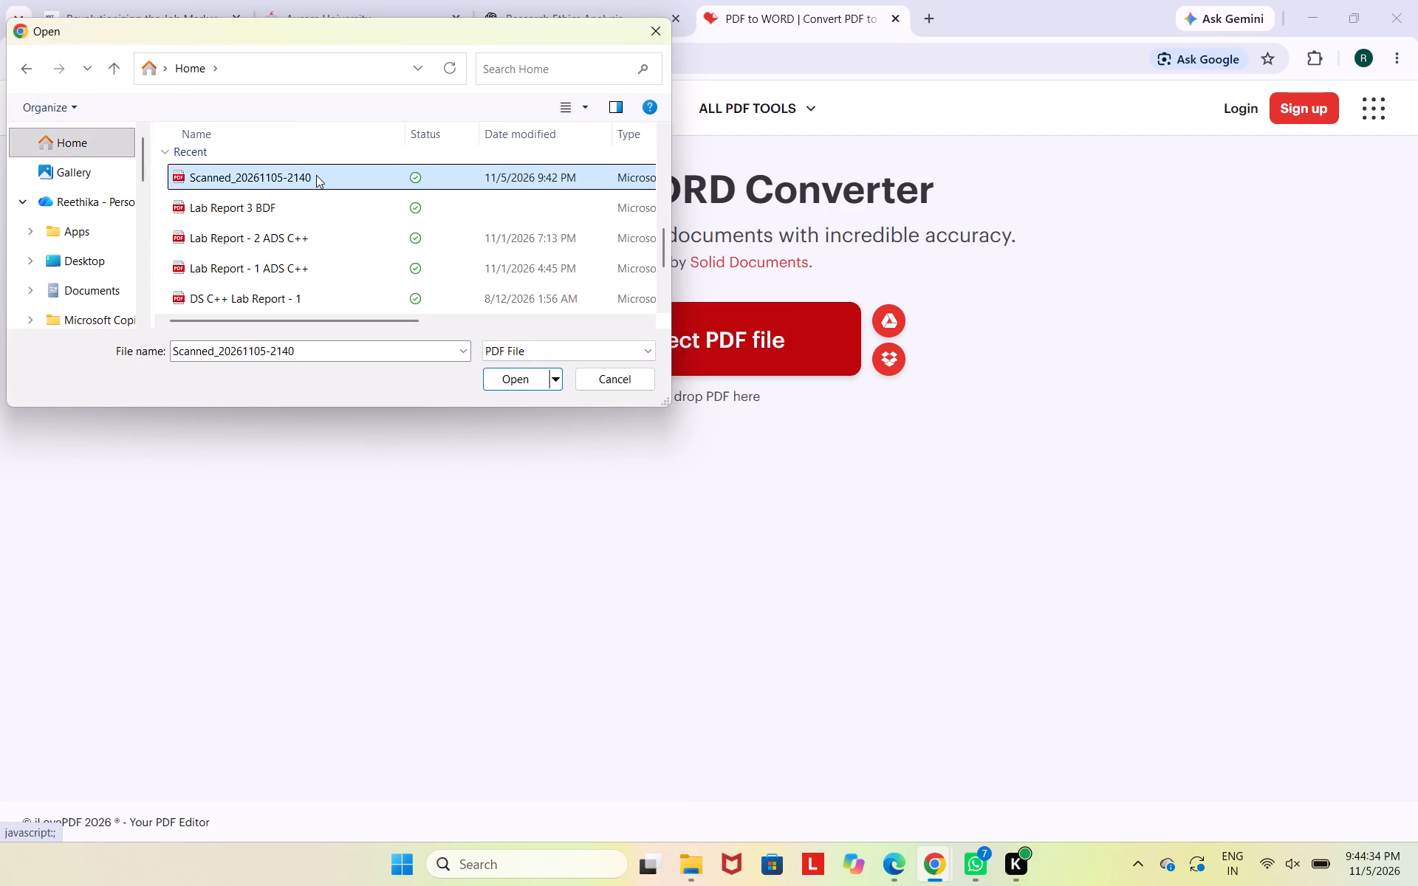
{"action": "triple_click", "coordinate": [316, 175]}
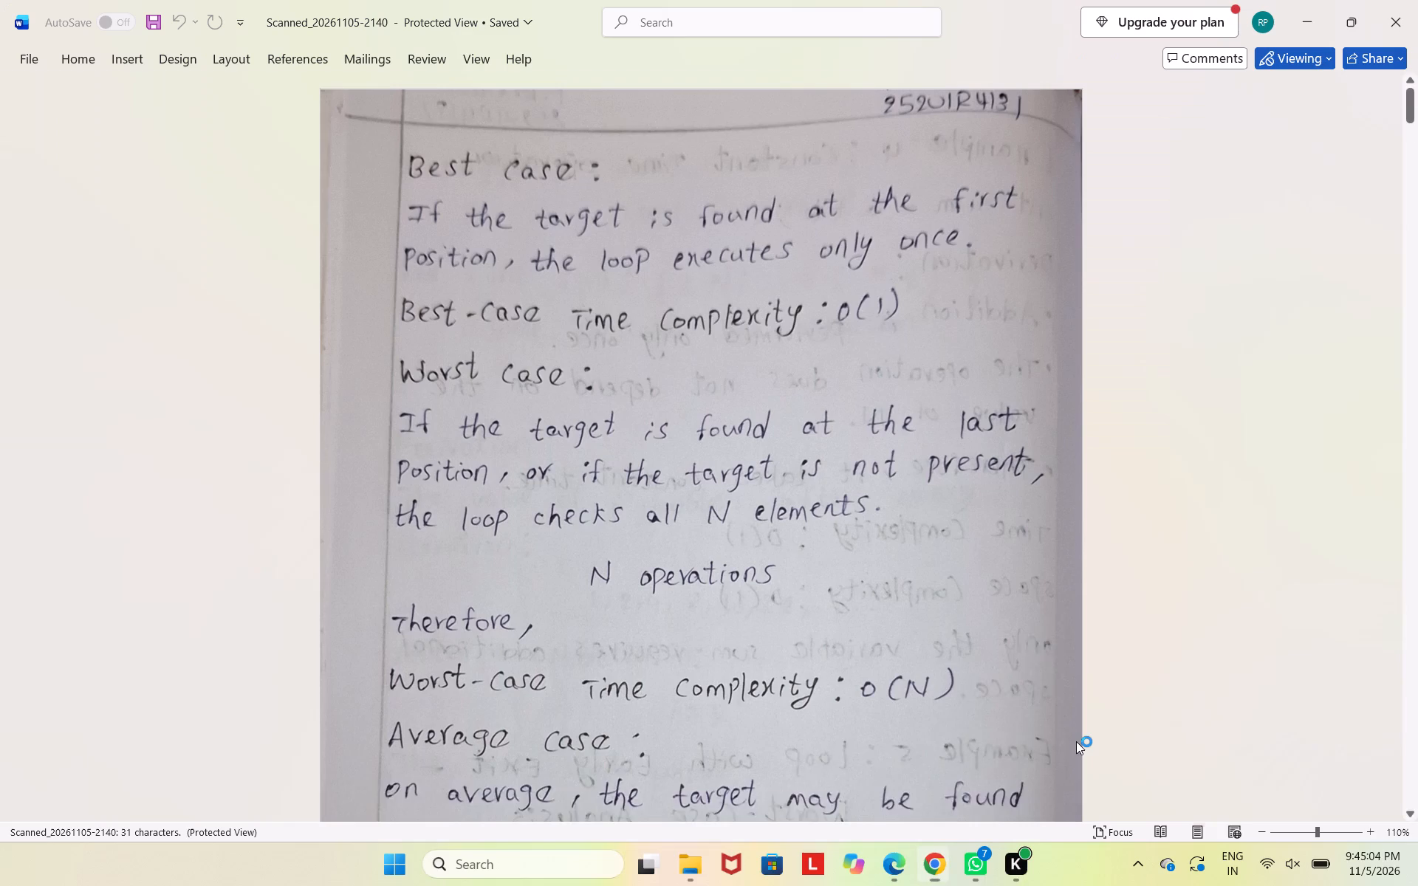
{"action": "scroll", "coordinate": [923, 615], "scroll_direction": "up", "scroll_amount": 1}
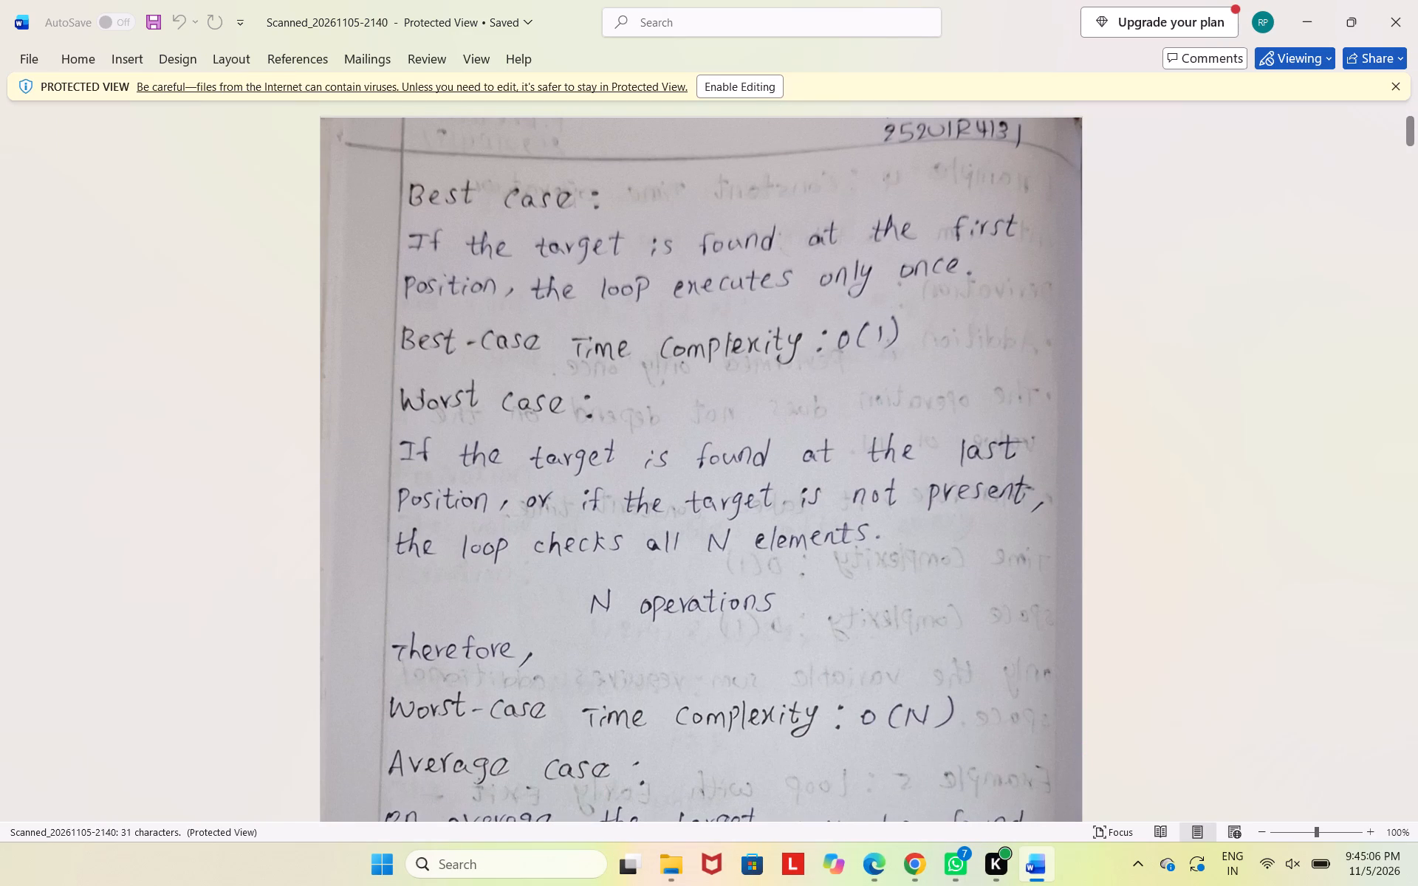
{"action": "left_click", "coordinate": [749, 82]}
Delete the scanned image on page 3, headed "1. Dishonesty", together with the blank page it leaves behind.
{"action": "scroll", "coordinate": [671, 447], "scroll_direction": "down", "scroll_amount": 6}
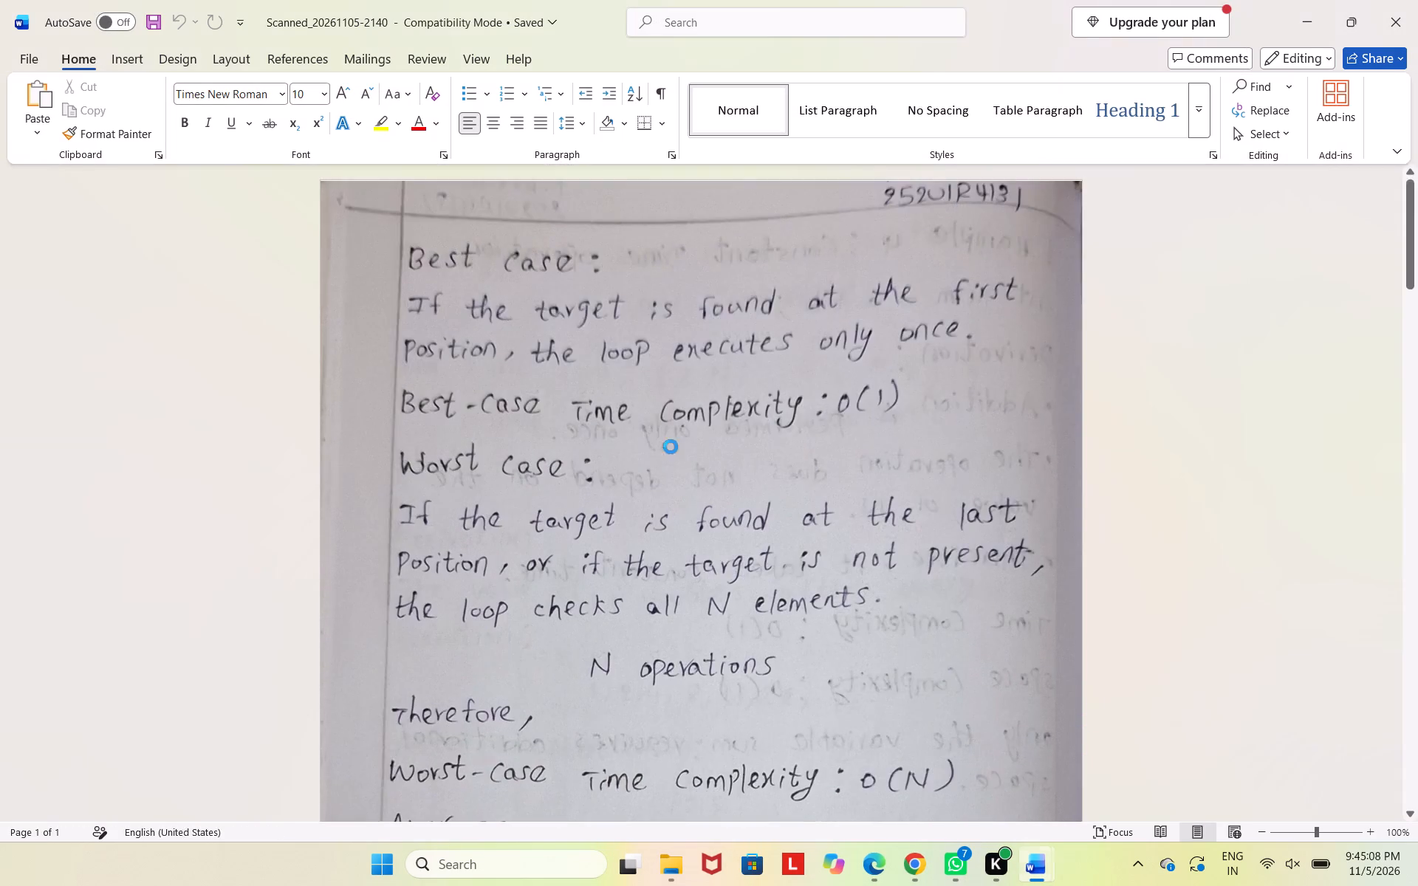
{"action": "scroll", "coordinate": [671, 447], "scroll_direction": "down", "scroll_amount": 10}
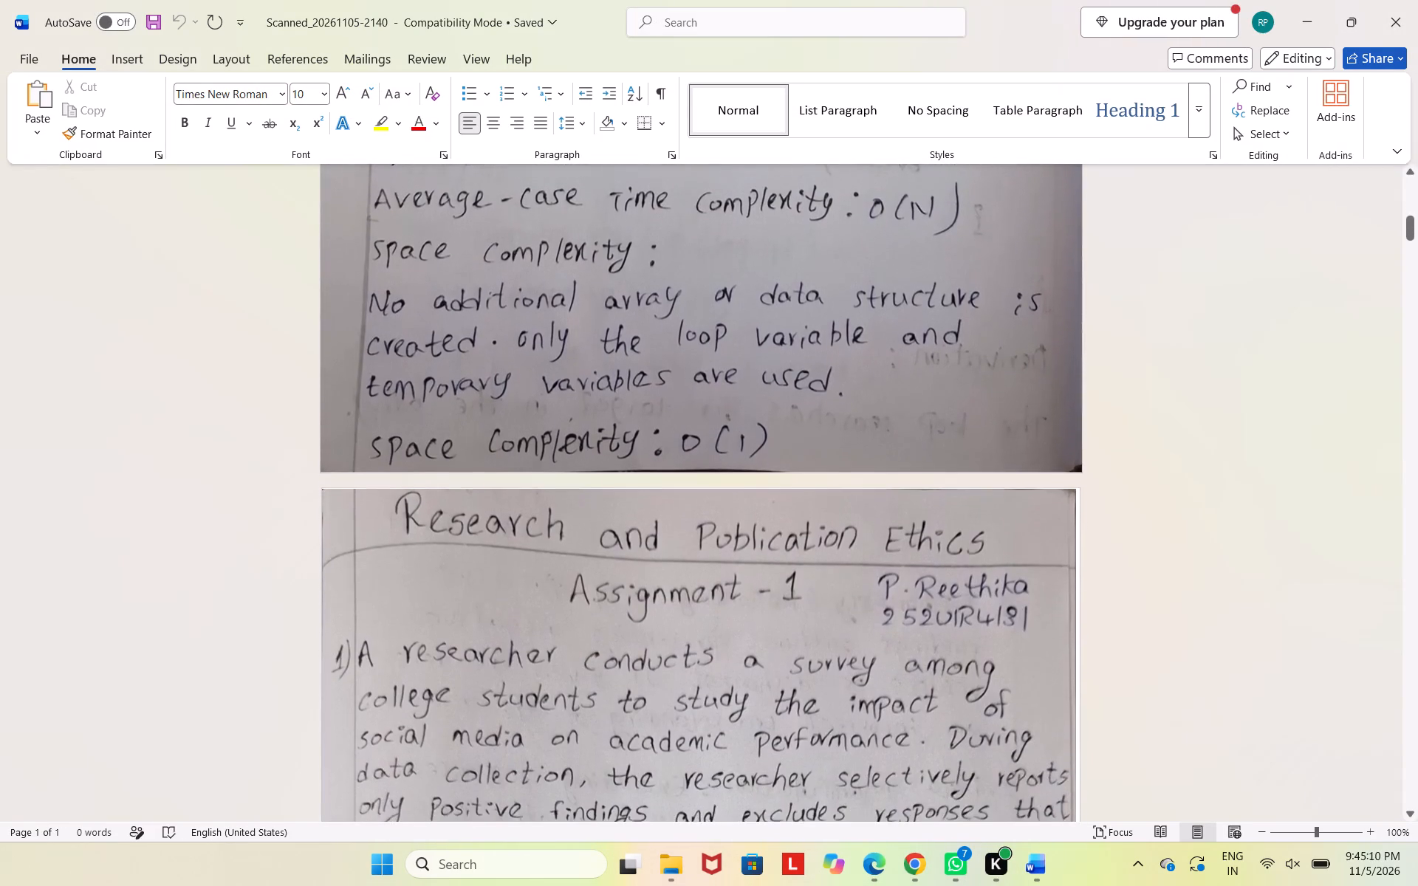
{"action": "scroll", "coordinate": [671, 447], "scroll_direction": "down", "scroll_amount": 5}
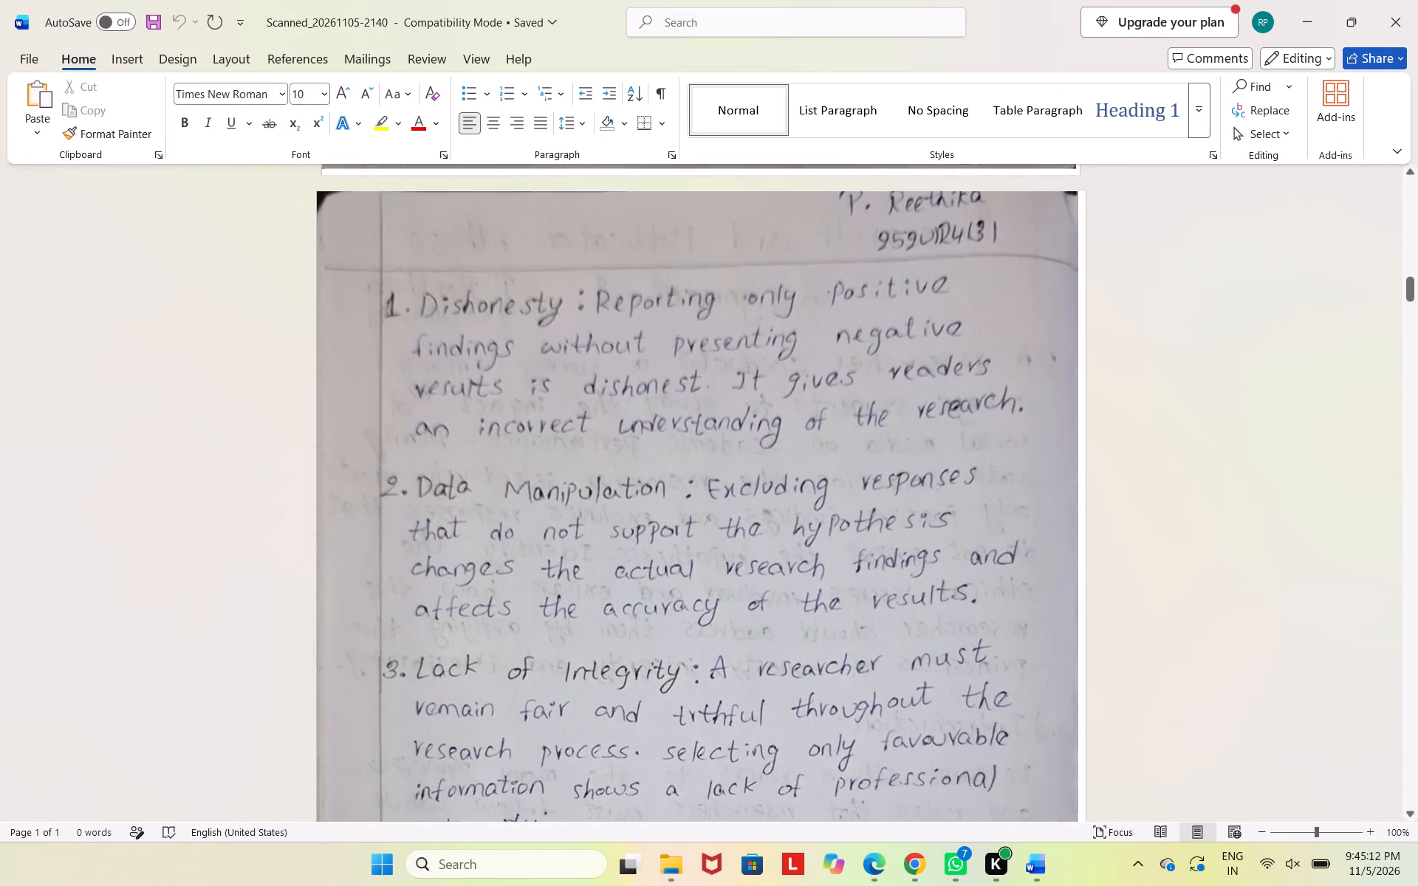
{"action": "scroll", "coordinate": [671, 447], "scroll_direction": "down", "scroll_amount": 2}
{"action": "scroll", "coordinate": [671, 447], "scroll_direction": "up", "scroll_amount": 1}
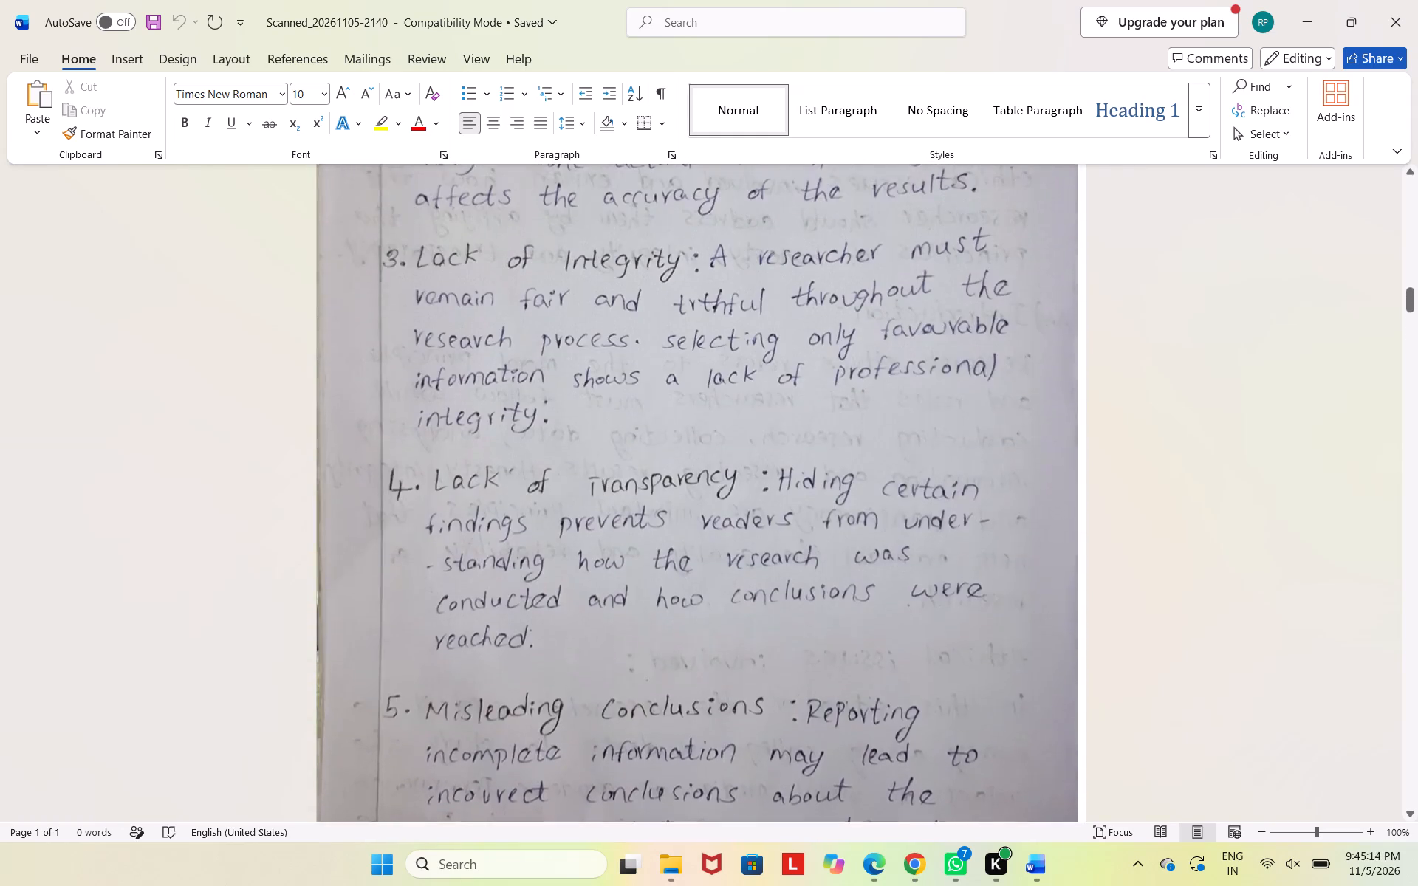
{"action": "scroll", "coordinate": [671, 447], "scroll_direction": "up", "scroll_amount": 1}
{"action": "left_click", "coordinate": [576, 781]}
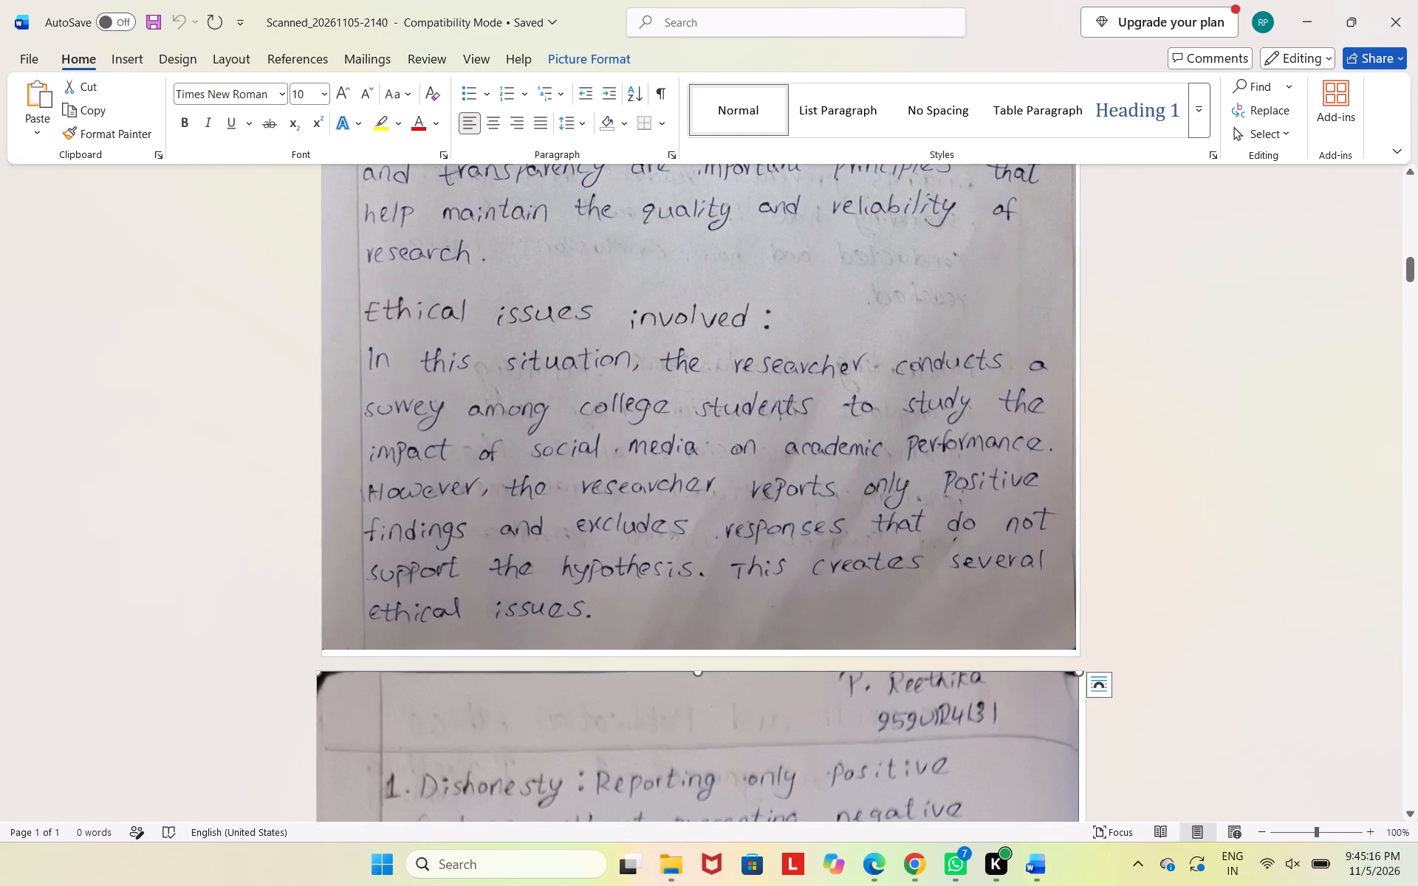
{"action": "key", "text": "BackSpace"}
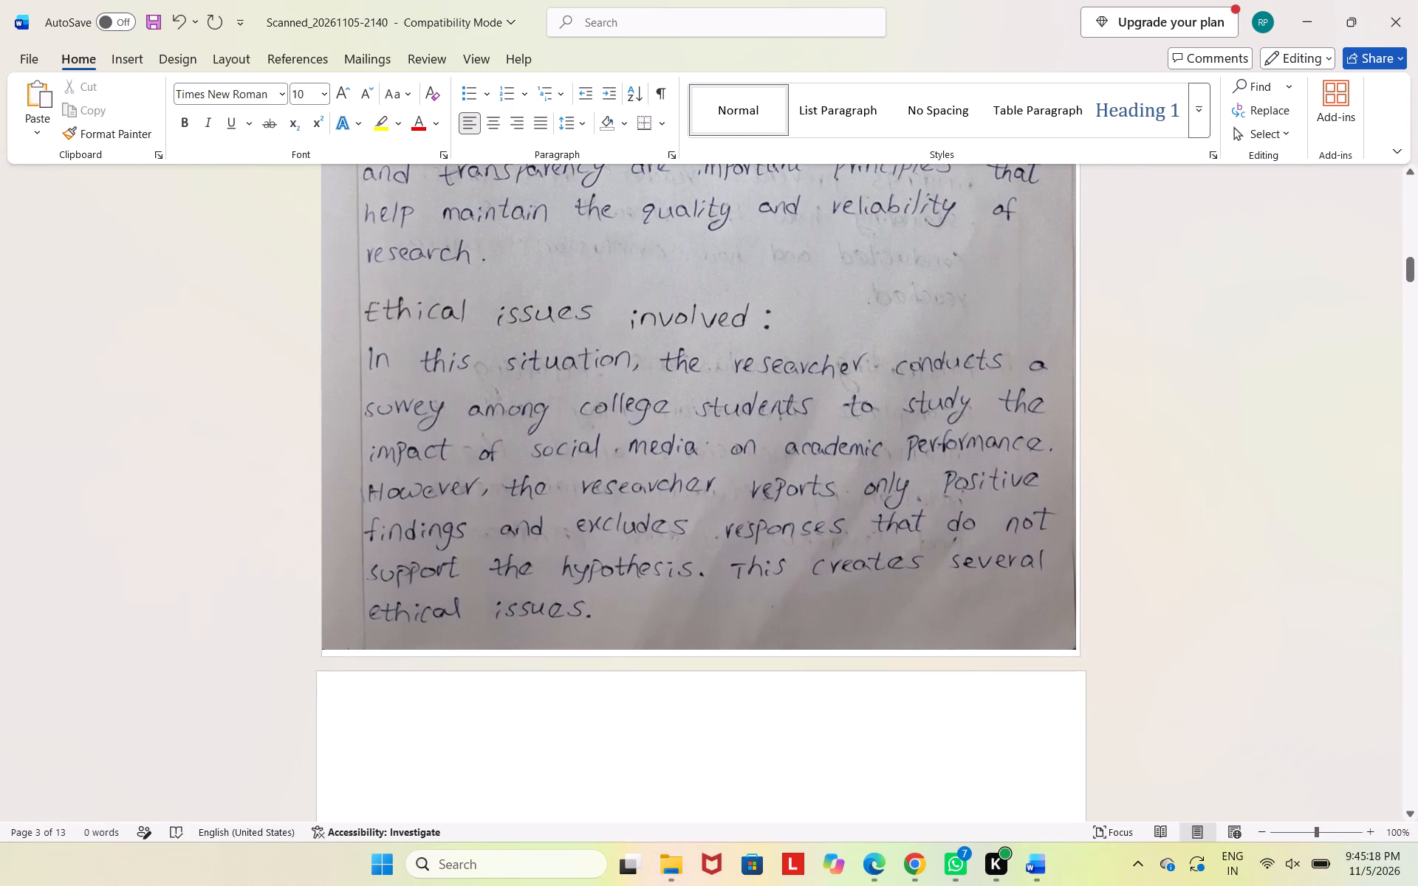
{"action": "key", "text": "BackSpace"}
{"action": "key", "text": "Delete"}
{"action": "key", "text": "BackSpace"}
{"action": "key", "text": "Delete"}
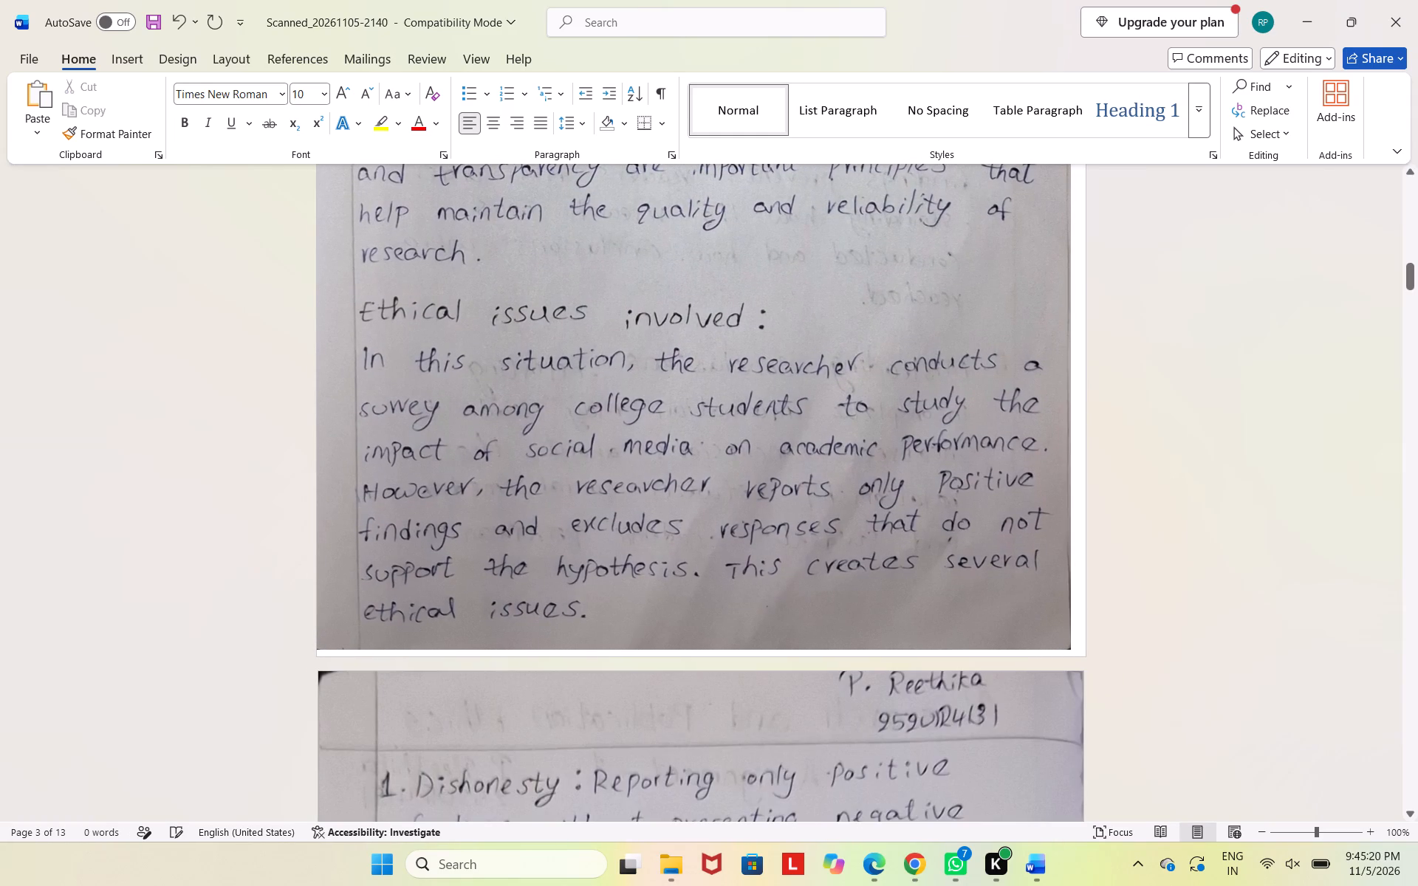
Review the remaining scanned pages, from the ethical issues answer through to the end of the document.
{"action": "scroll", "coordinate": [637, 653], "scroll_direction": "down", "scroll_amount": 1}
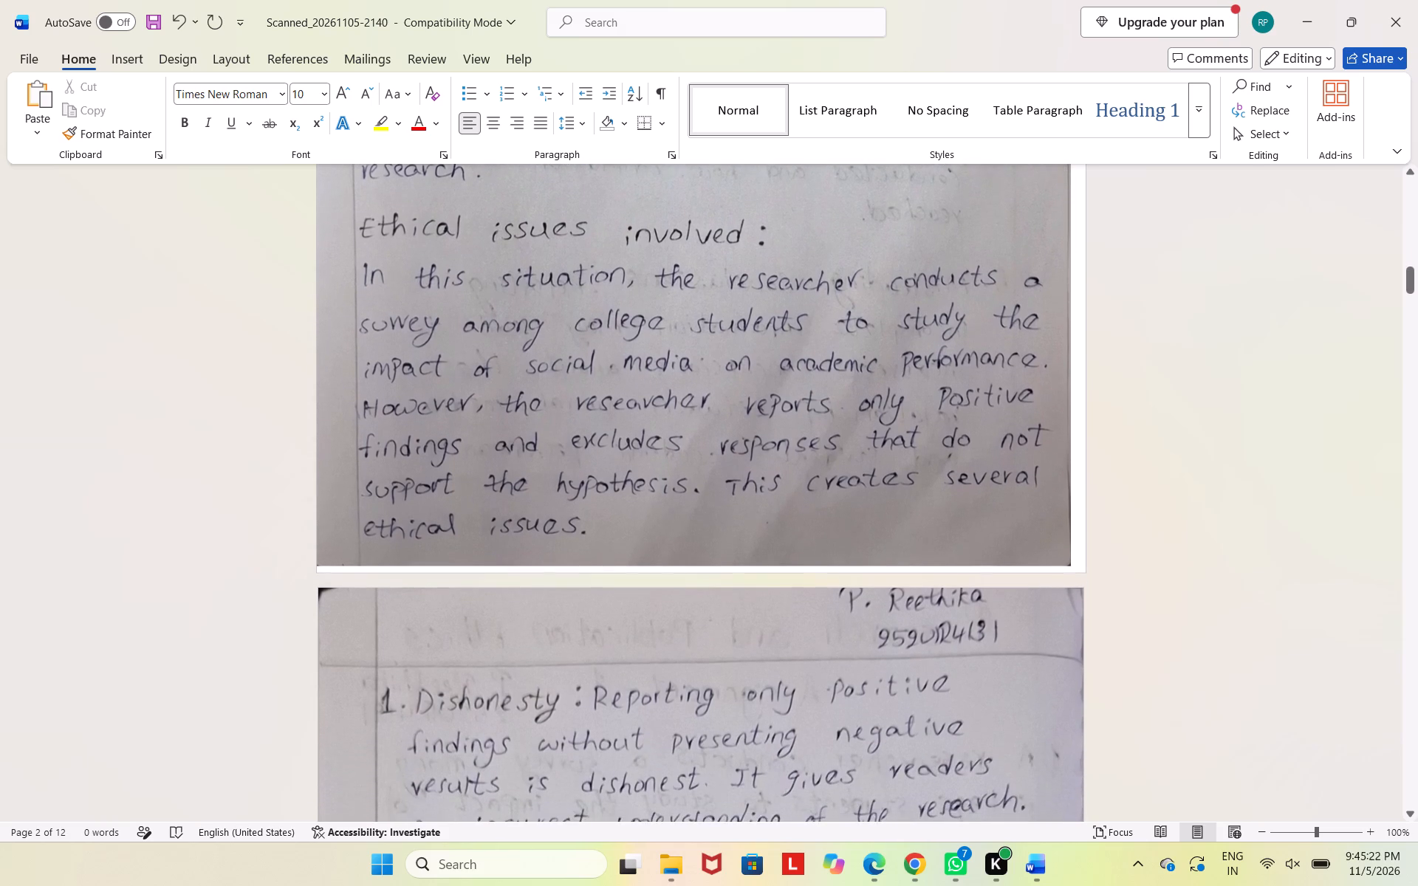
{"action": "scroll", "coordinate": [637, 653], "scroll_direction": "down", "scroll_amount": 3}
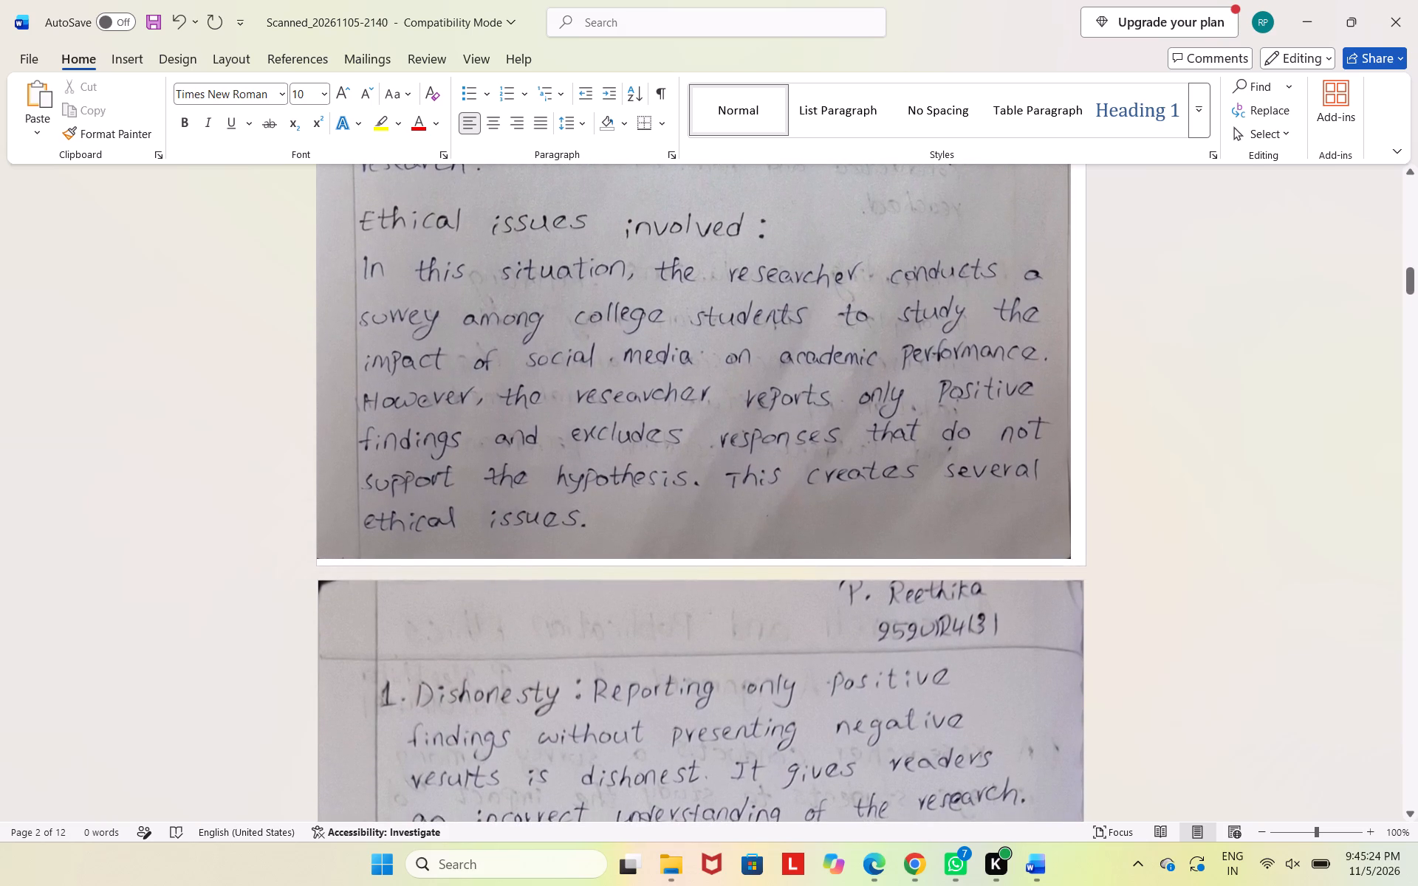
{"action": "scroll", "coordinate": [637, 653], "scroll_direction": "down", "scroll_amount": 7}
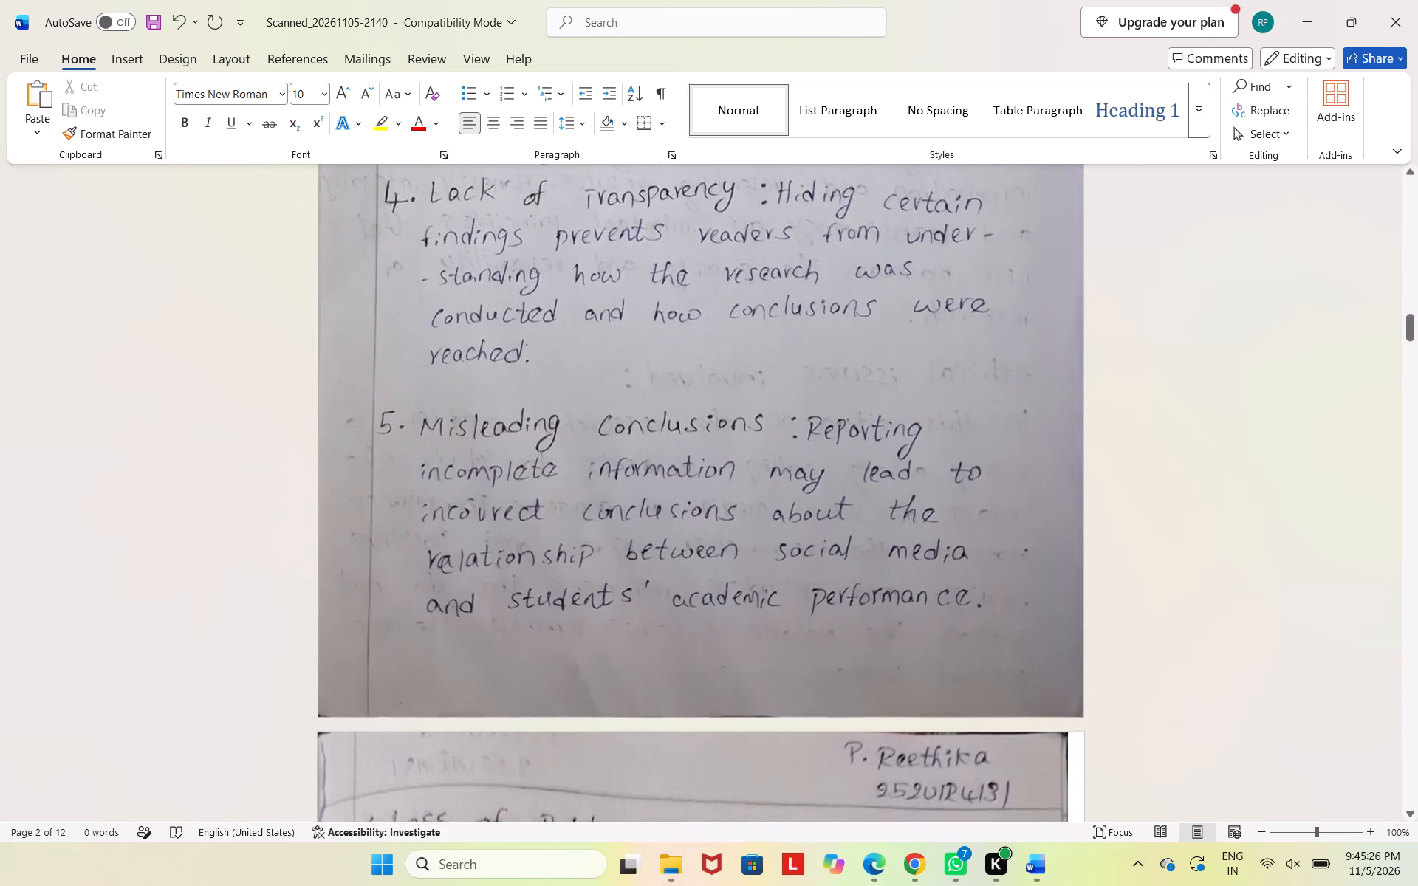
{"action": "scroll", "coordinate": [637, 653], "scroll_direction": "down", "scroll_amount": 8}
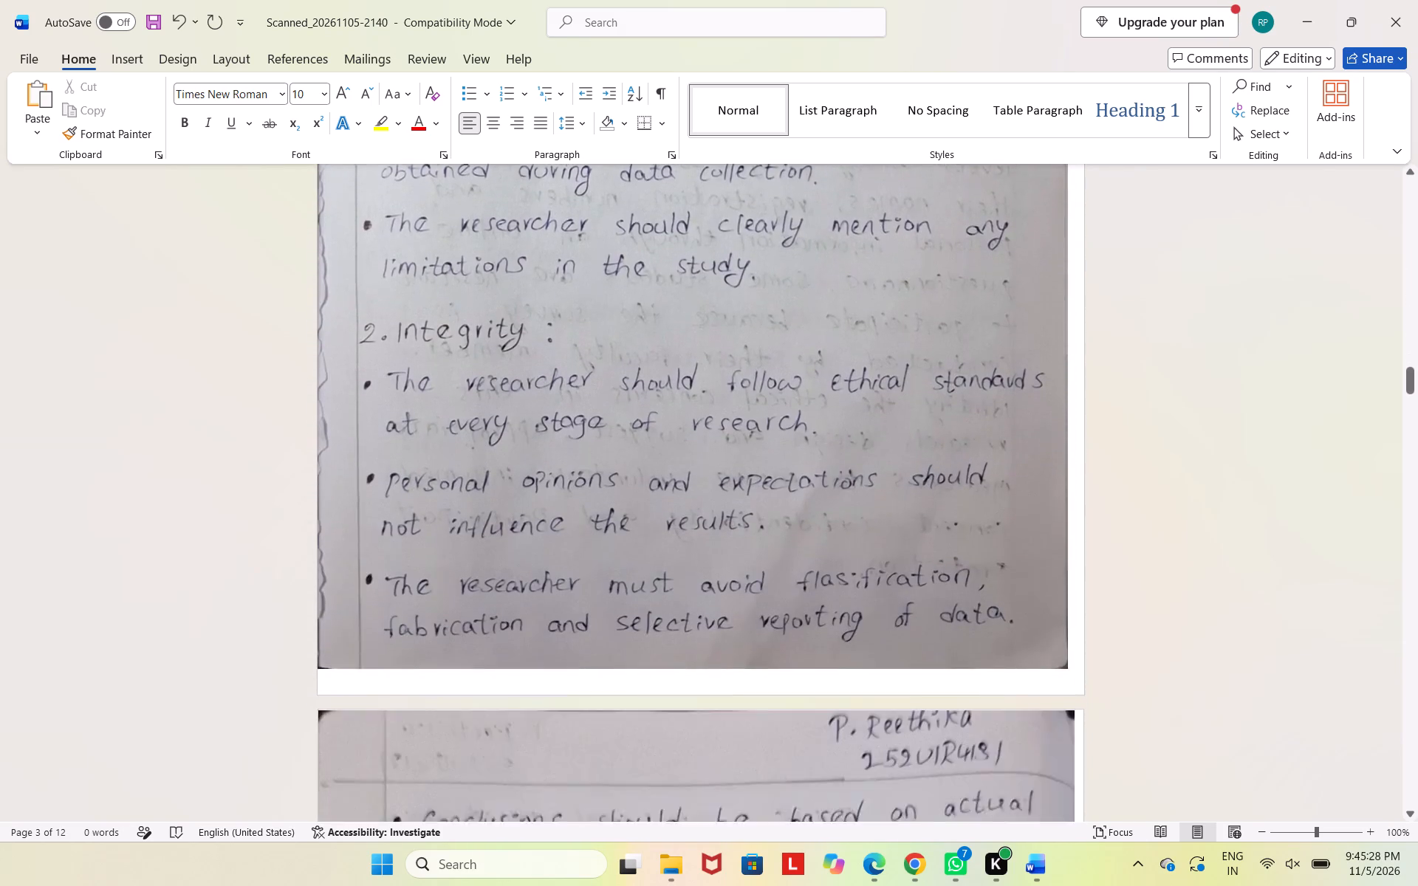
{"action": "scroll", "coordinate": [637, 653], "scroll_direction": "down", "scroll_amount": 3}
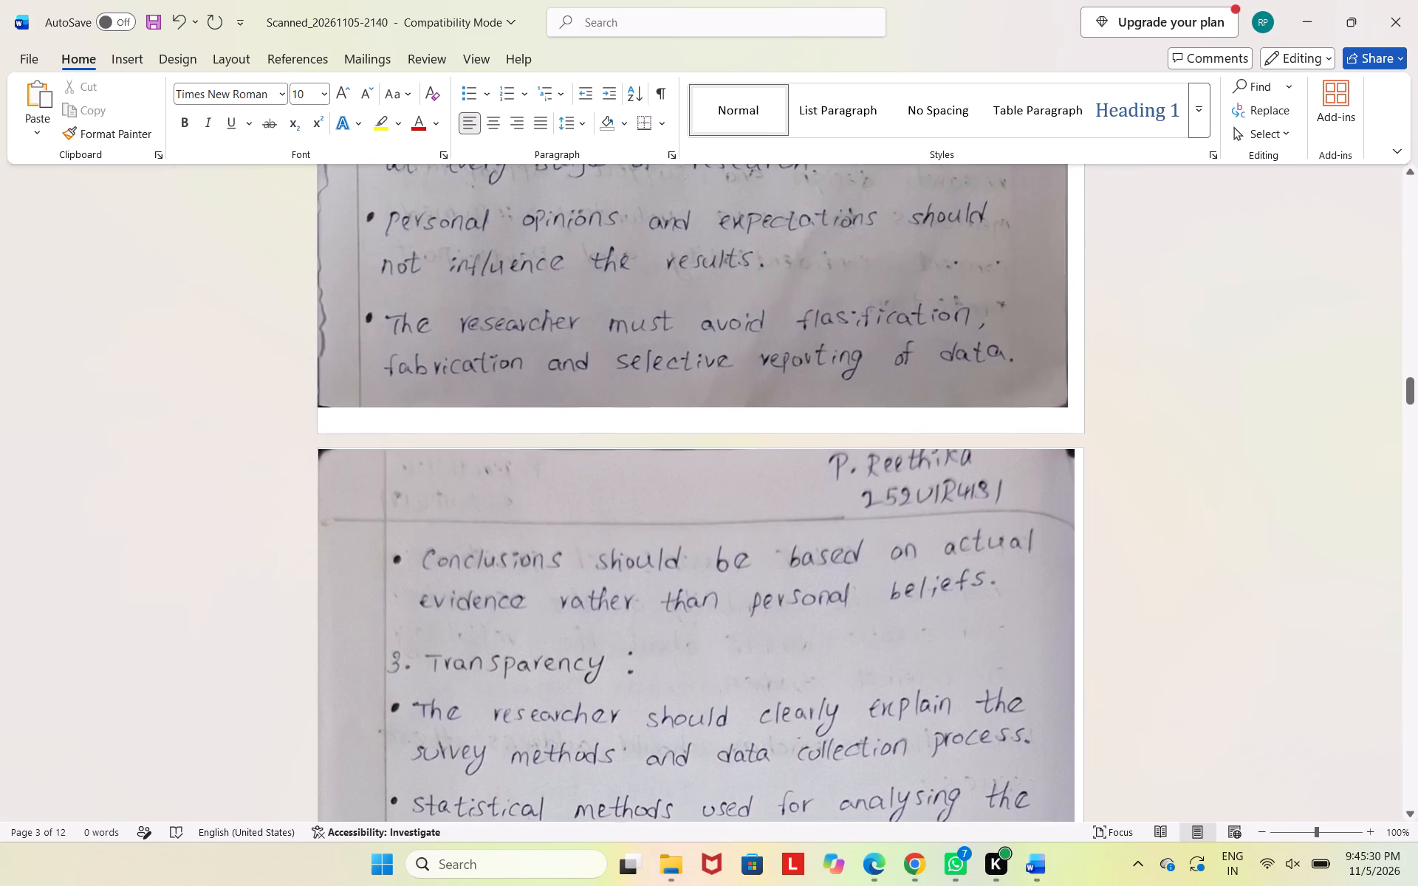
{"action": "scroll", "coordinate": [637, 653], "scroll_direction": "down", "scroll_amount": 7}
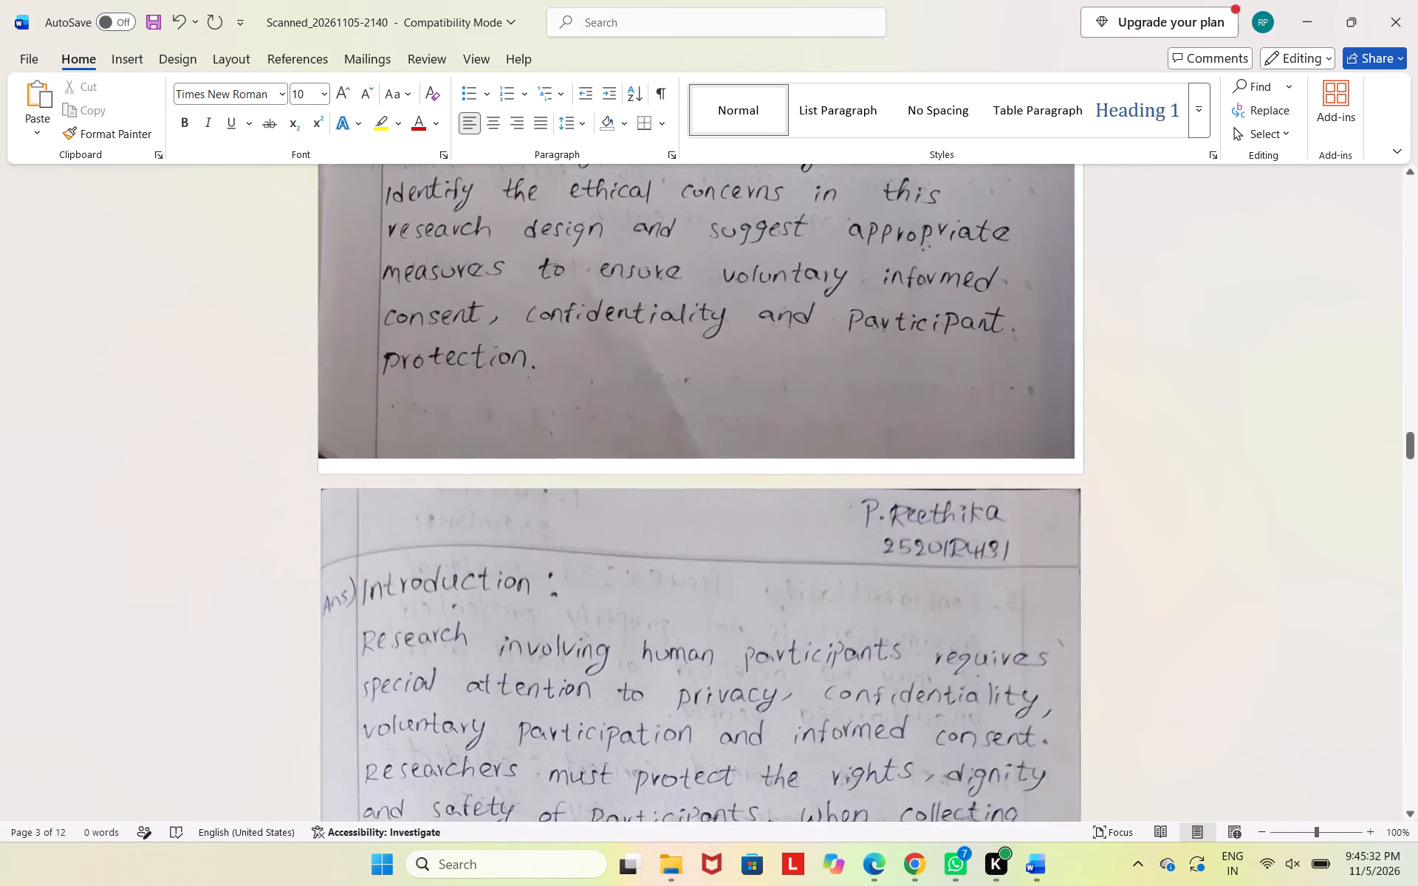
{"action": "scroll", "coordinate": [637, 653], "scroll_direction": "down", "scroll_amount": 9}
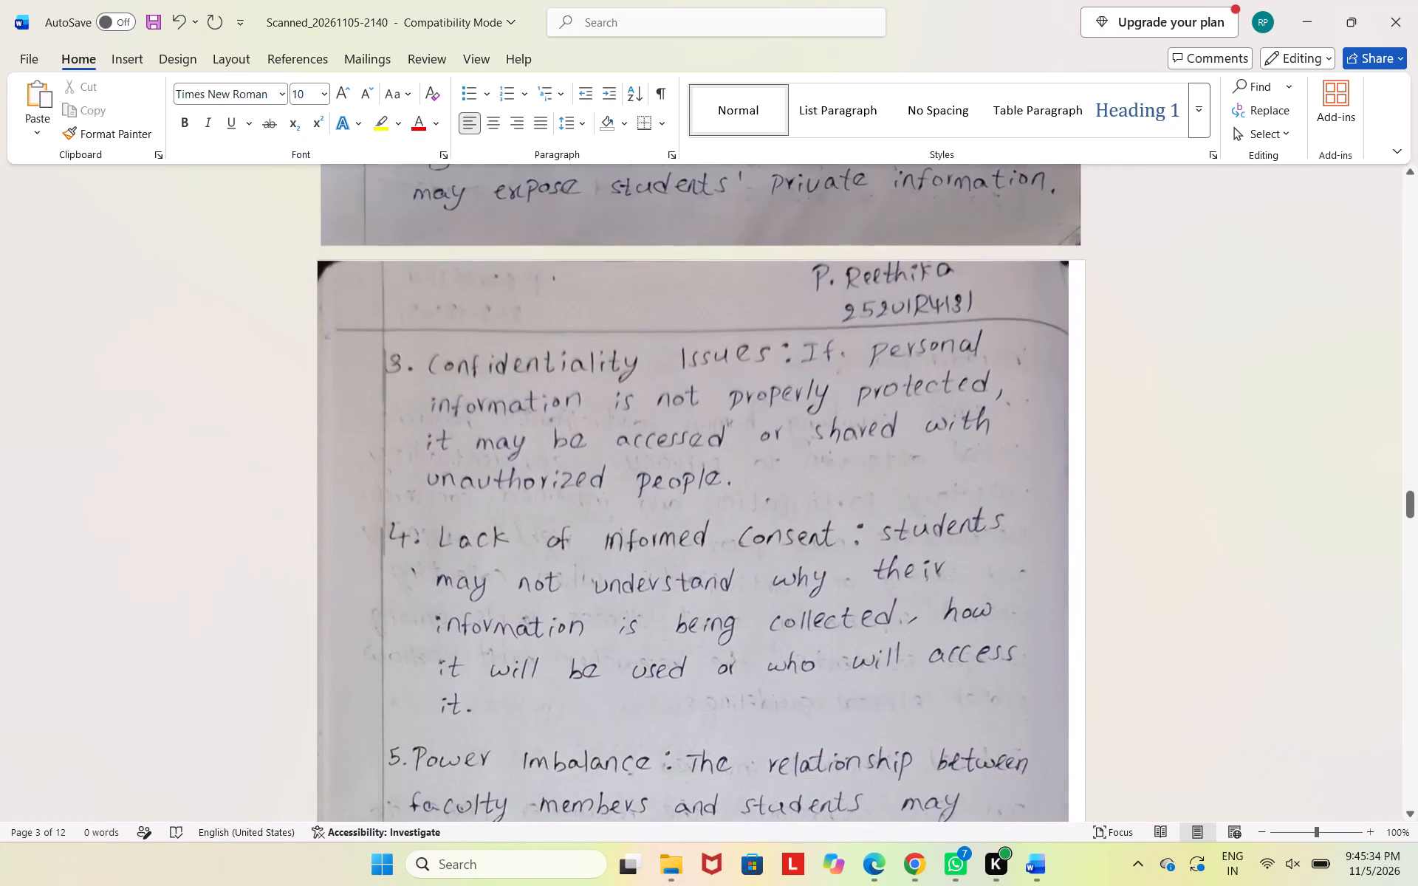
{"action": "scroll", "coordinate": [637, 653], "scroll_direction": "down", "scroll_amount": 6}
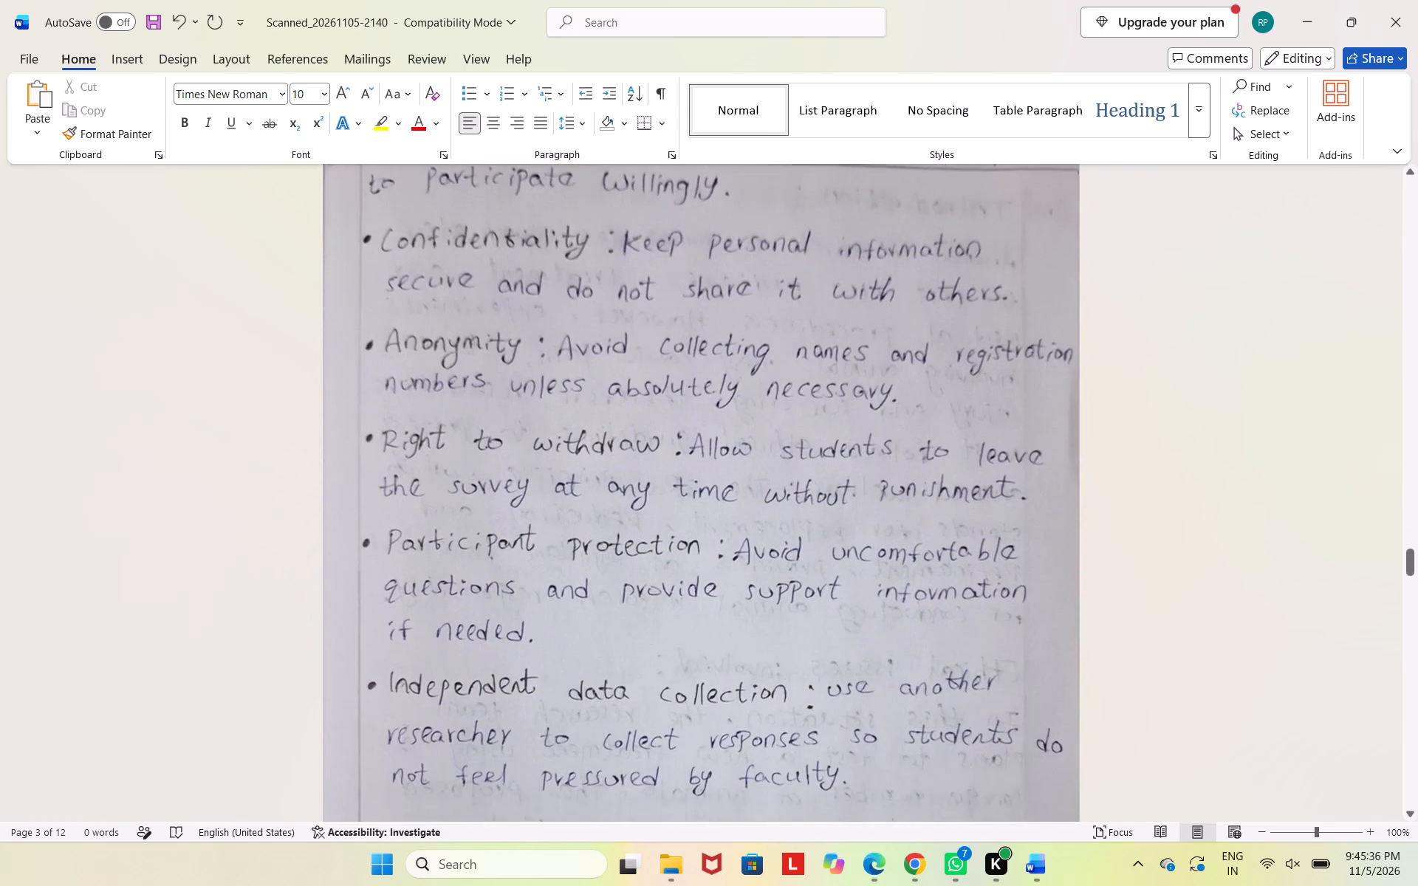
{"action": "scroll", "coordinate": [637, 653], "scroll_direction": "down", "scroll_amount": 3}
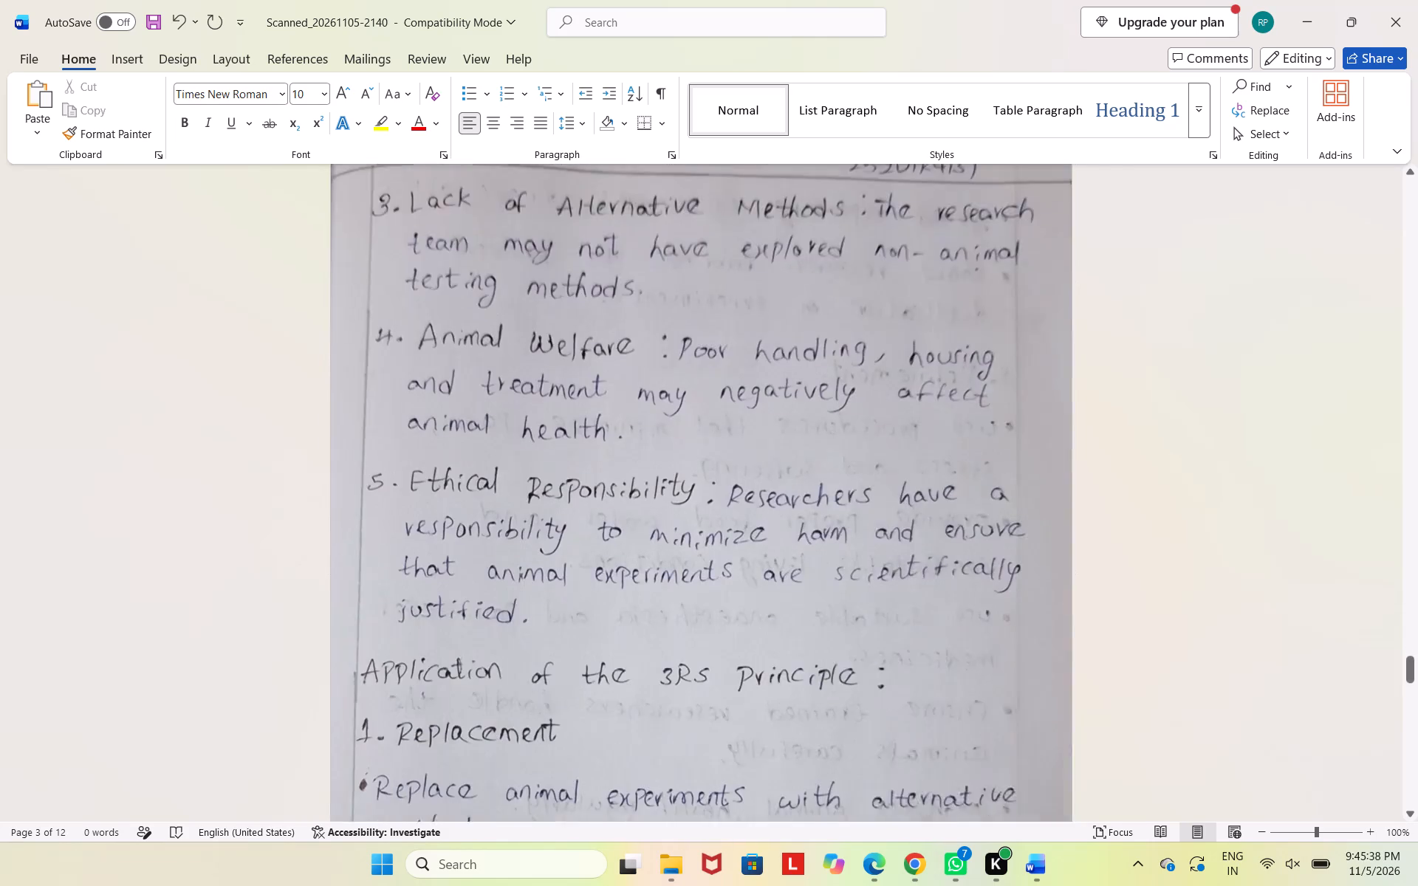
{"action": "scroll", "coordinate": [637, 653], "scroll_direction": "down", "scroll_amount": 1}
{"action": "scroll", "coordinate": [637, 653], "scroll_direction": "up", "scroll_amount": 1}
{"action": "scroll", "coordinate": [637, 653], "scroll_direction": "down", "scroll_amount": 2}
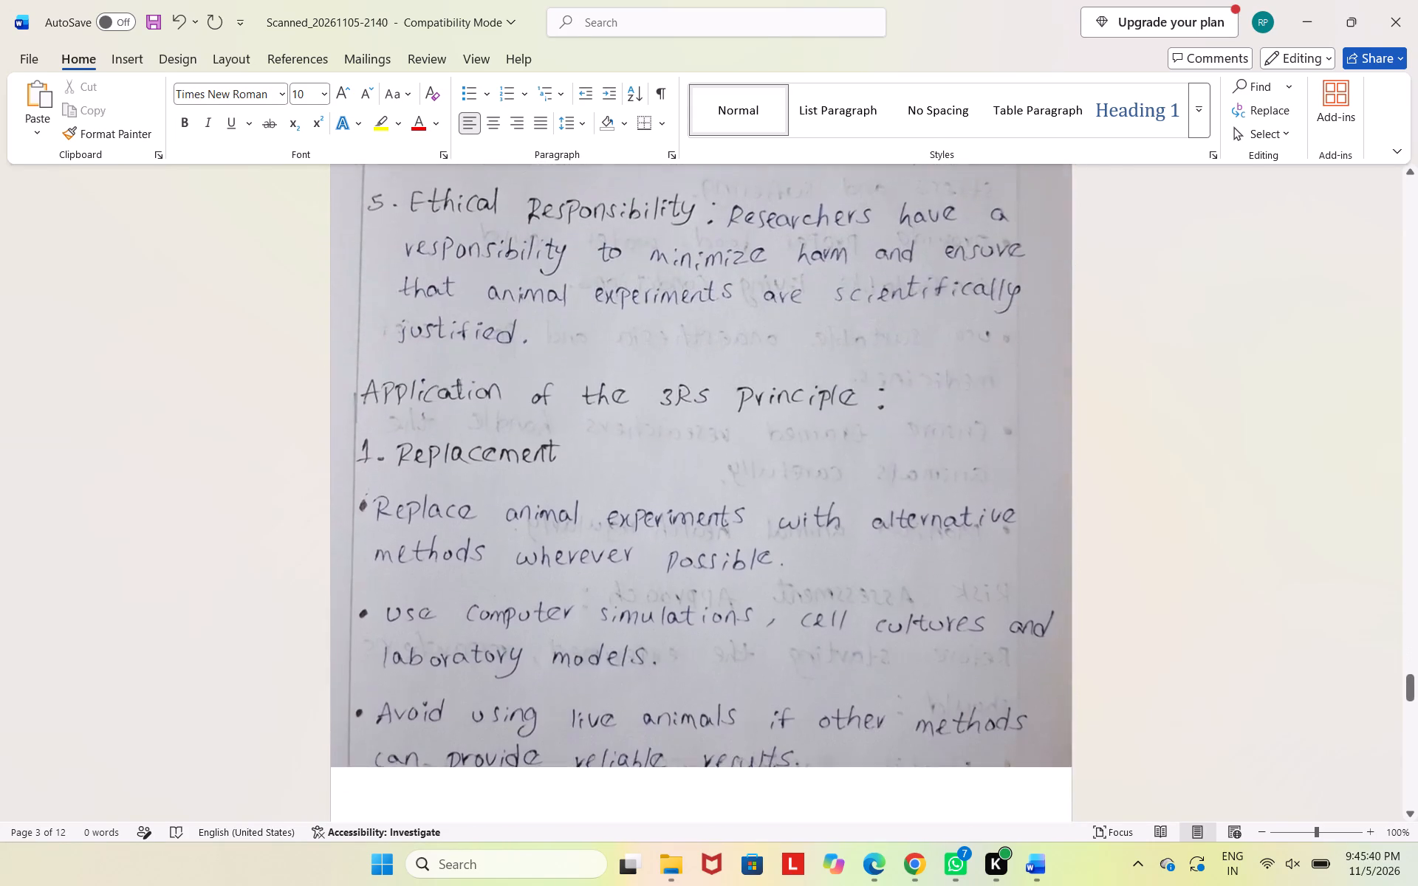
{"action": "scroll", "coordinate": [637, 653], "scroll_direction": "down", "scroll_amount": 3}
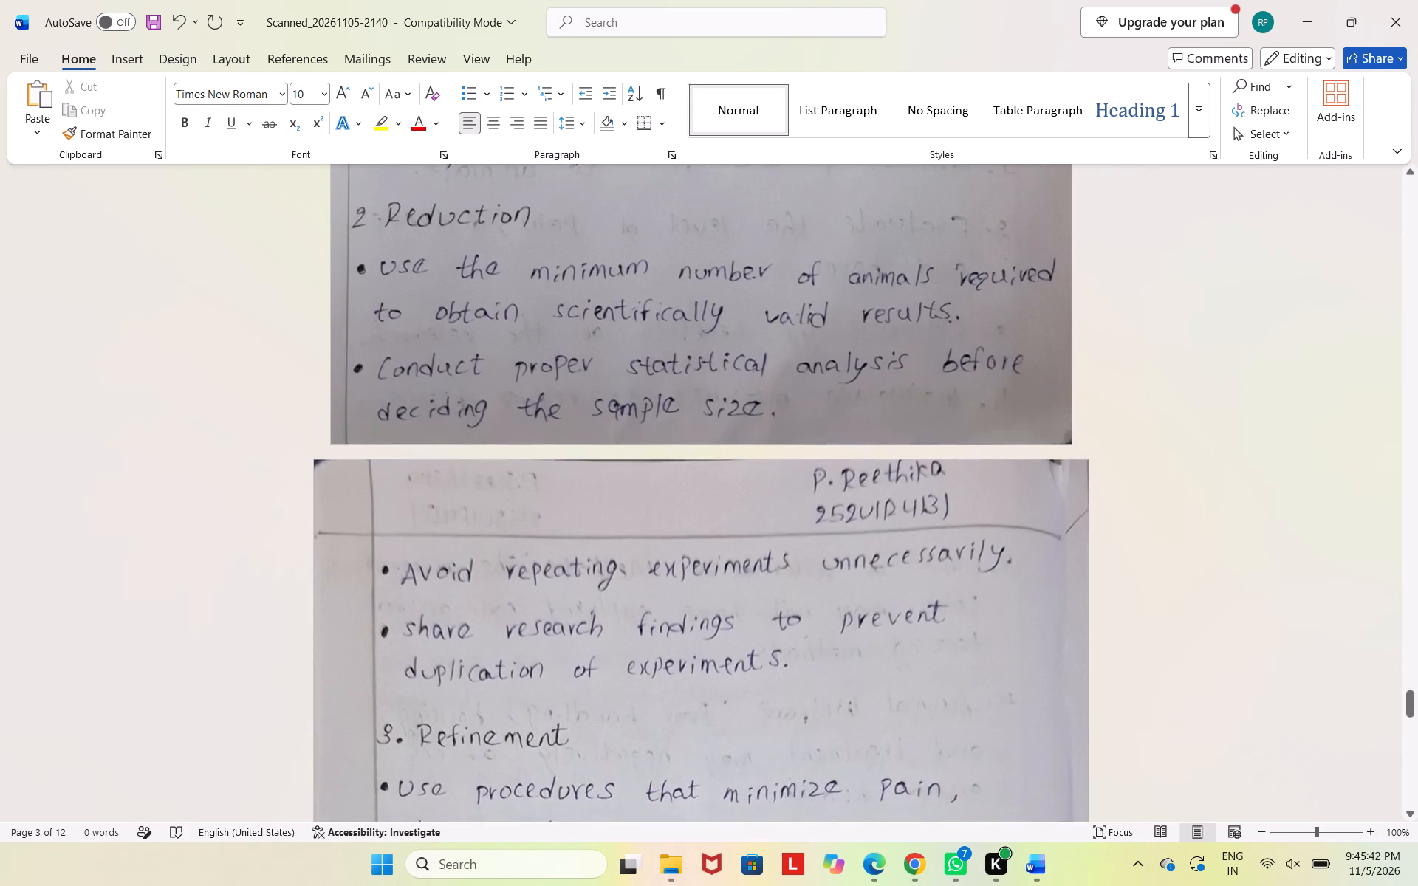
{"action": "scroll", "coordinate": [637, 653], "scroll_direction": "down", "scroll_amount": 3}
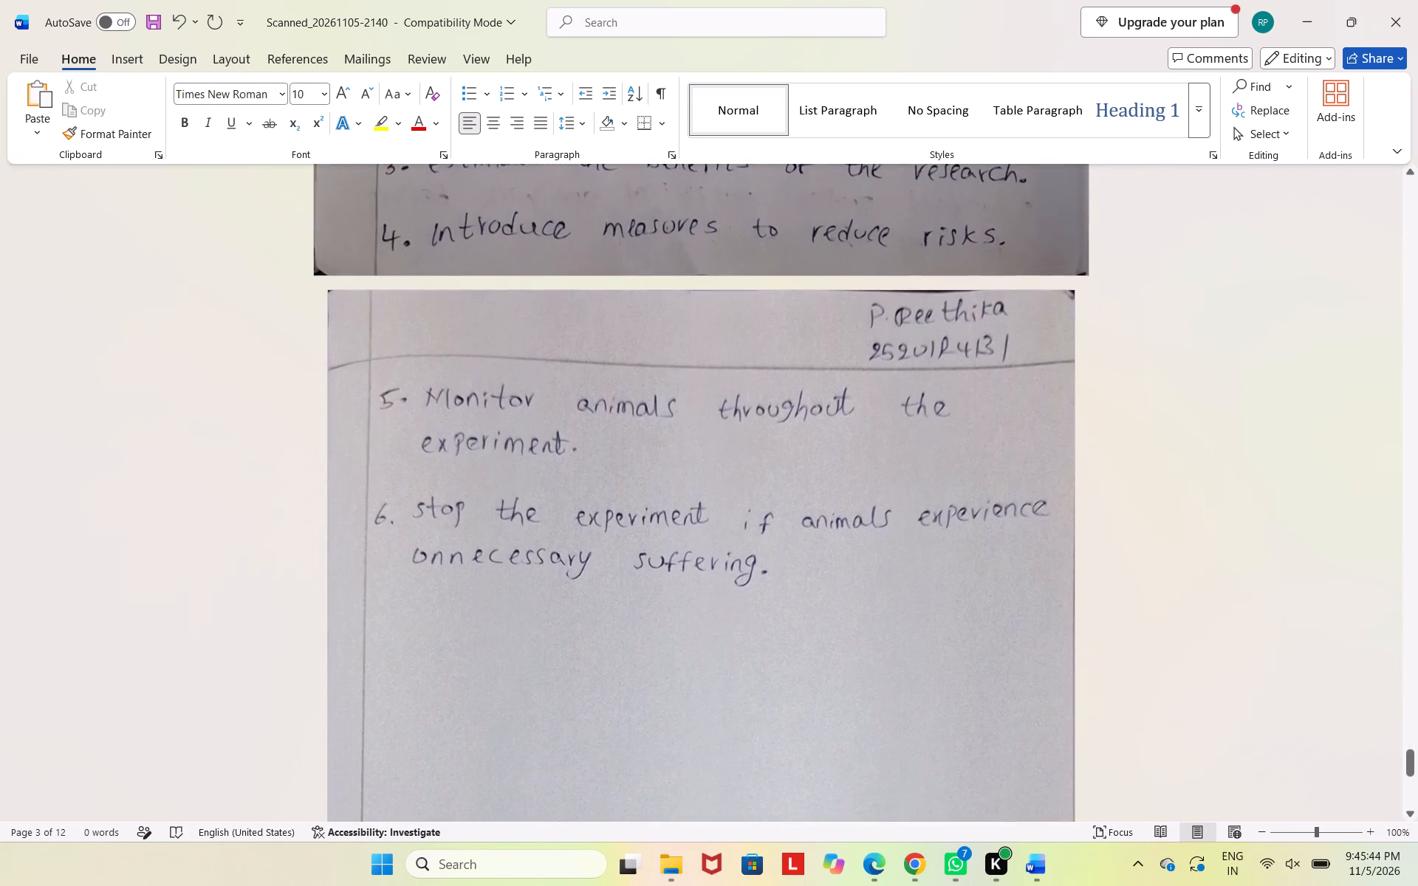
{"action": "scroll", "coordinate": [637, 653], "scroll_direction": "down", "scroll_amount": 8}
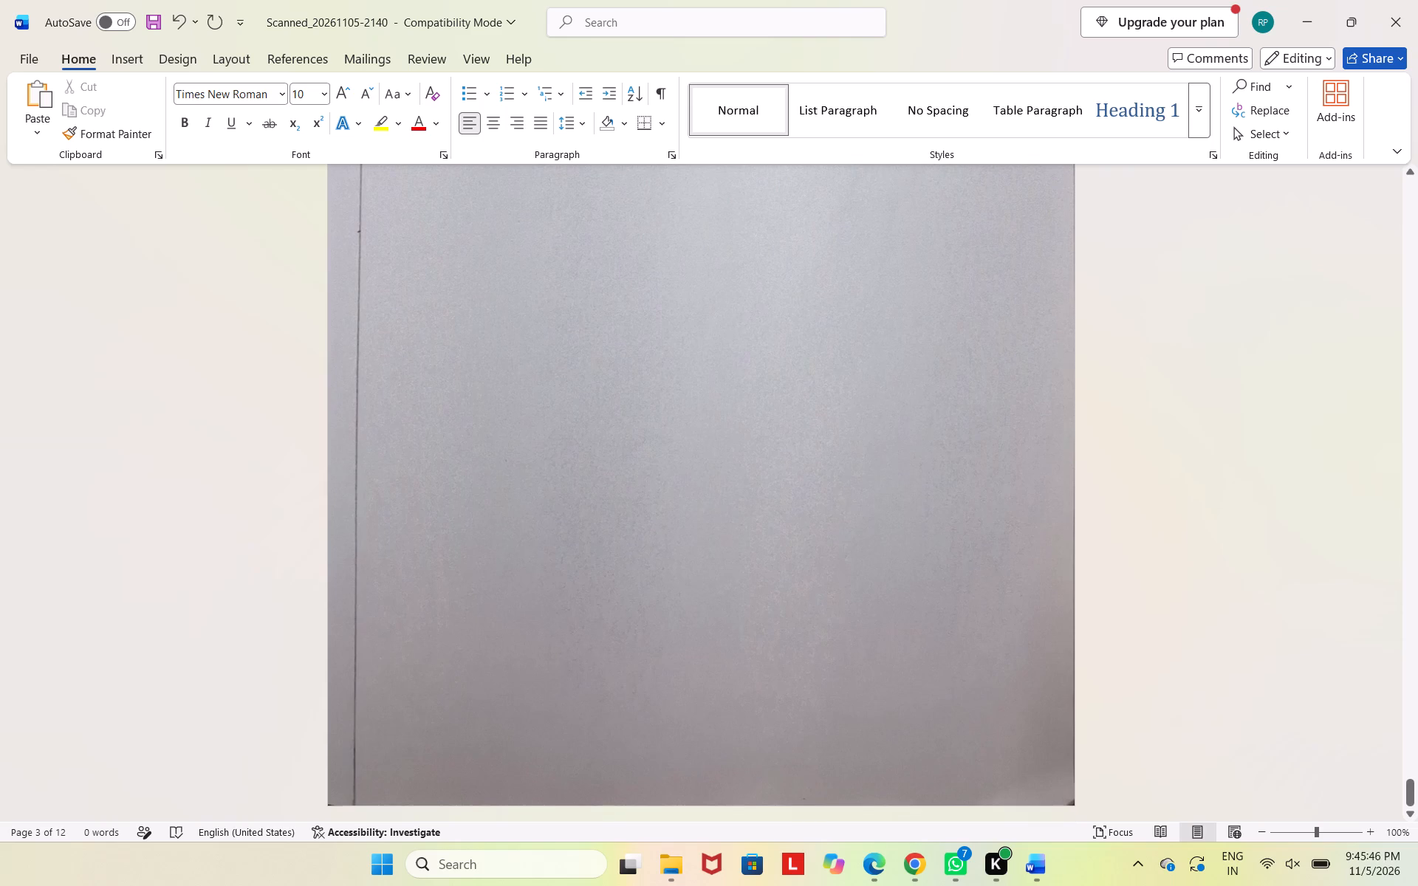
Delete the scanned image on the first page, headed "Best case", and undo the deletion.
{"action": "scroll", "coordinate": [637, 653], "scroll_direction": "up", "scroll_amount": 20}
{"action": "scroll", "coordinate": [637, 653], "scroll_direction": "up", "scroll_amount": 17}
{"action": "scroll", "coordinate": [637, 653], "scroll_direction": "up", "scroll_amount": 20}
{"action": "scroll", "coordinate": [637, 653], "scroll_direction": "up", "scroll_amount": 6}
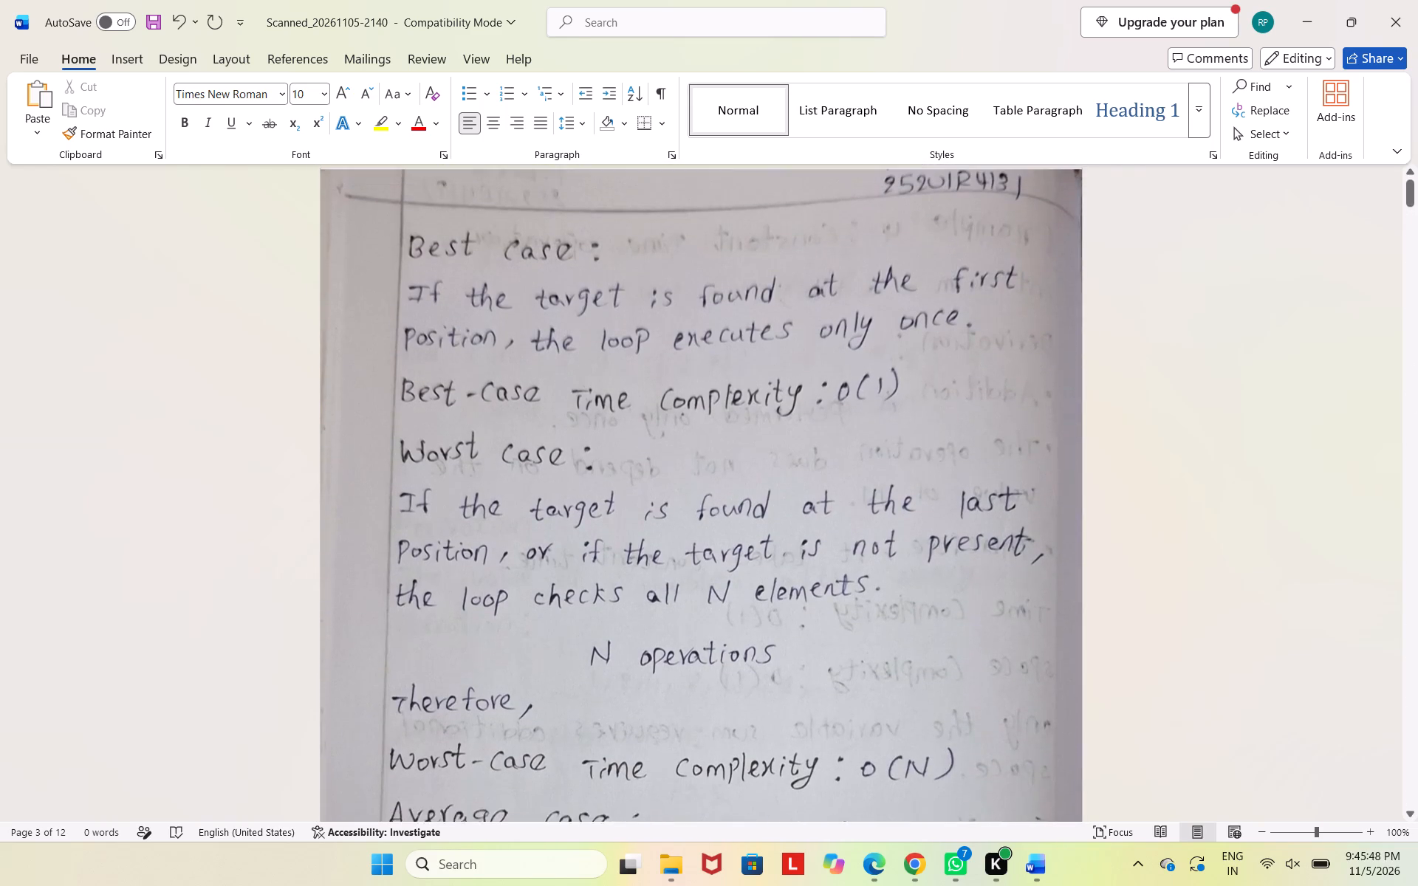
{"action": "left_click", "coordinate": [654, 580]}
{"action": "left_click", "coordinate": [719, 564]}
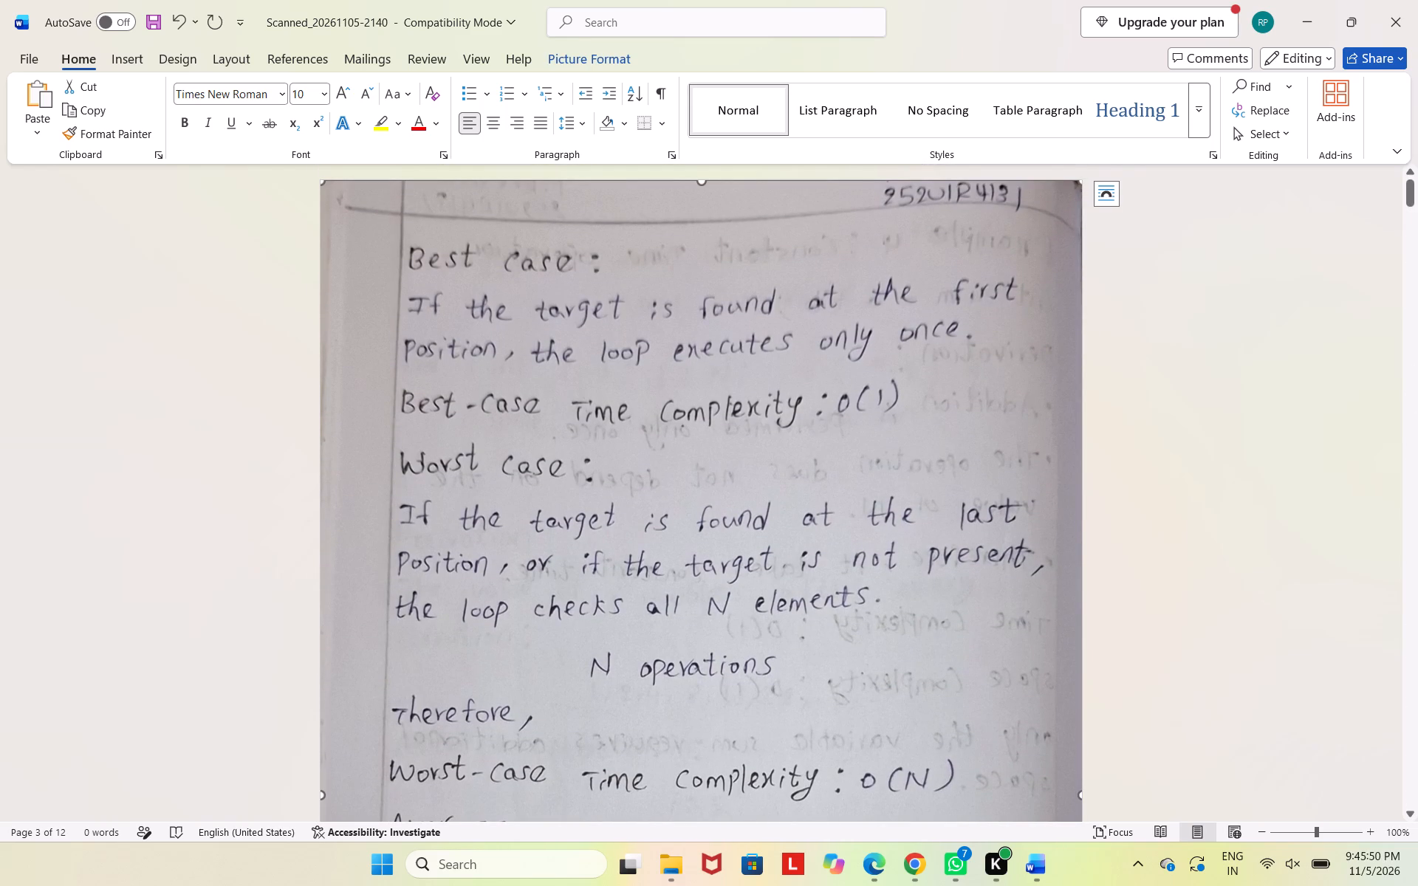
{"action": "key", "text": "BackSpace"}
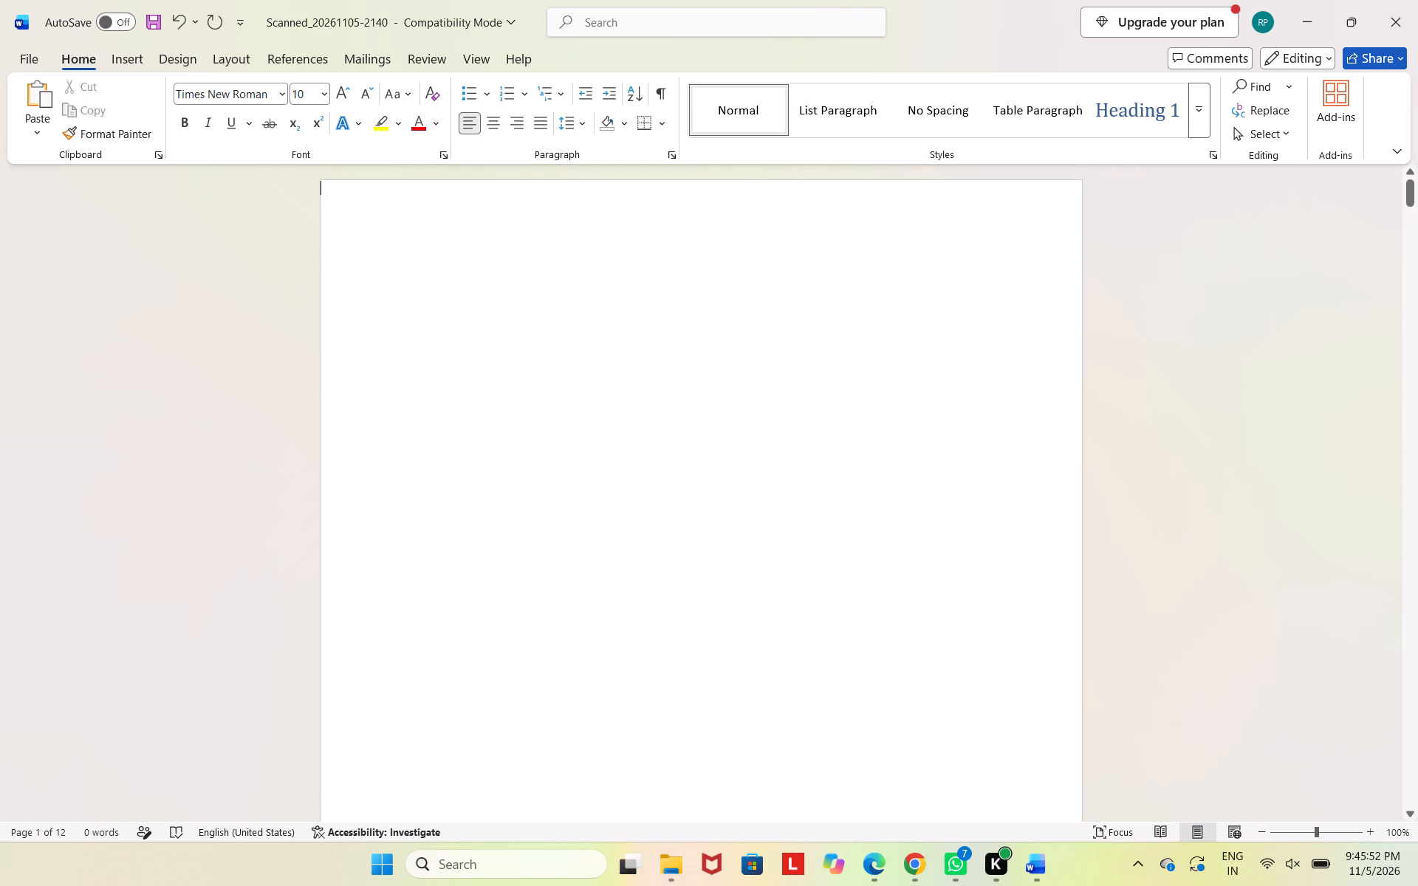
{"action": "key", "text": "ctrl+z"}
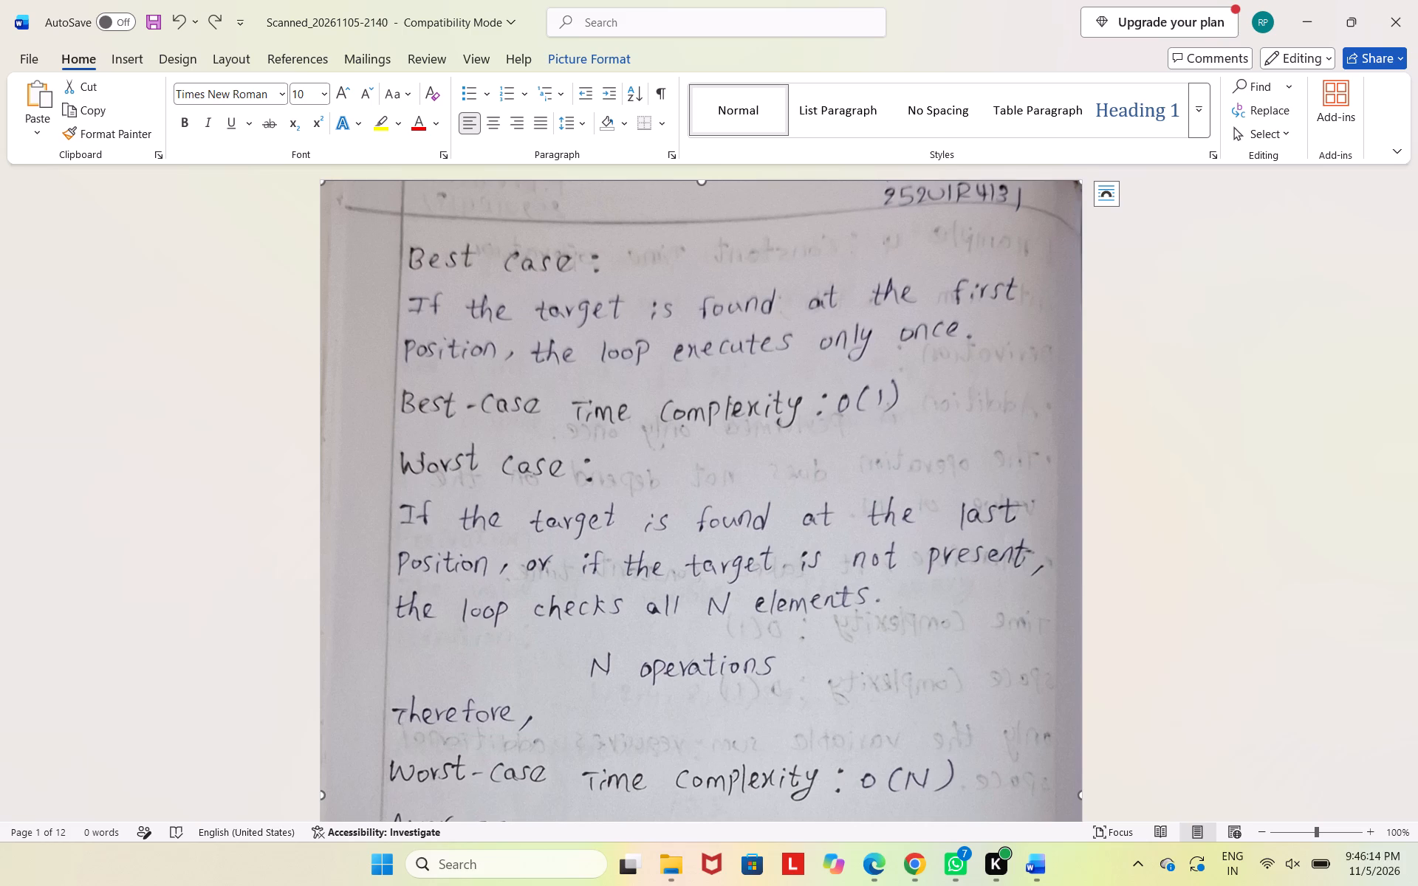
Select the scanned "Best case" image on the first page.
{"action": "left_click", "coordinate": [892, 524]}
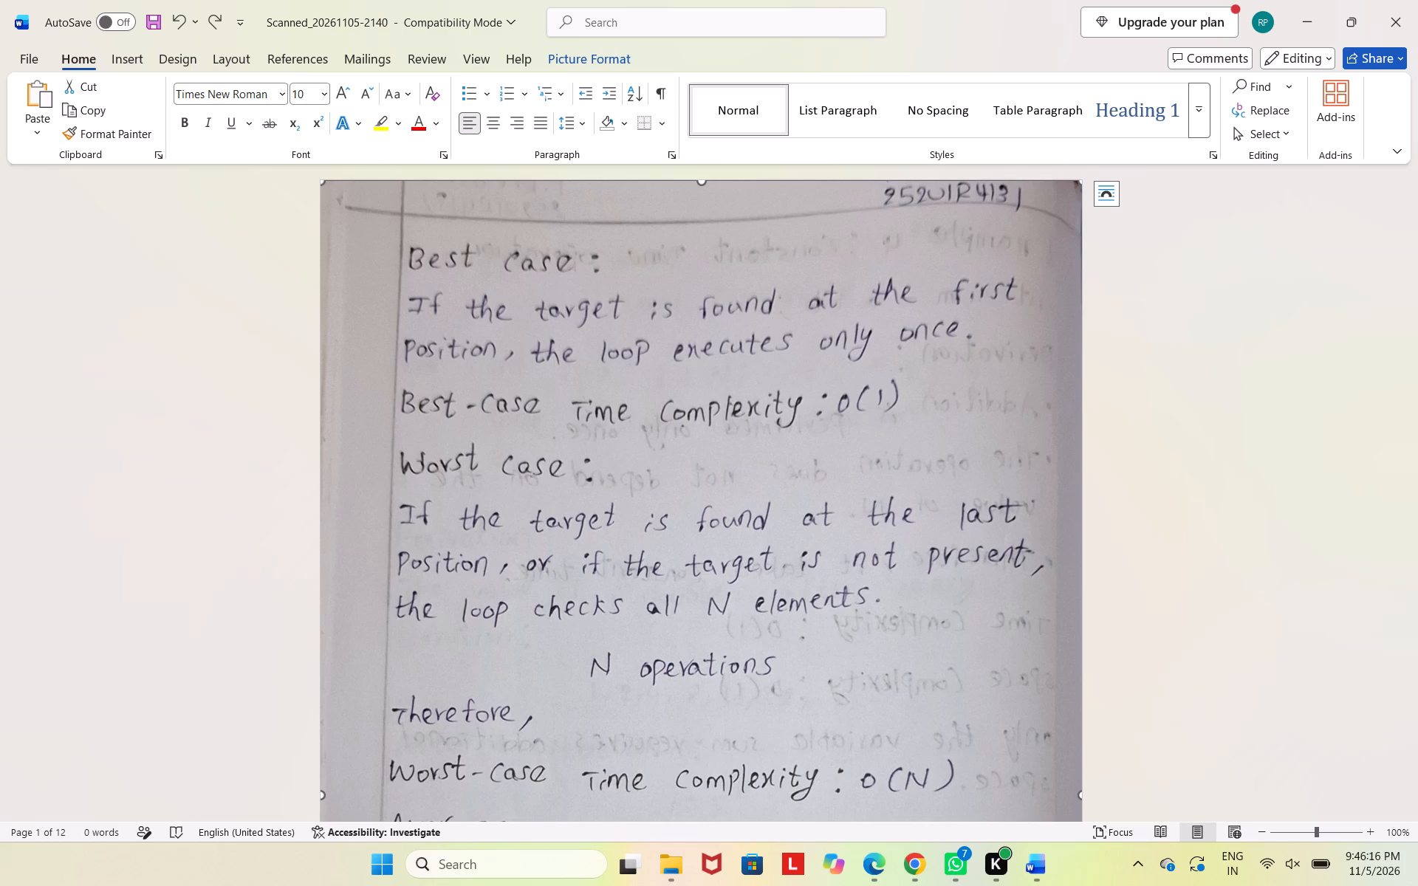
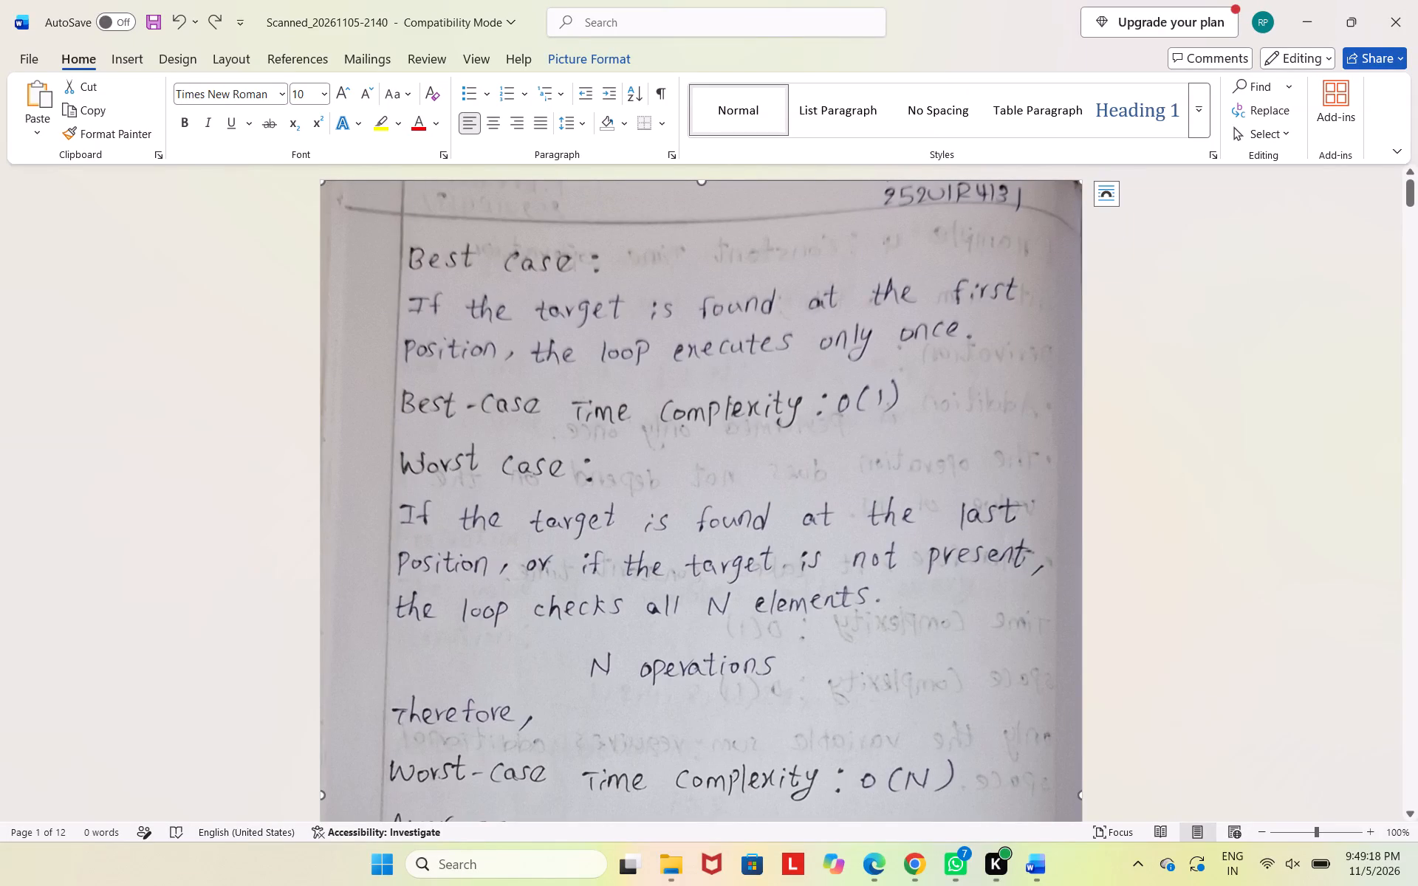
Review the scanned pages from the "Best case" page through the Research and Publication Ethics answers on honesty and integrity.
{"action": "scroll", "coordinate": [1110, 728], "scroll_direction": "down", "scroll_amount": 1}
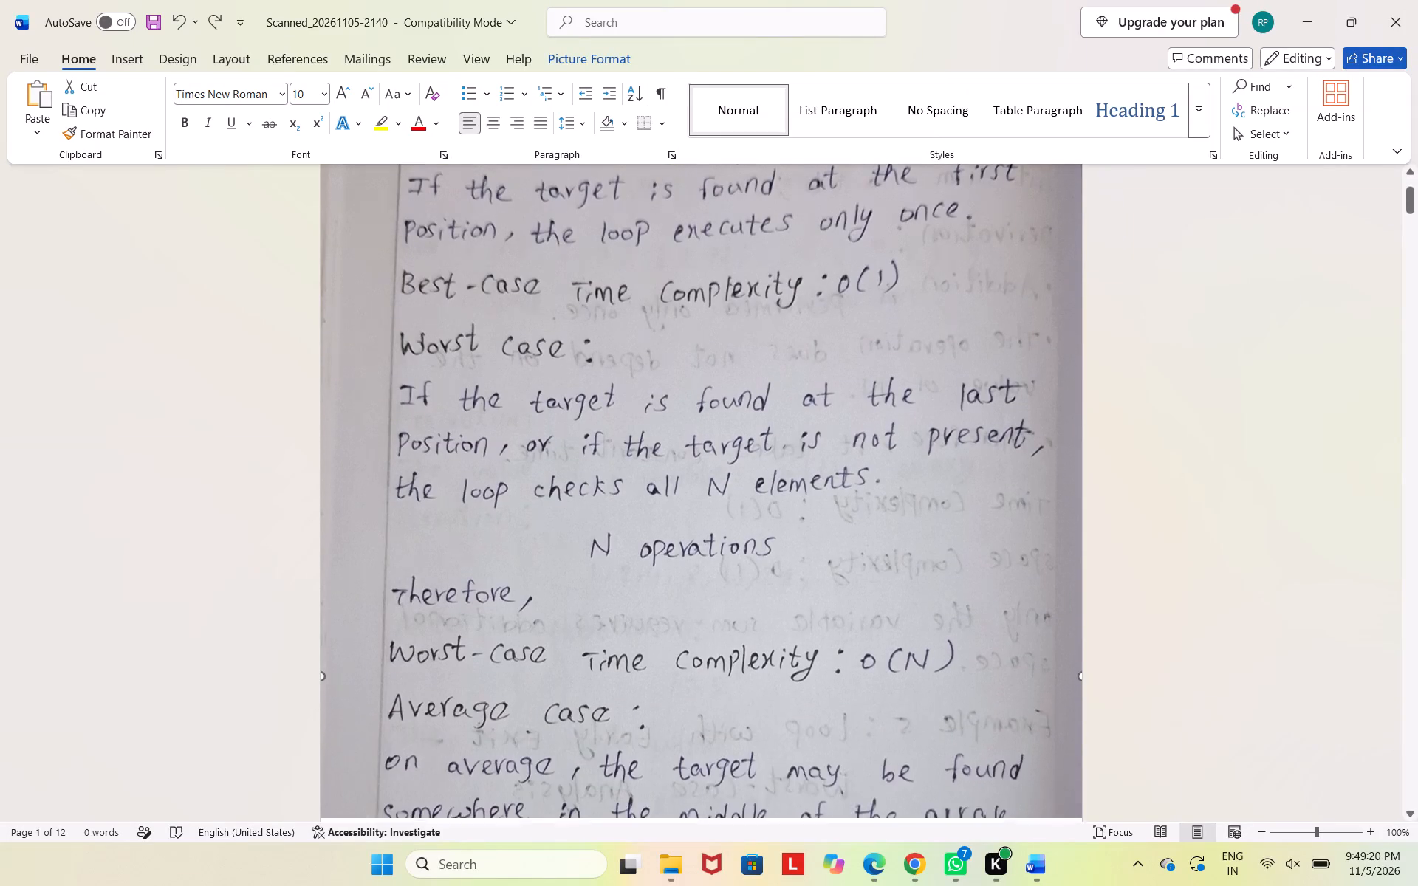
{"action": "scroll", "coordinate": [1110, 728], "scroll_direction": "down", "scroll_amount": 6}
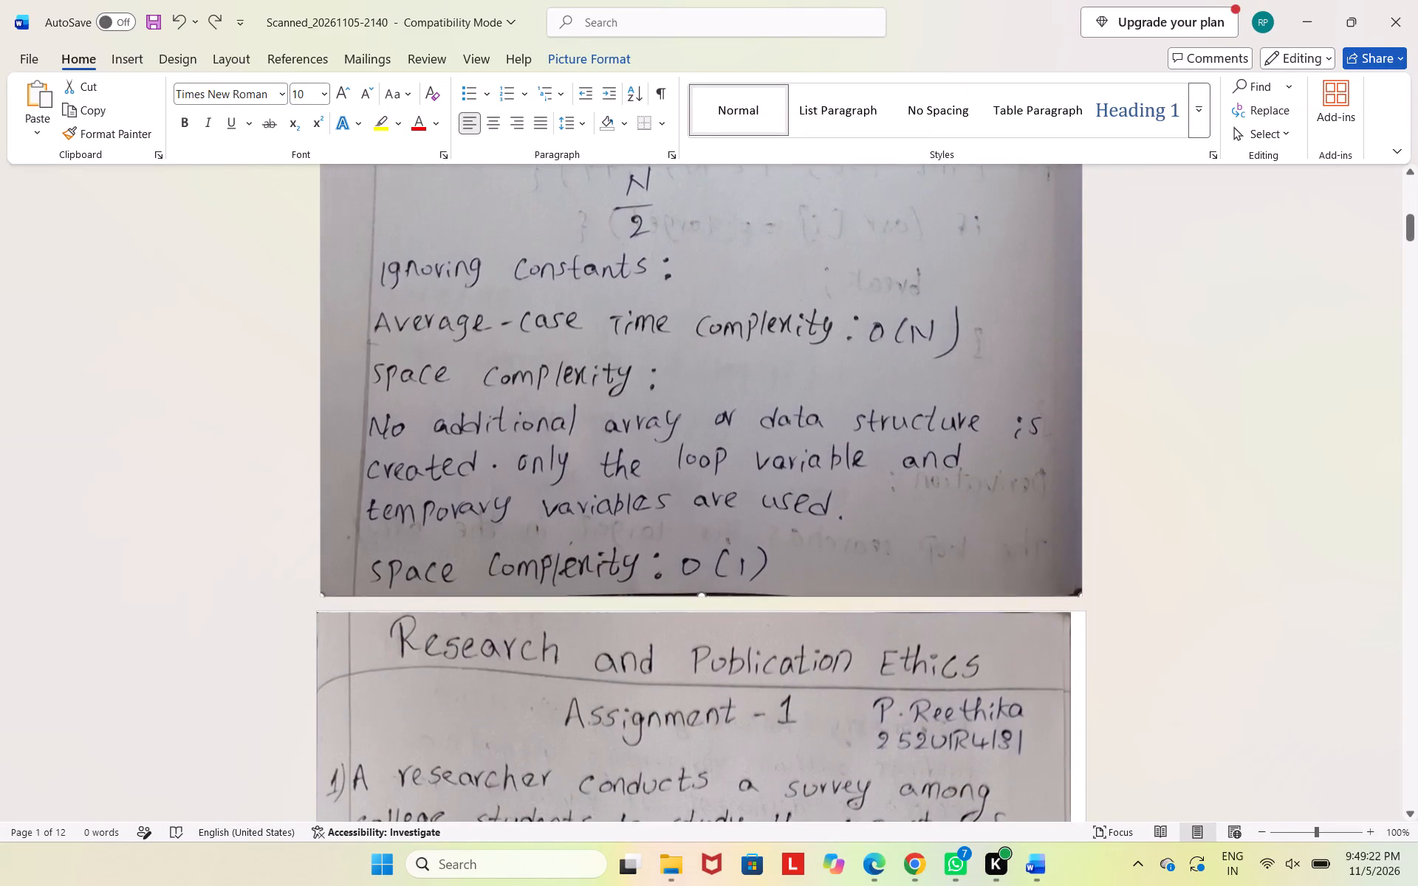
{"action": "scroll", "coordinate": [1110, 728], "scroll_direction": "down", "scroll_amount": 2}
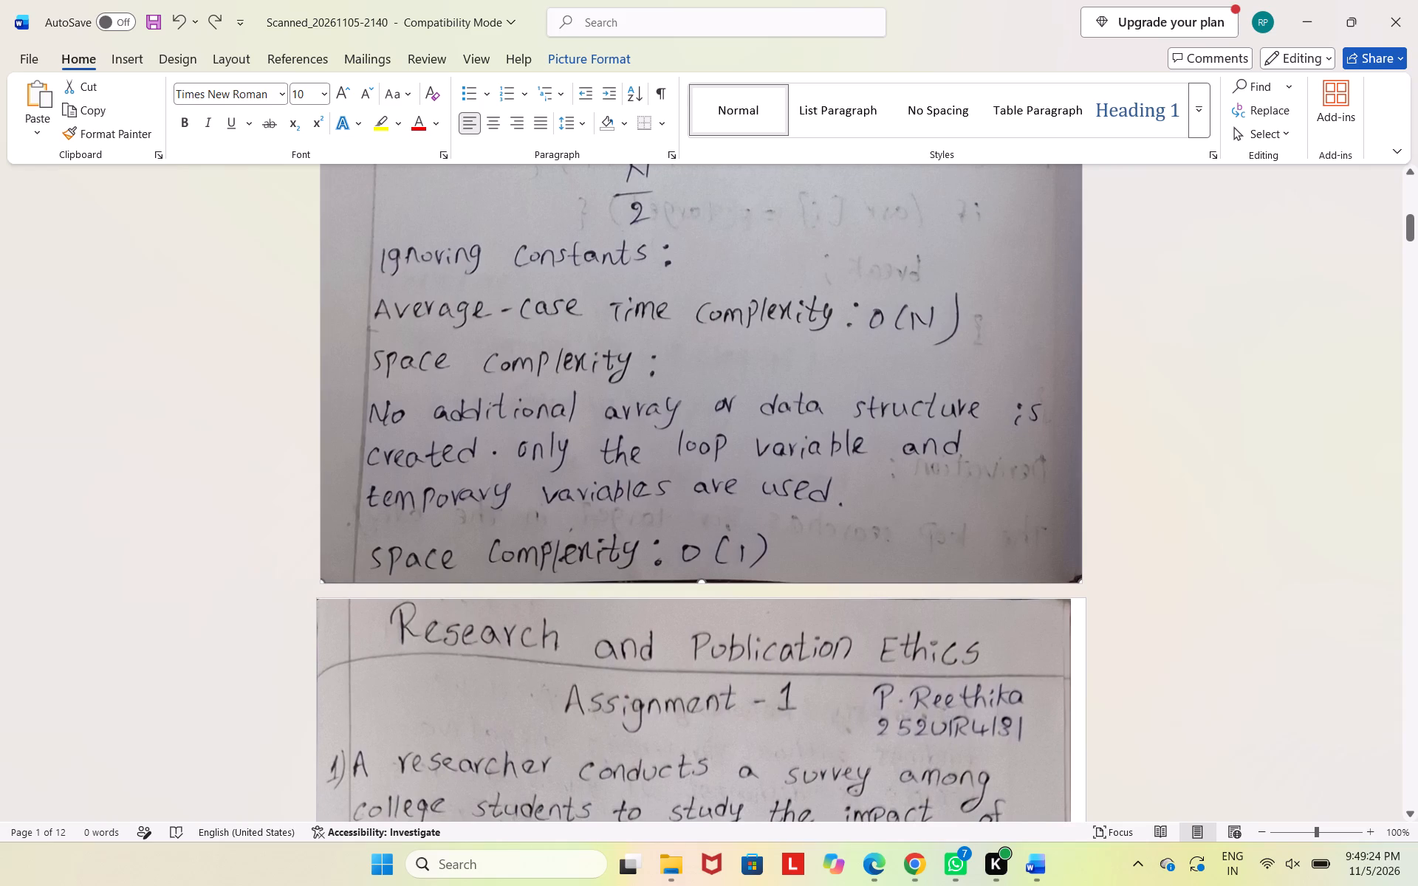
{"action": "left_click", "coordinate": [1072, 609]}
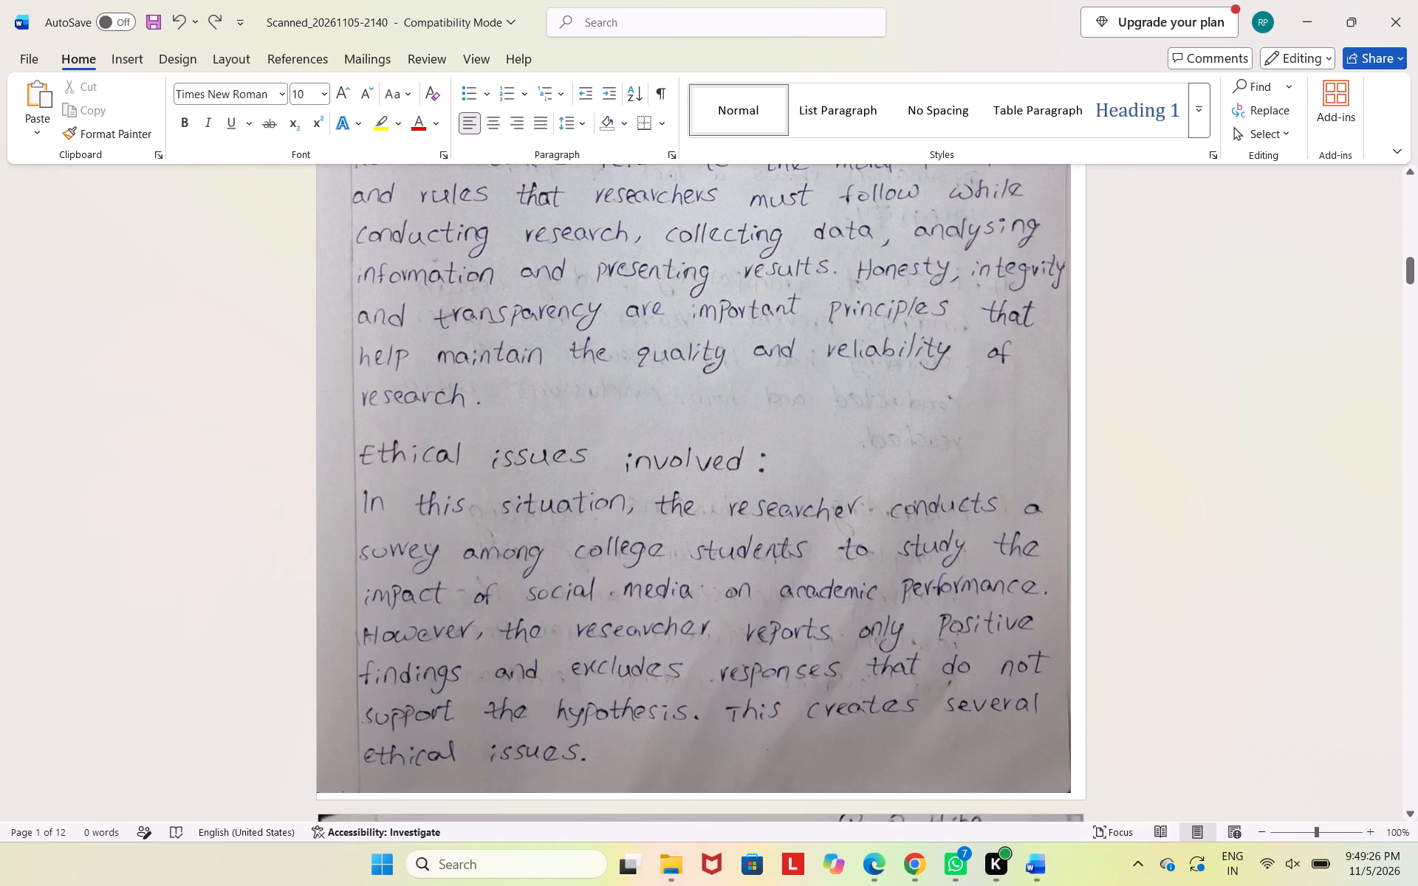
{"action": "scroll", "coordinate": [1161, 644], "scroll_direction": "up", "scroll_amount": 3}
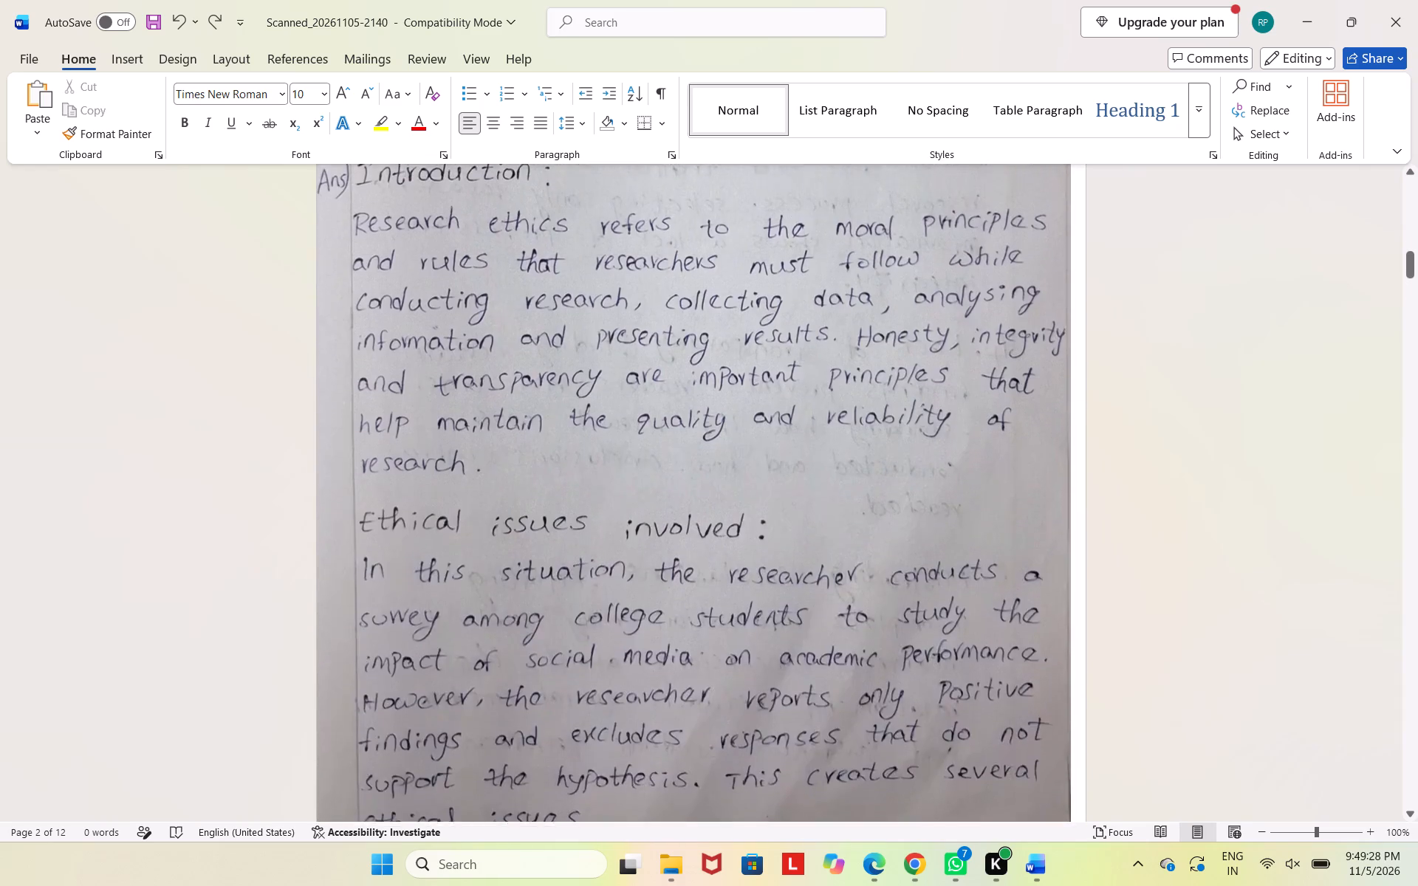
{"action": "scroll", "coordinate": [1161, 644], "scroll_direction": "up", "scroll_amount": 3}
{"action": "scroll", "coordinate": [1161, 644], "scroll_direction": "down", "scroll_amount": 1}
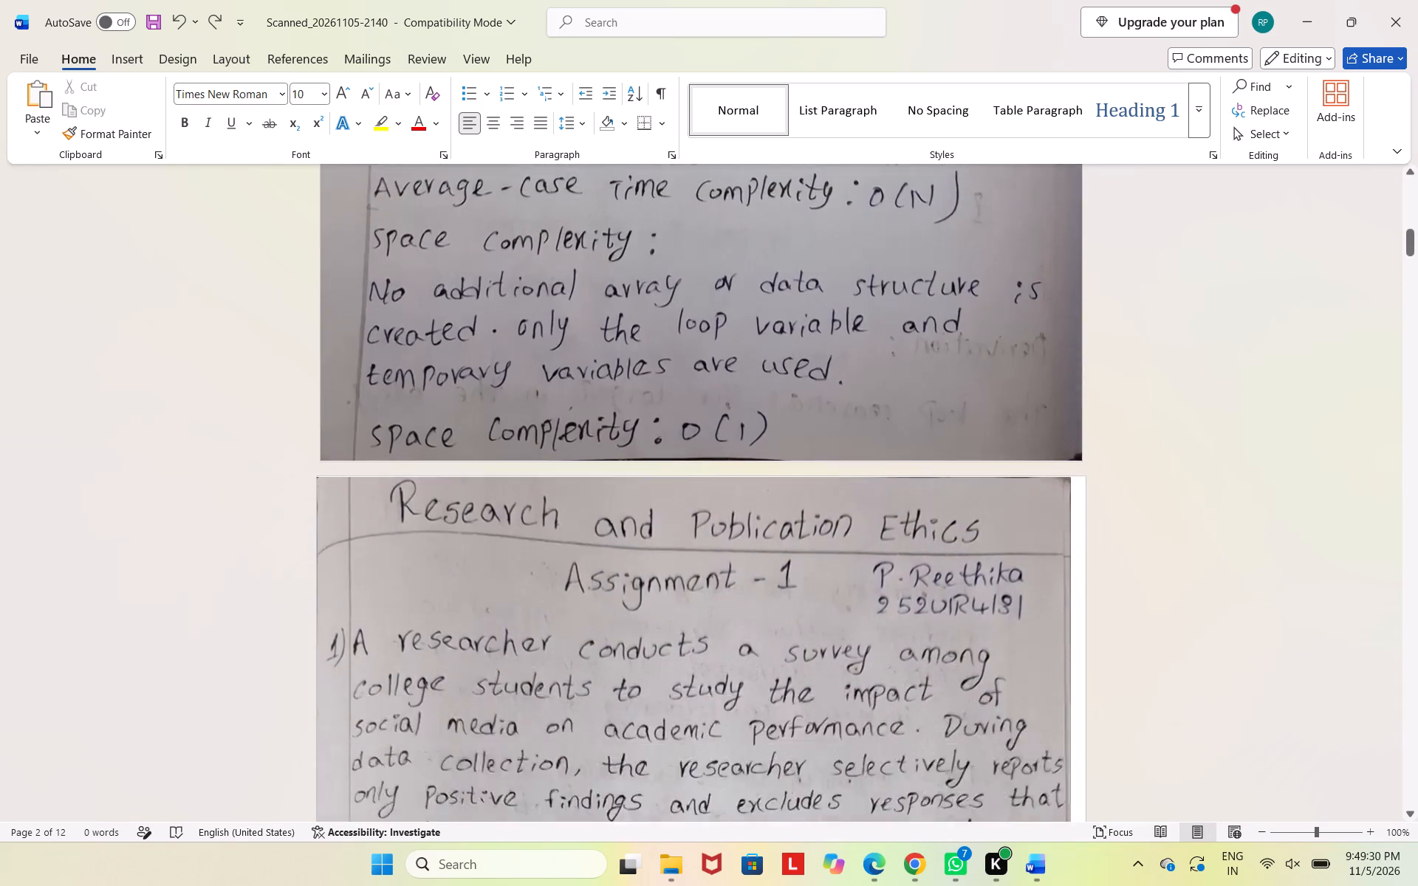
{"action": "scroll", "coordinate": [1161, 644], "scroll_direction": "down", "scroll_amount": 8}
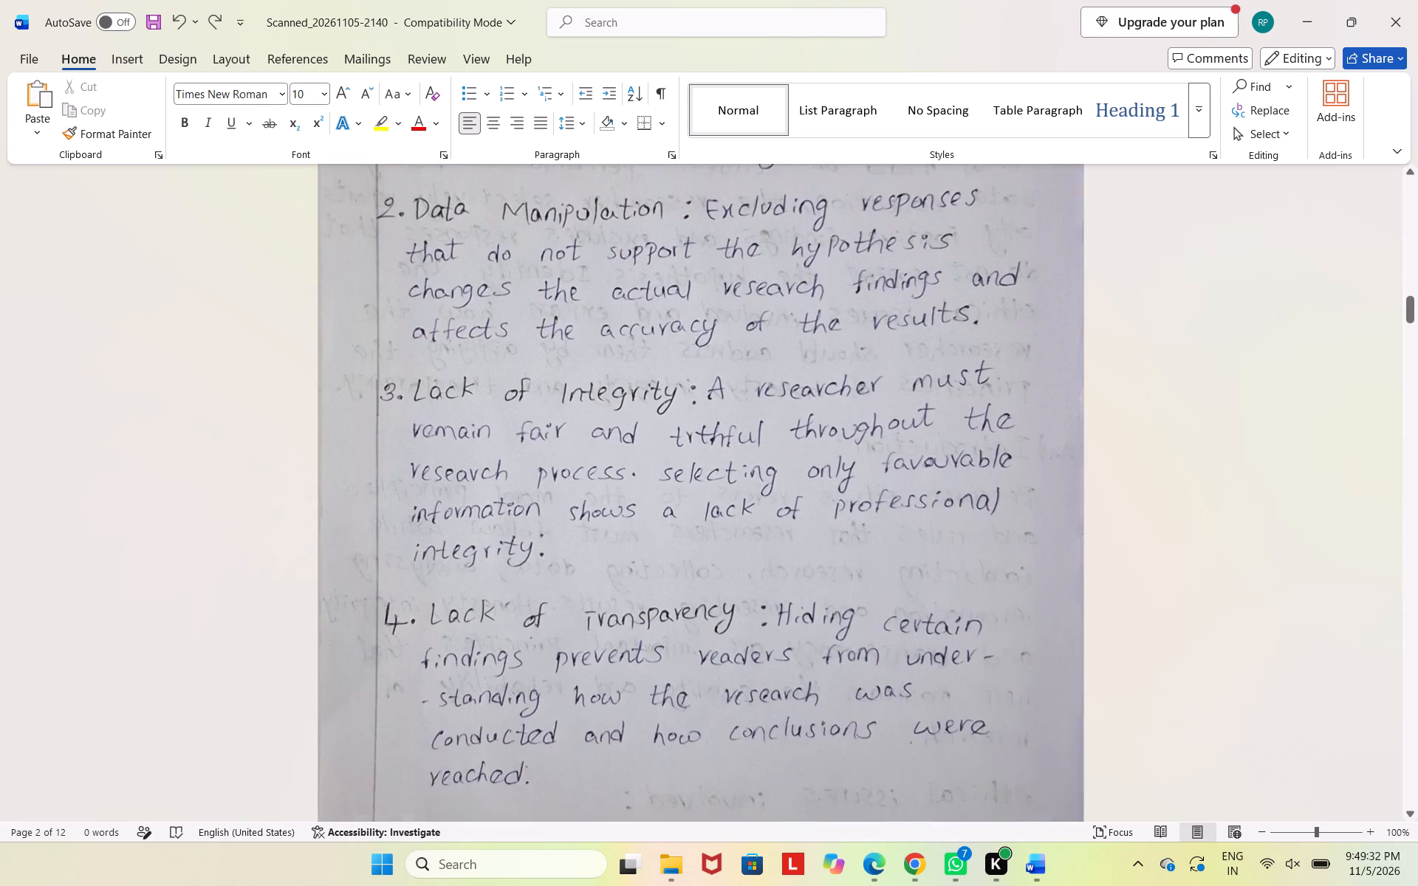
{"action": "scroll", "coordinate": [1161, 644], "scroll_direction": "down", "scroll_amount": 5}
{"action": "scroll", "coordinate": [1161, 644], "scroll_direction": "up", "scroll_amount": 10}
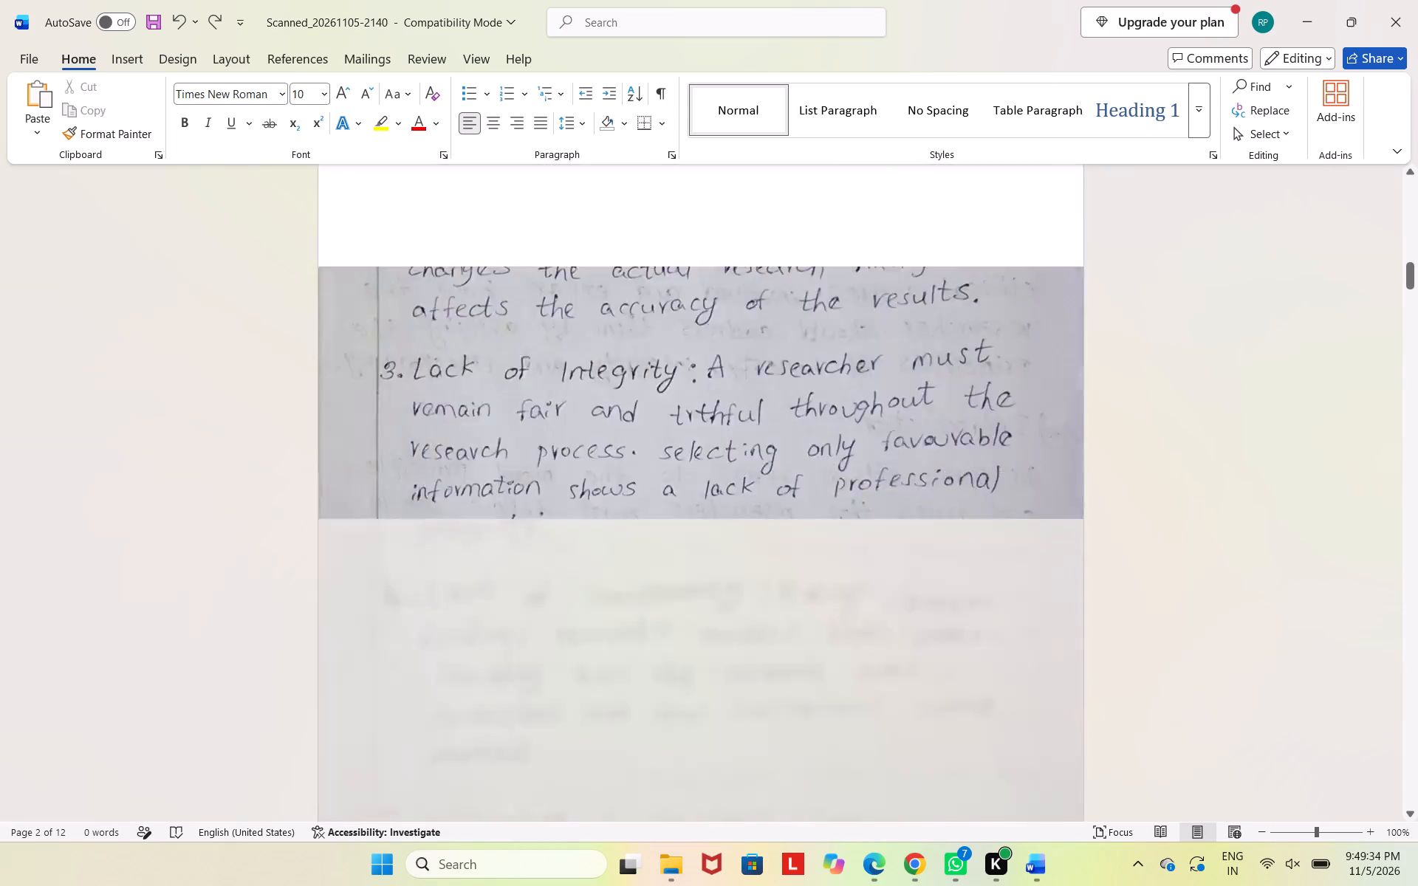
{"action": "scroll", "coordinate": [1161, 644], "scroll_direction": "up", "scroll_amount": 20}
{"action": "scroll", "coordinate": [1161, 644], "scroll_direction": "up", "scroll_amount": 18}
{"action": "scroll", "coordinate": [1161, 644], "scroll_direction": "down", "scroll_amount": 2}
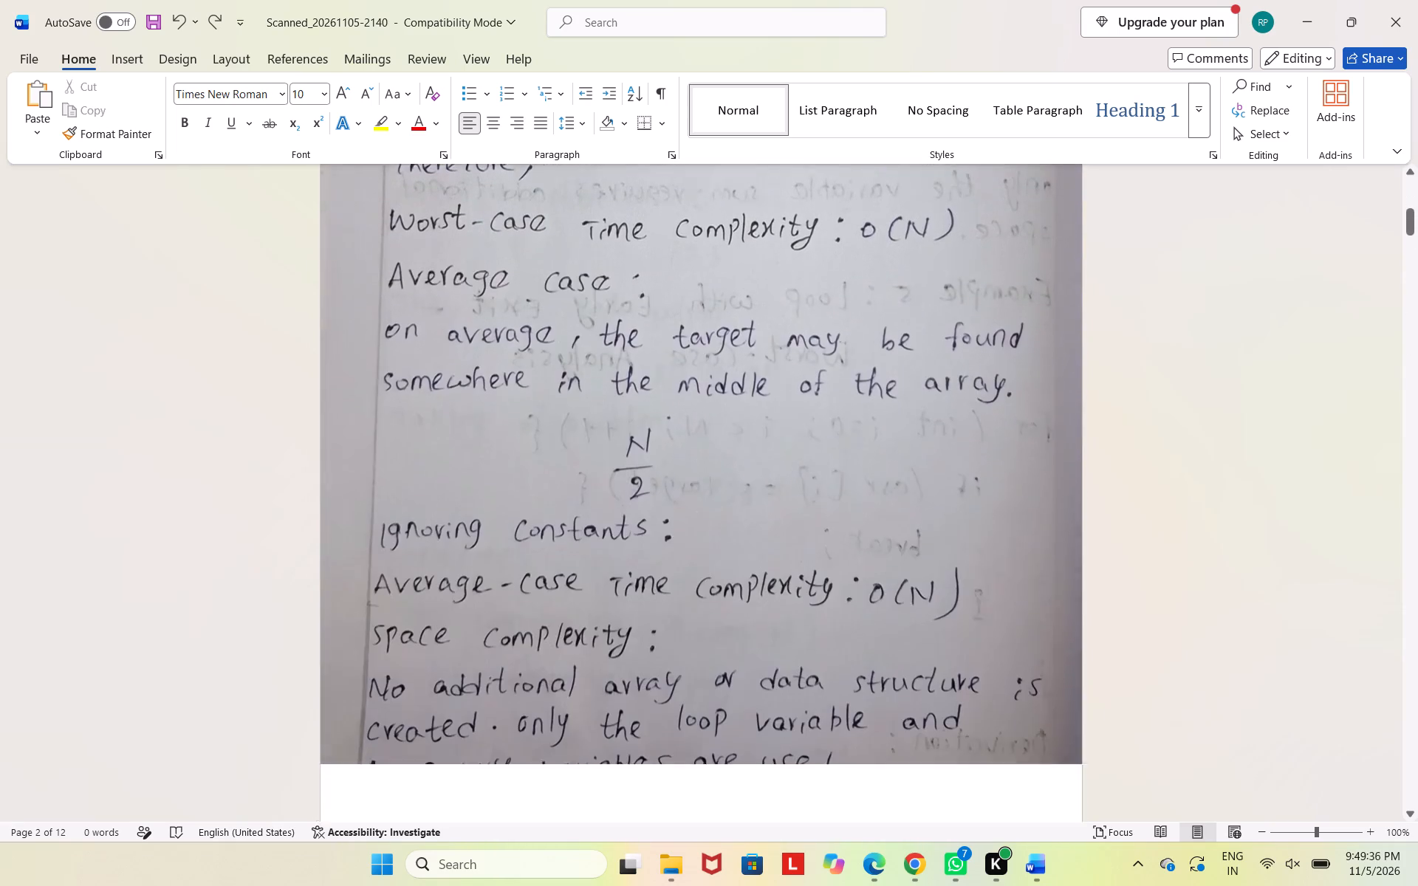
{"action": "scroll", "coordinate": [1161, 644], "scroll_direction": "down", "scroll_amount": 8}
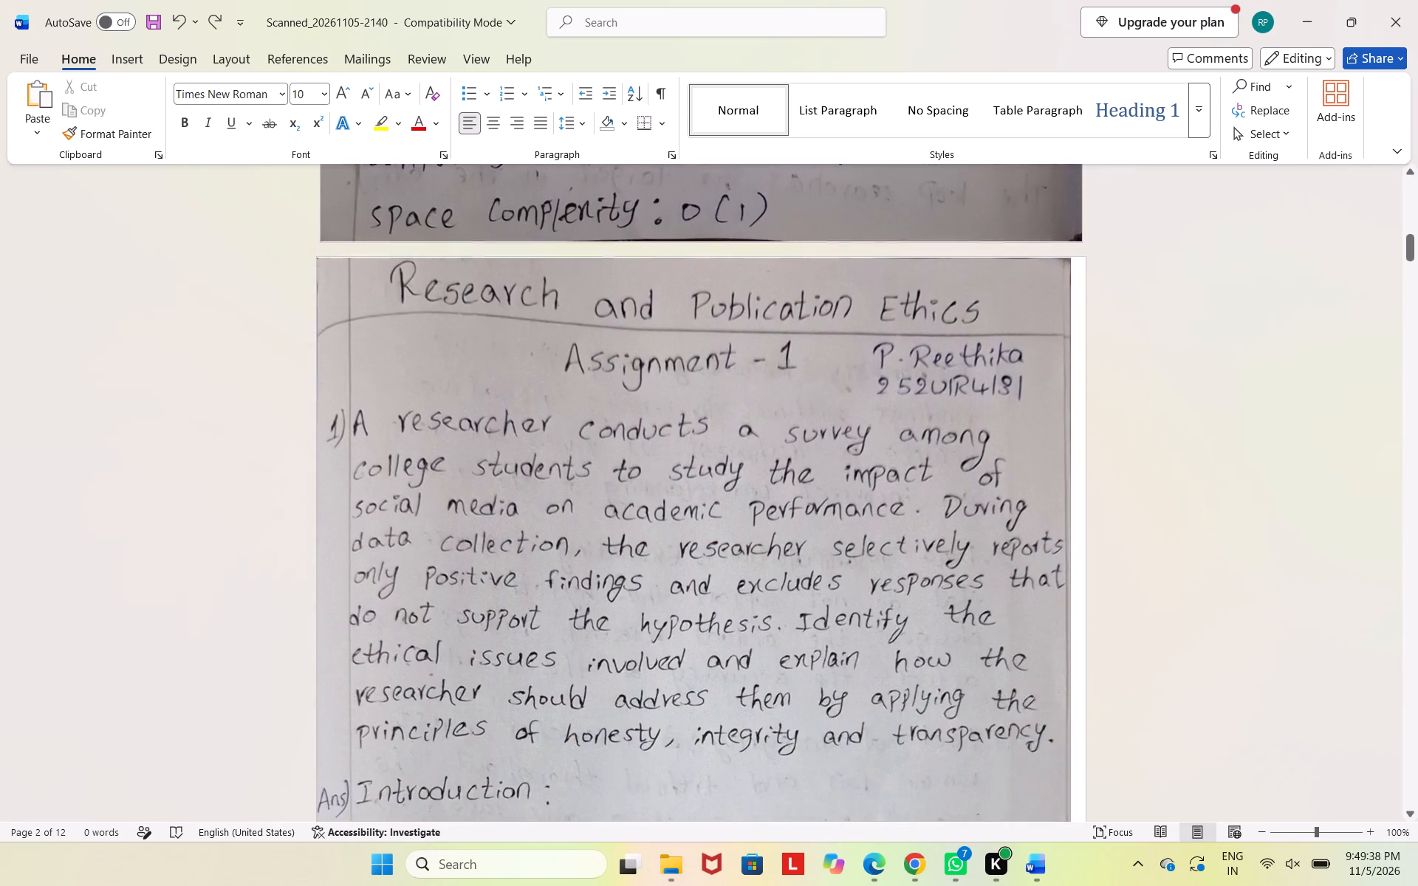
{"action": "scroll", "coordinate": [1161, 644], "scroll_direction": "down", "scroll_amount": 5}
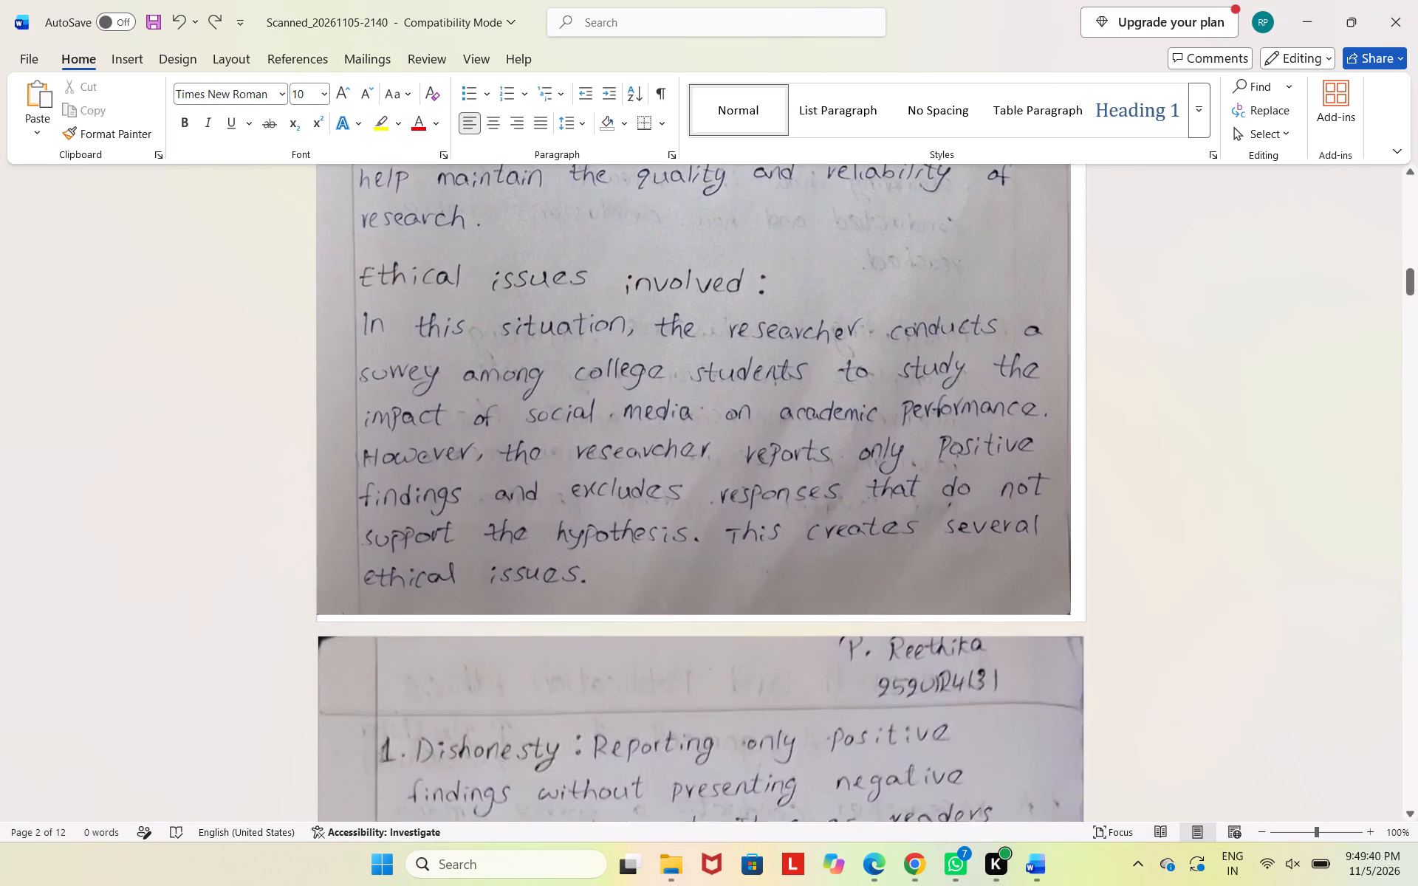
{"action": "scroll", "coordinate": [1161, 644], "scroll_direction": "down", "scroll_amount": 5}
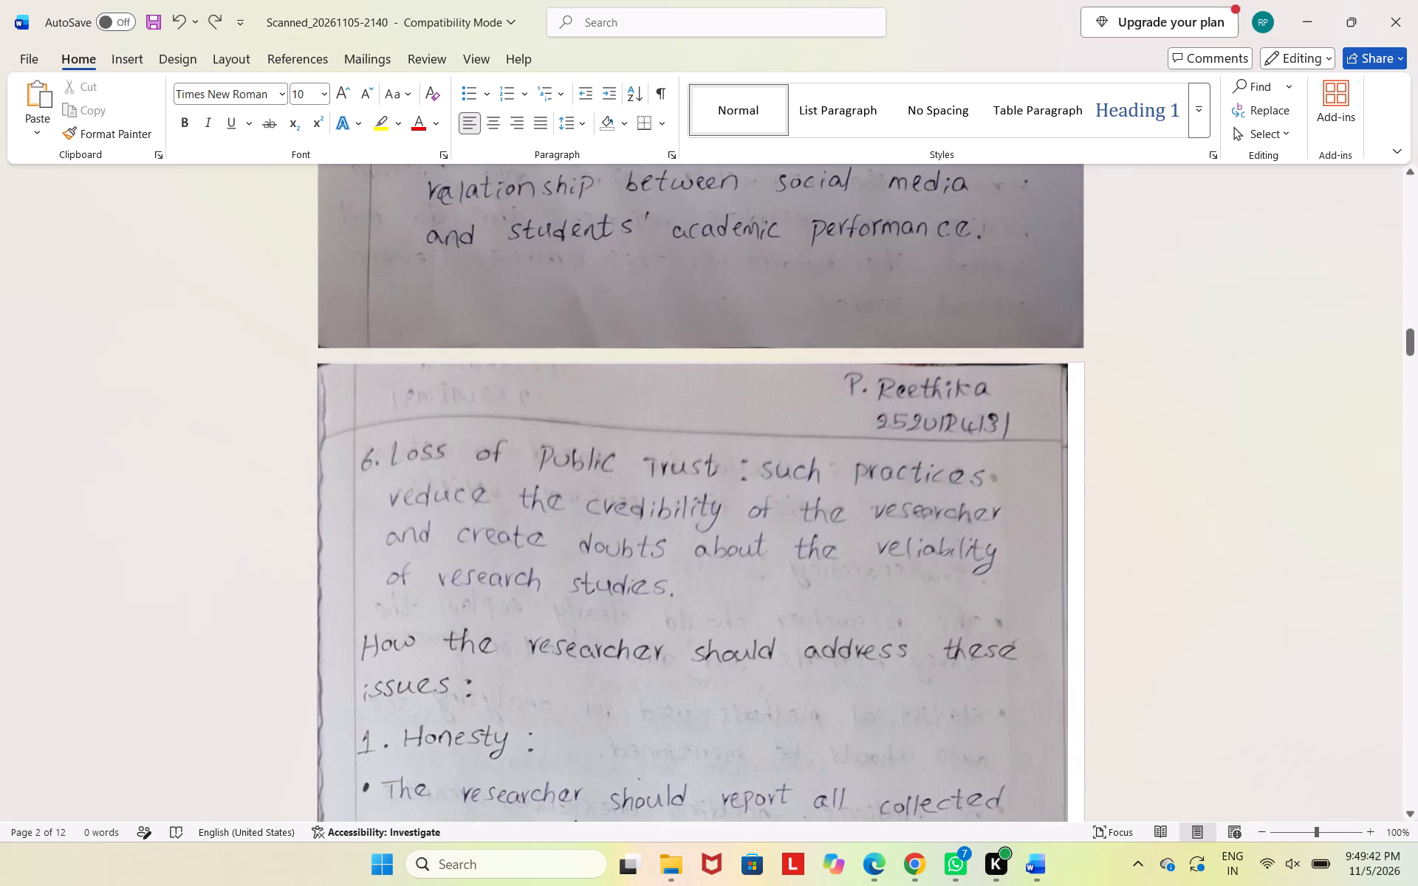
{"action": "scroll", "coordinate": [1161, 644], "scroll_direction": "down", "scroll_amount": 1}
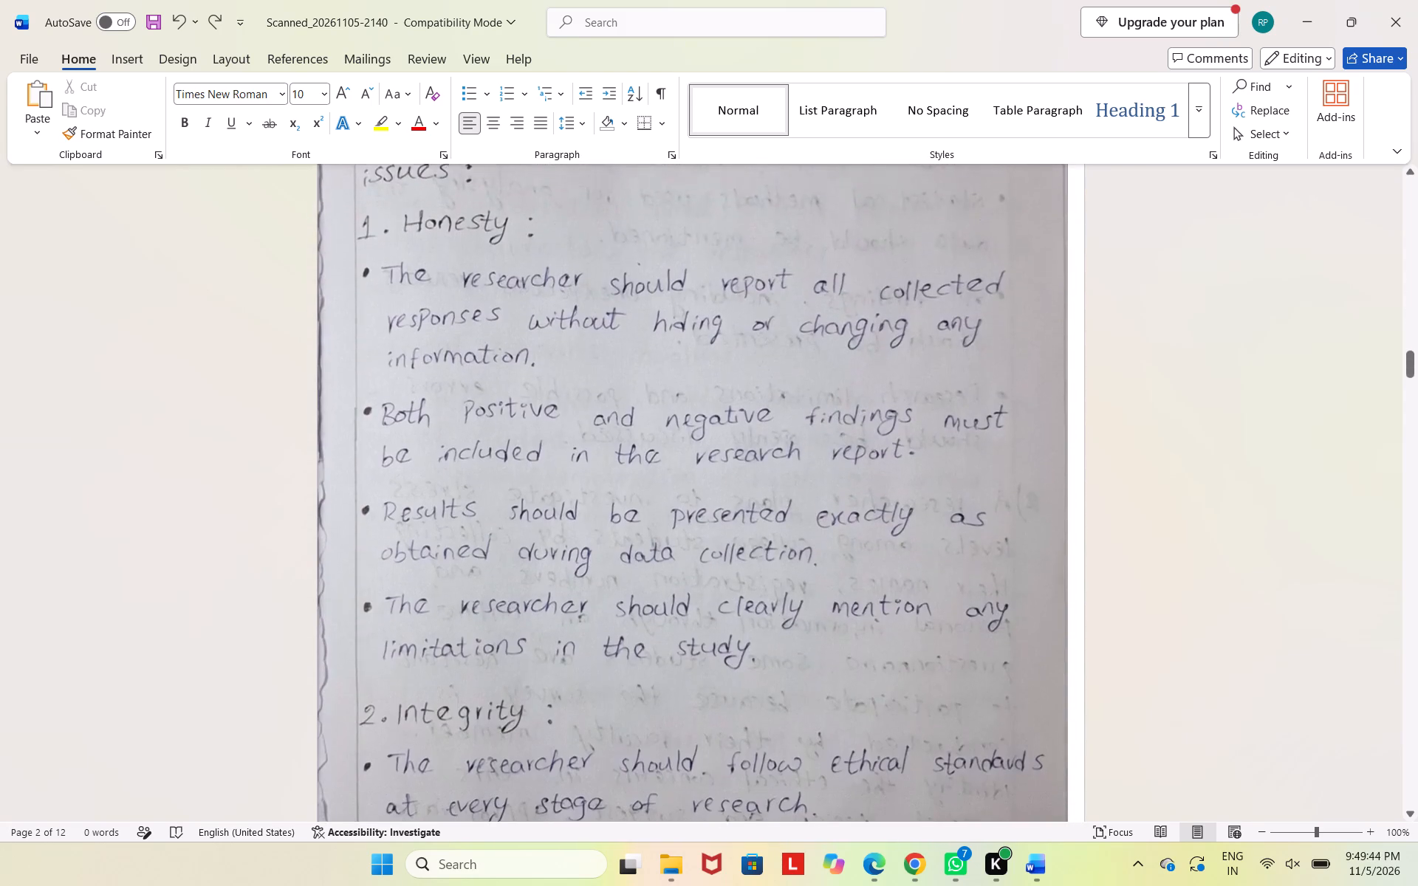
{"action": "scroll", "coordinate": [1161, 644], "scroll_direction": "down", "scroll_amount": 1}
{"action": "scroll", "coordinate": [1161, 644], "scroll_direction": "up", "scroll_amount": 8}
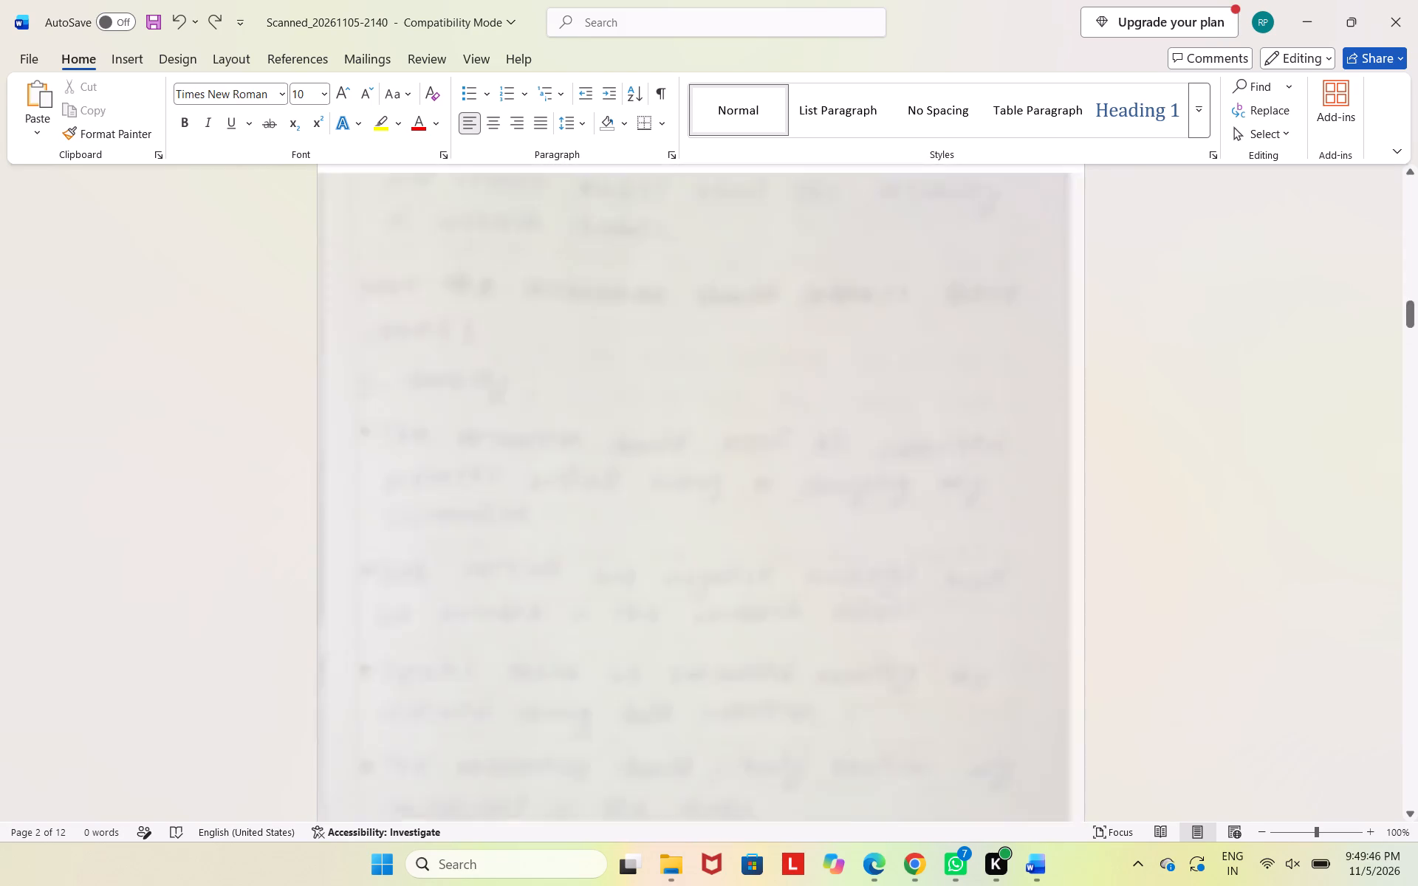
{"action": "scroll", "coordinate": [1161, 644], "scroll_direction": "up", "scroll_amount": 13}
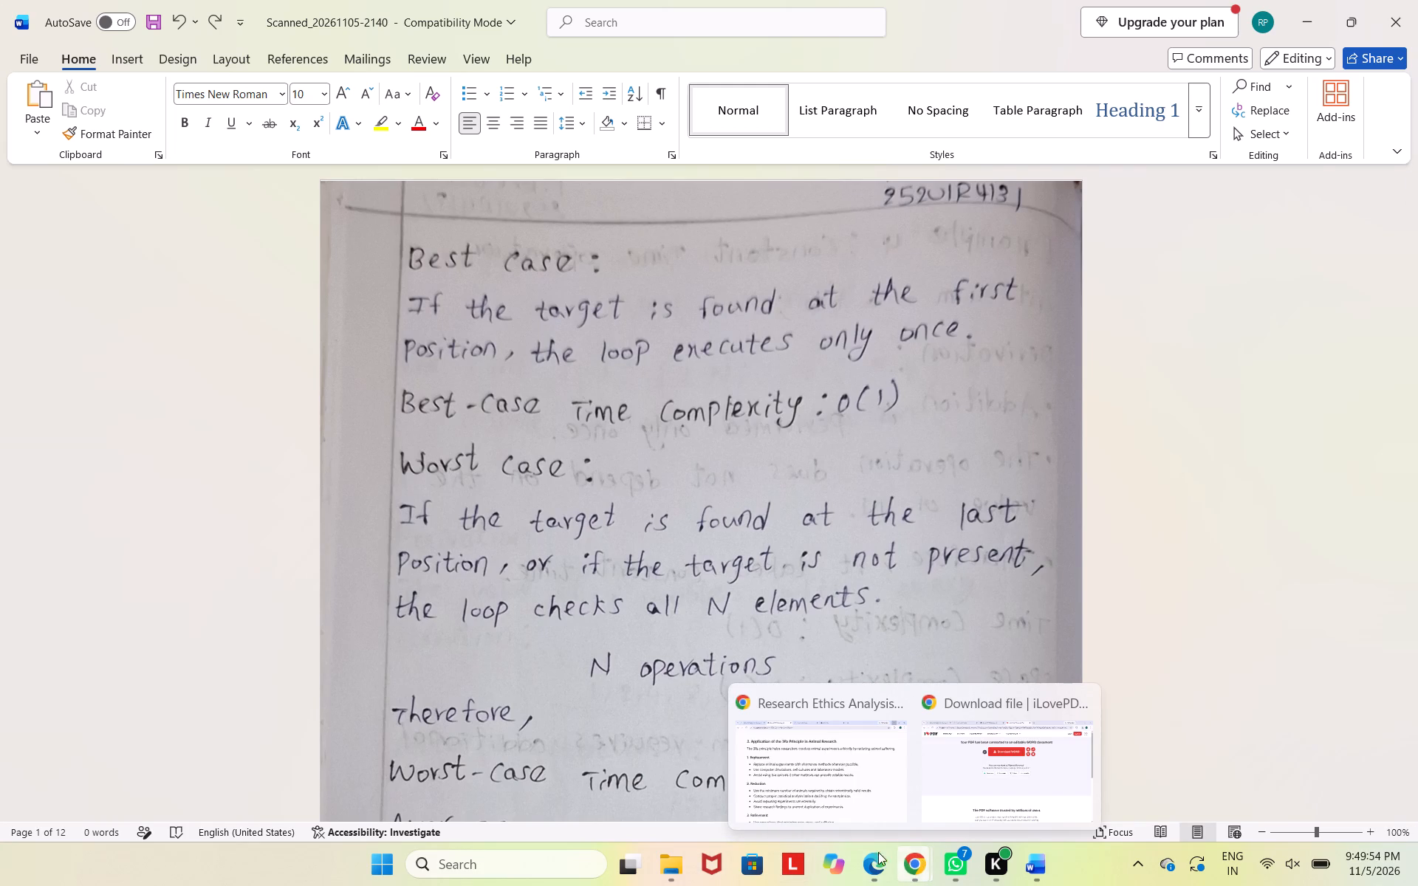
In File Explorer, search the Documents folder for "B" and open the Word document Lab Report 3 BDF.
{"action": "left_click", "coordinate": [673, 861]}
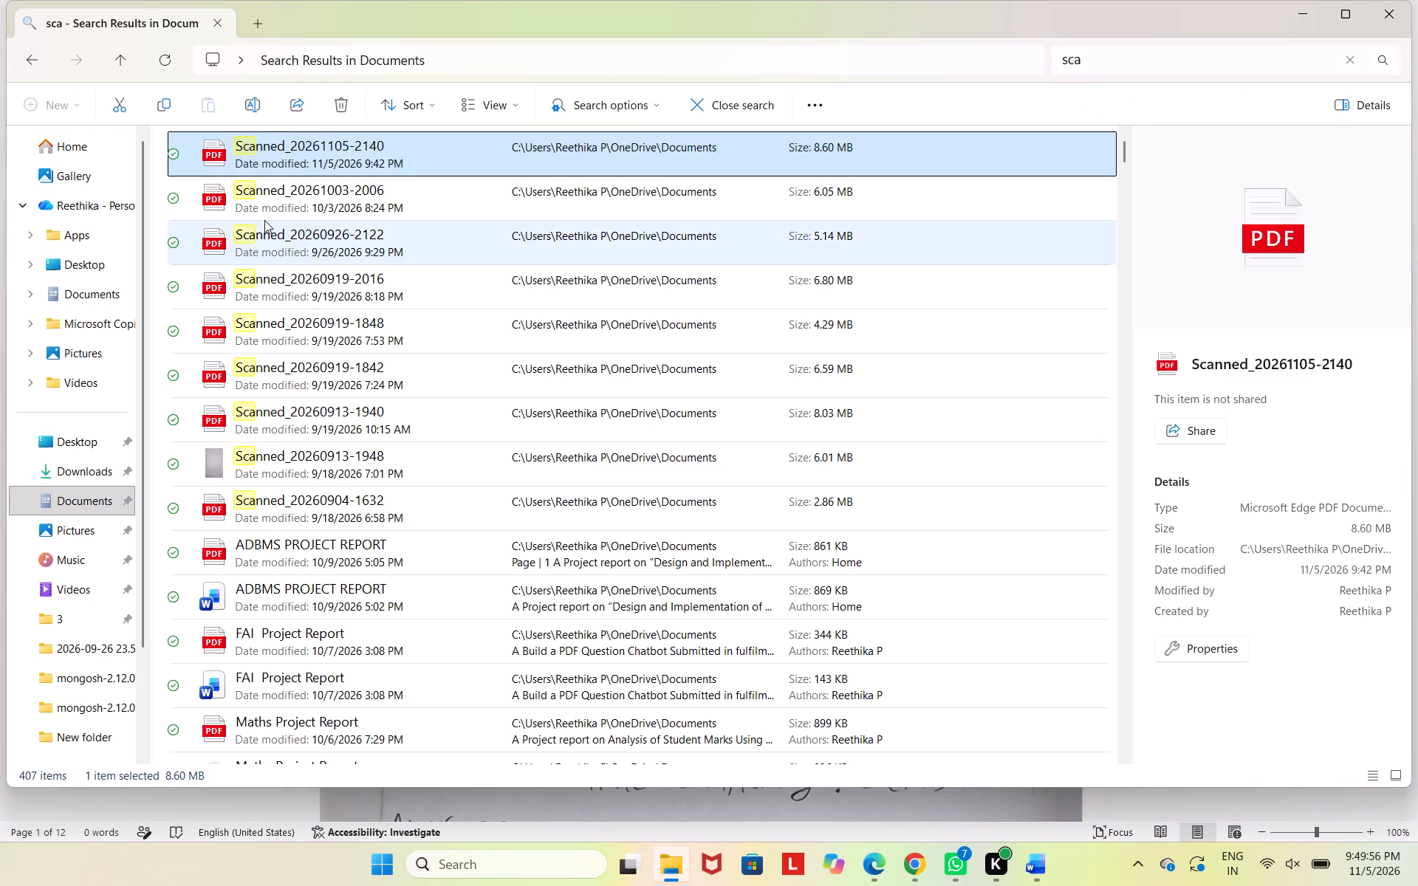
{"action": "left_click", "coordinate": [106, 142]}
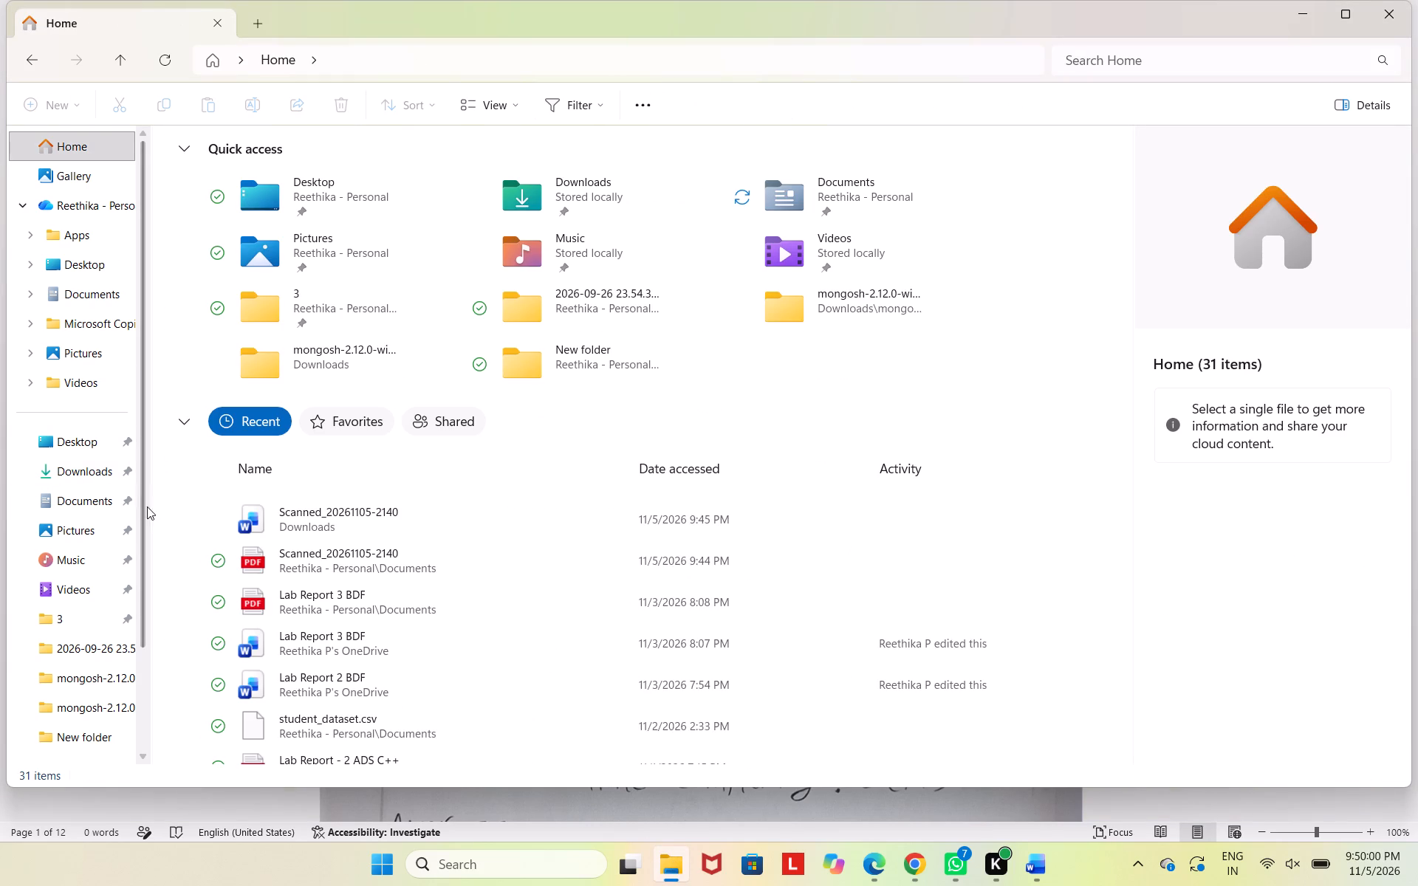
{"action": "left_click", "coordinate": [97, 508]}
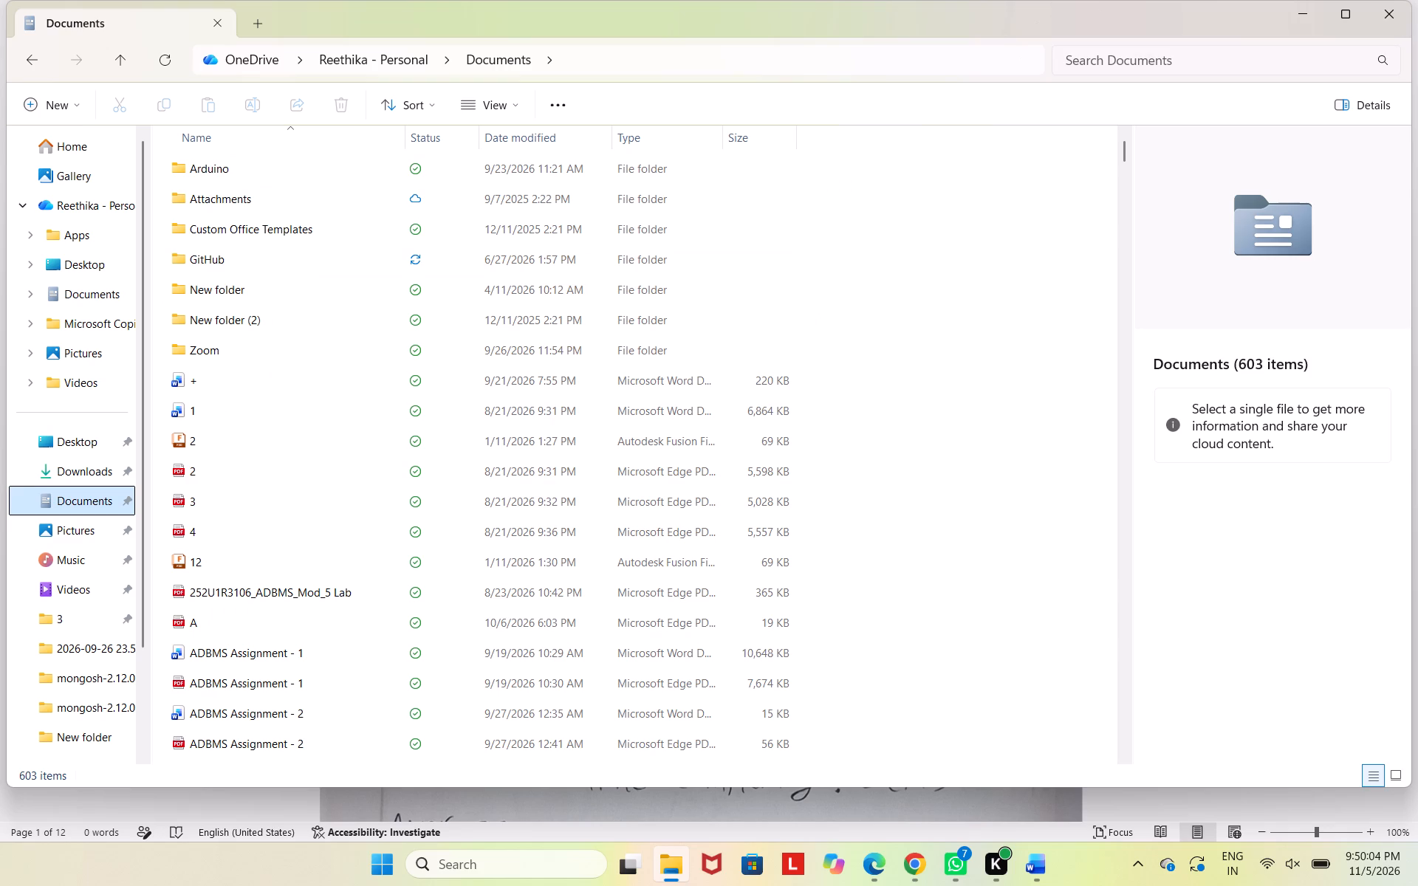
{"action": "left_click", "coordinate": [1107, 69]}
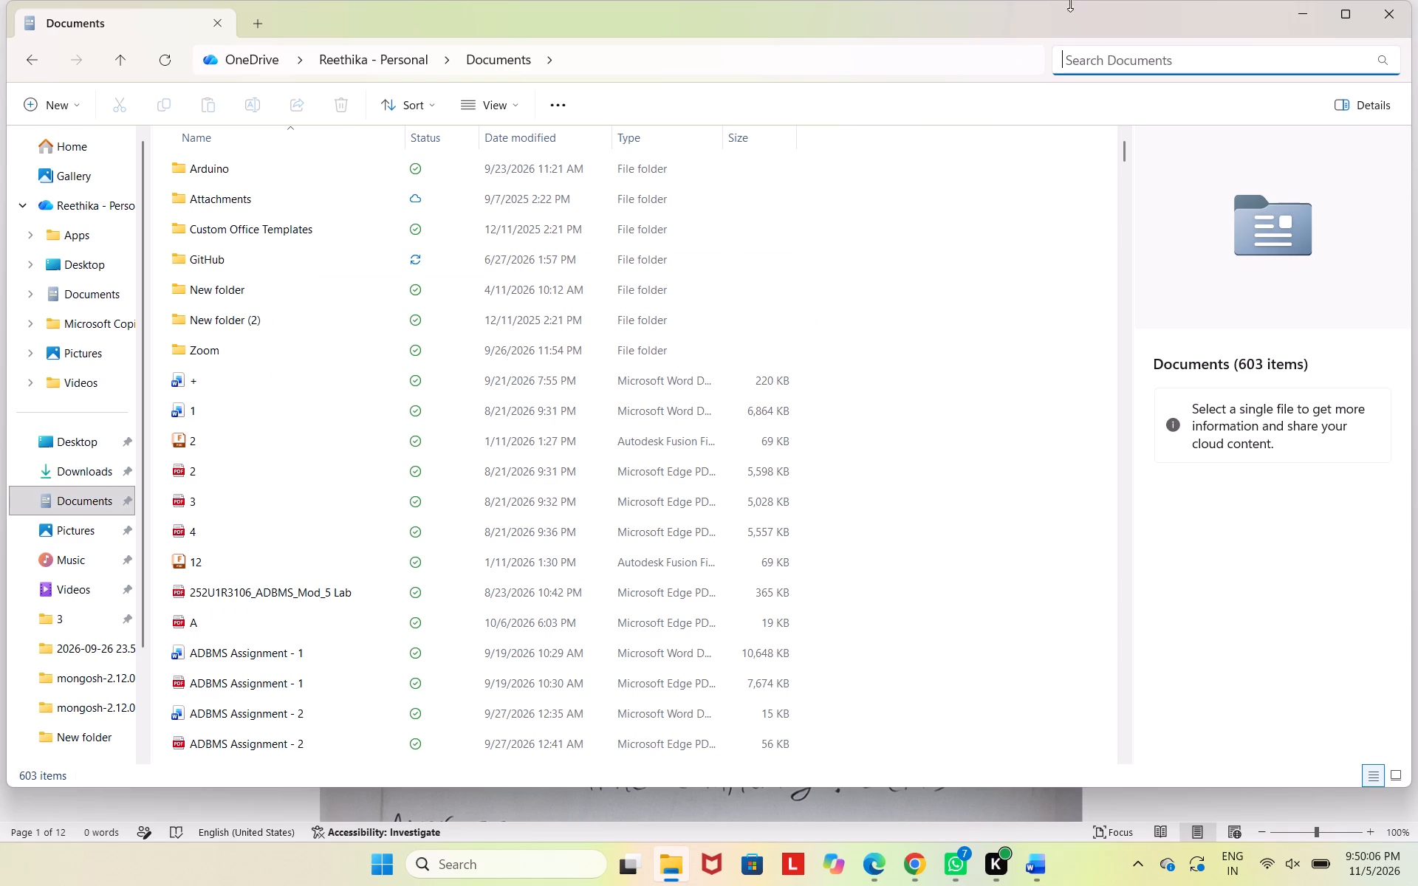
{"action": "left_click", "coordinate": [1101, 88]}
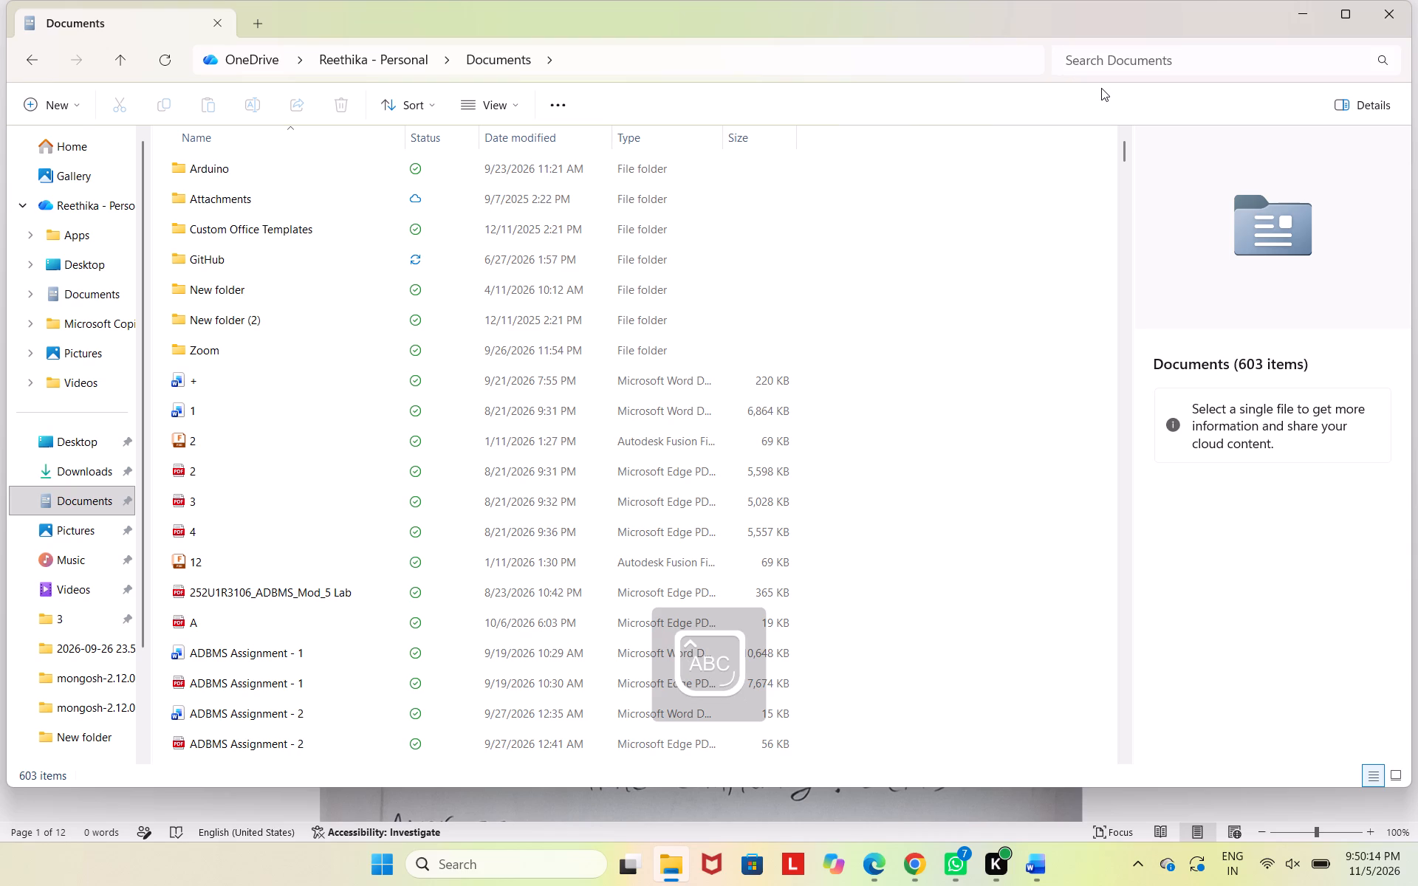
{"action": "key", "text": "b"}
{"action": "left_click", "coordinate": [1097, 72]}
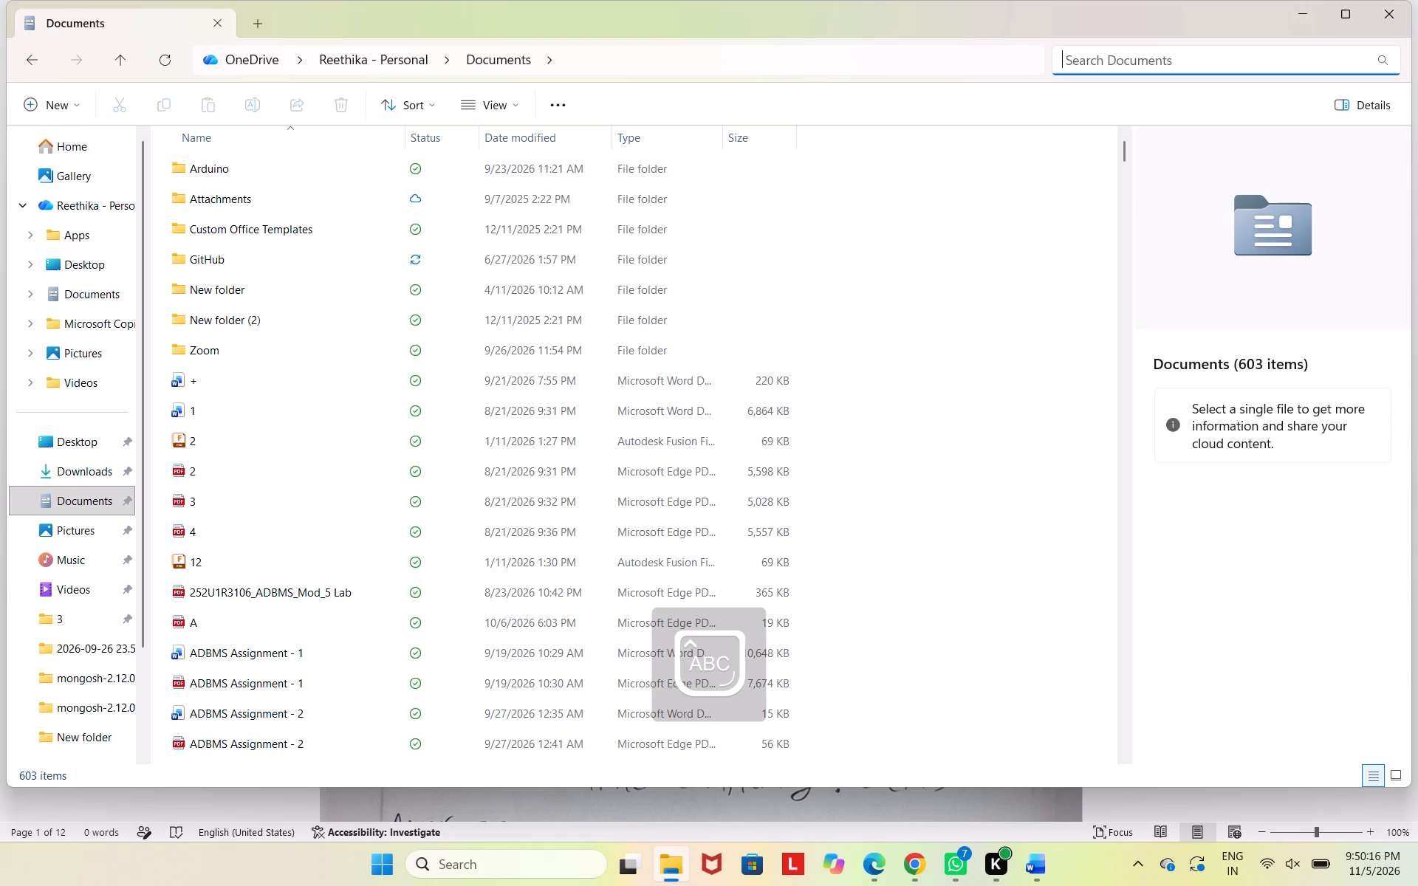
{"action": "key", "text": "b"}
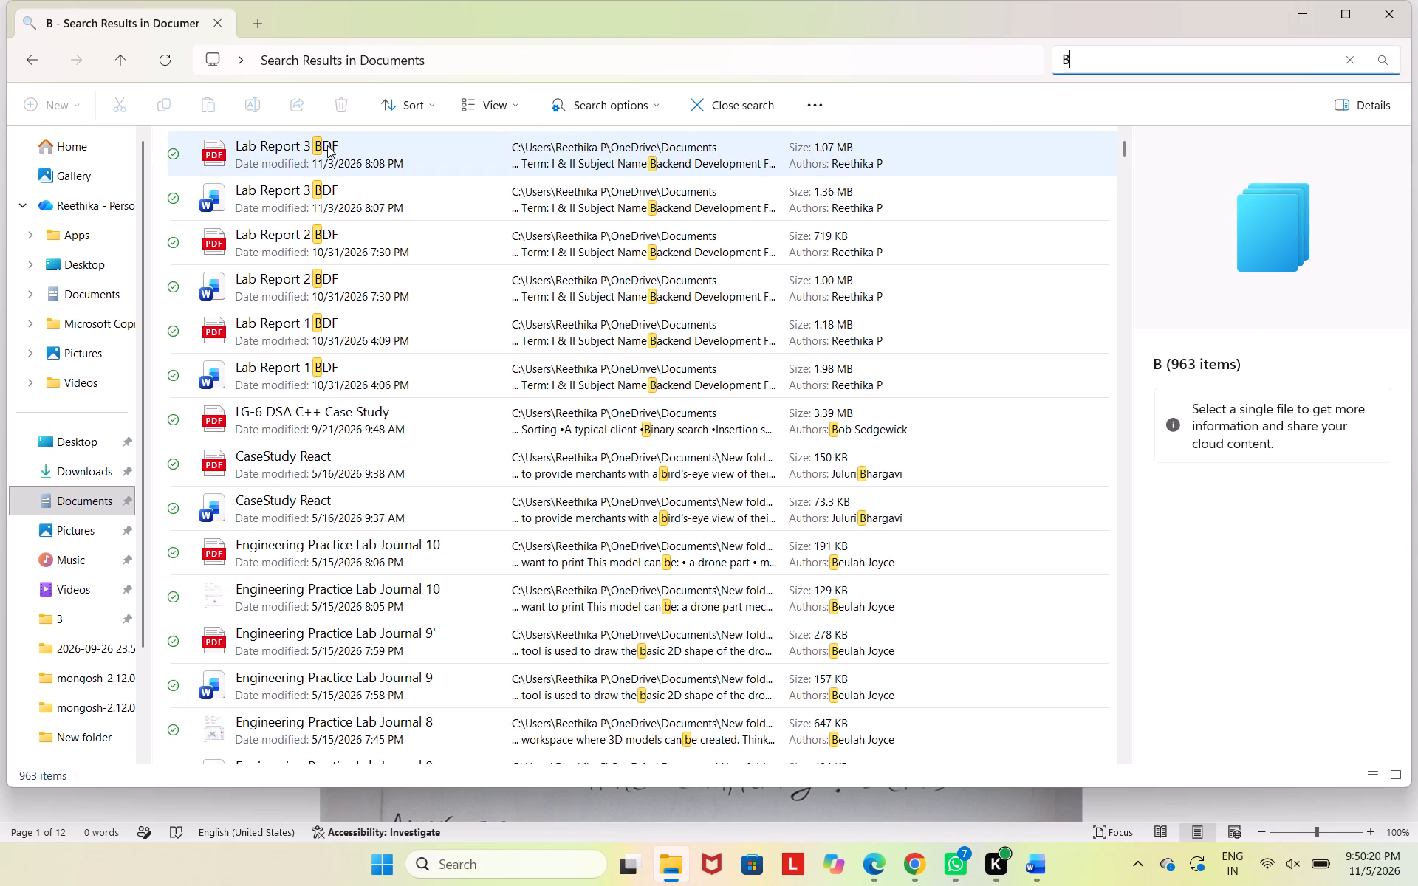
{"action": "triple_click", "coordinate": [324, 184]}
{"action": "left_click", "coordinate": [324, 184]}
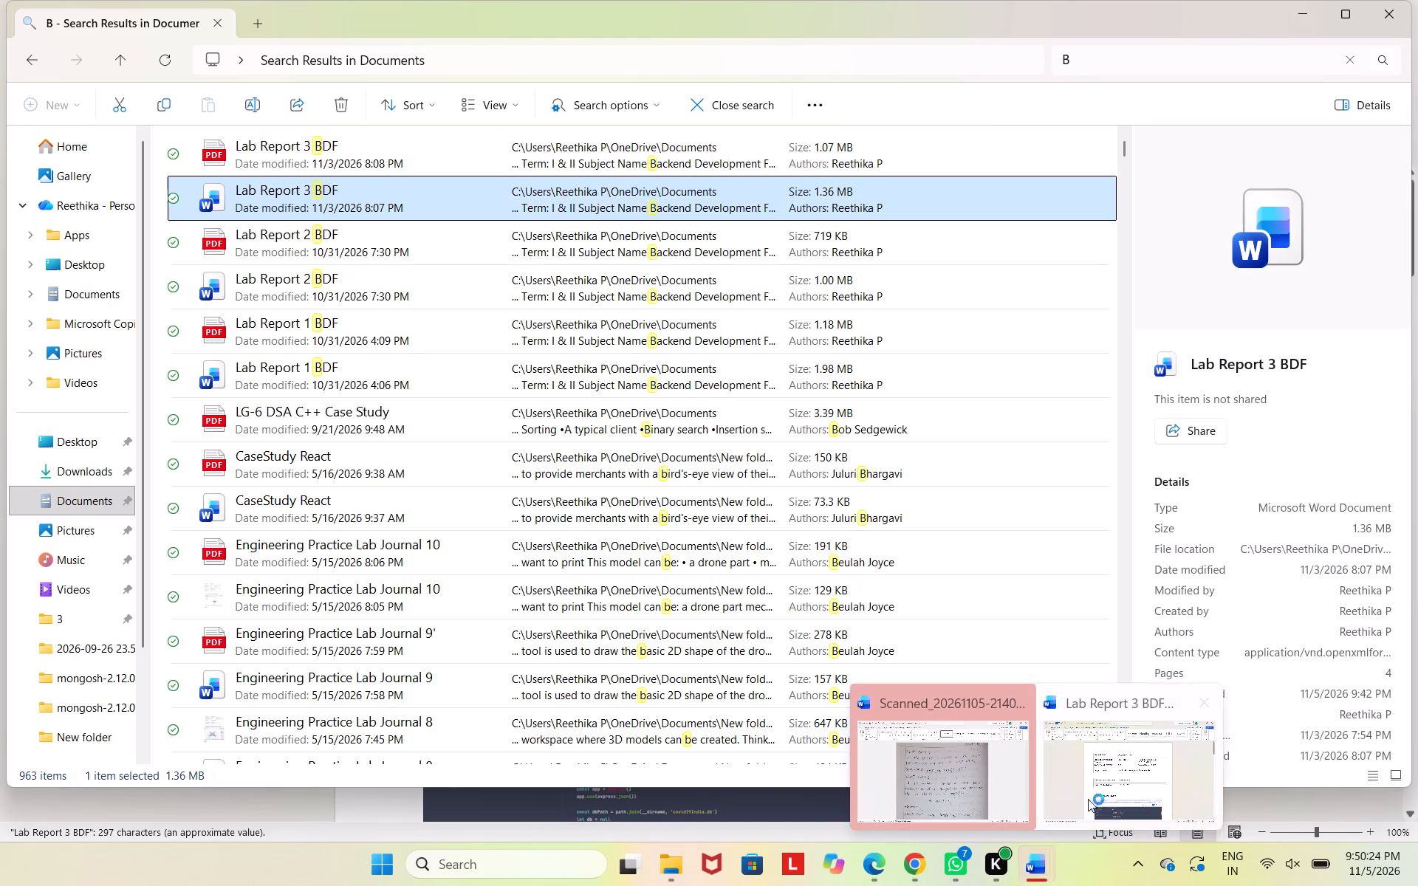
{"action": "left_click", "coordinate": [1116, 782]}
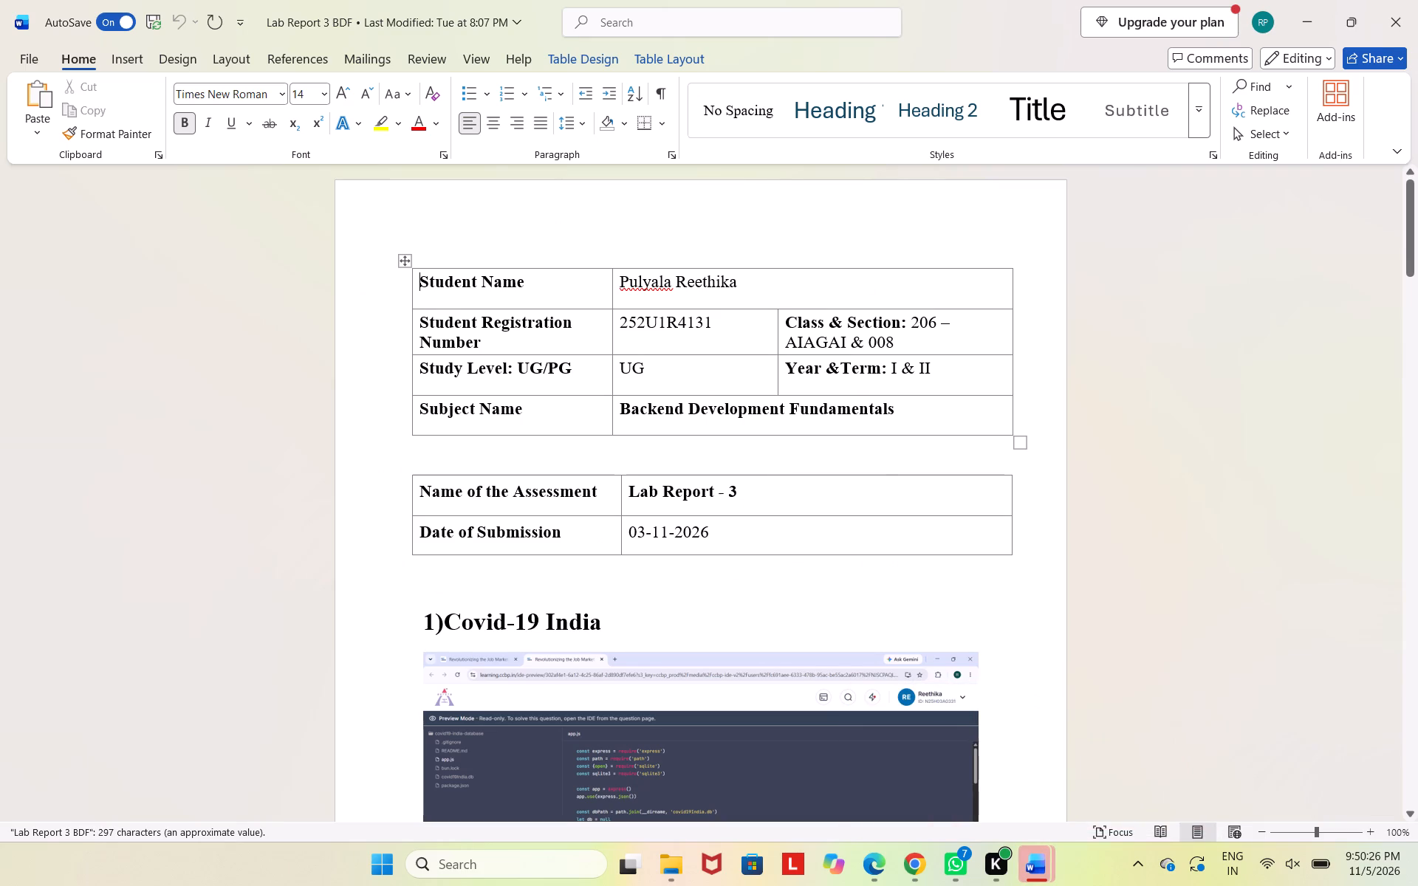
Copy the student details table and the assessment table at the start of Lab Report 3 BDF.
{"action": "left_click_drag", "start_coordinate": [1033, 553], "coordinate": [272, 268]}
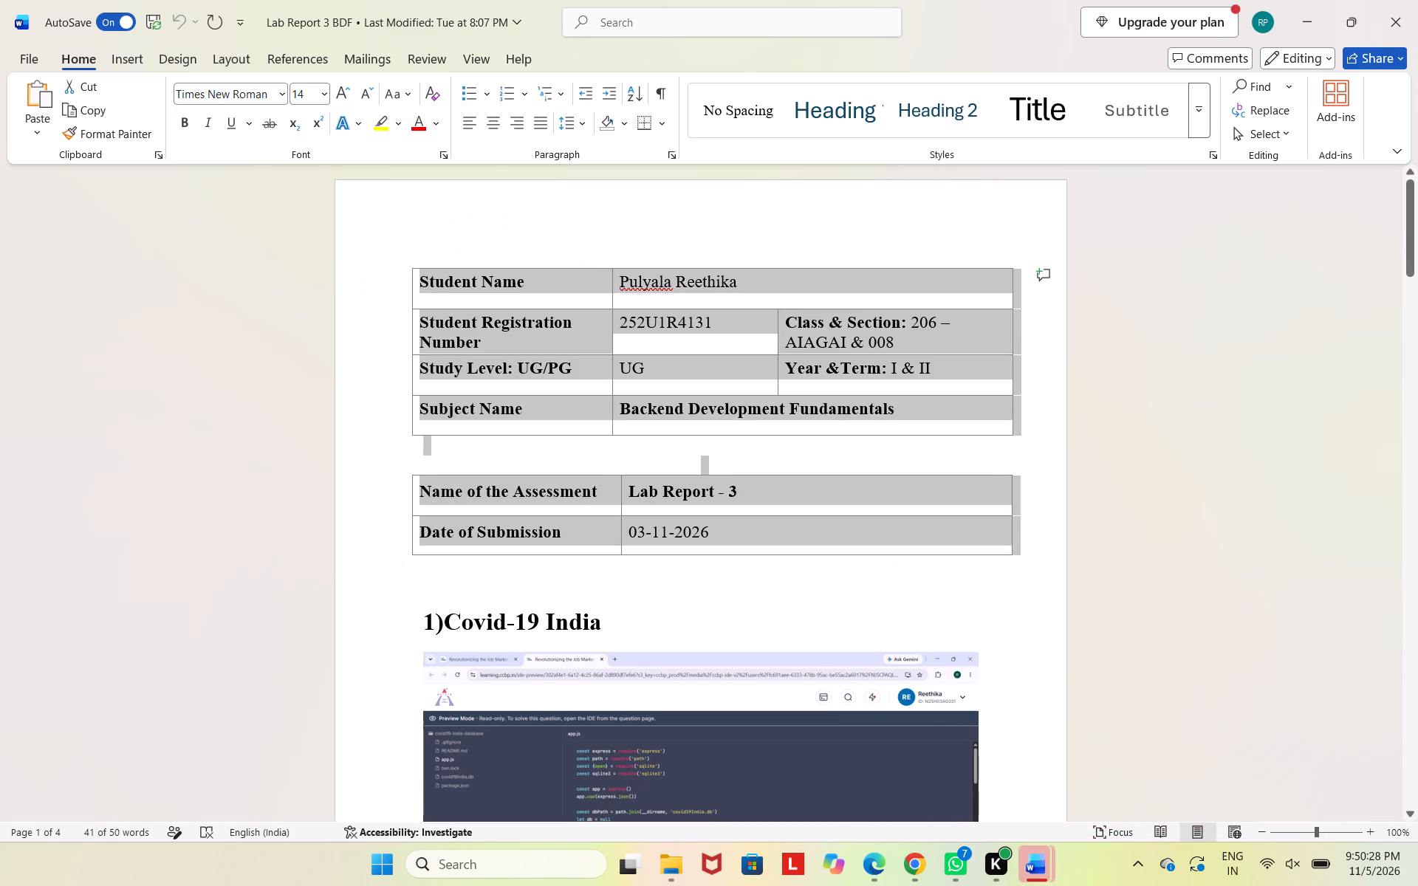
{"action": "key", "text": "ctrl+c"}
{"action": "left_click", "coordinate": [272, 268], "text": "ctrl"}
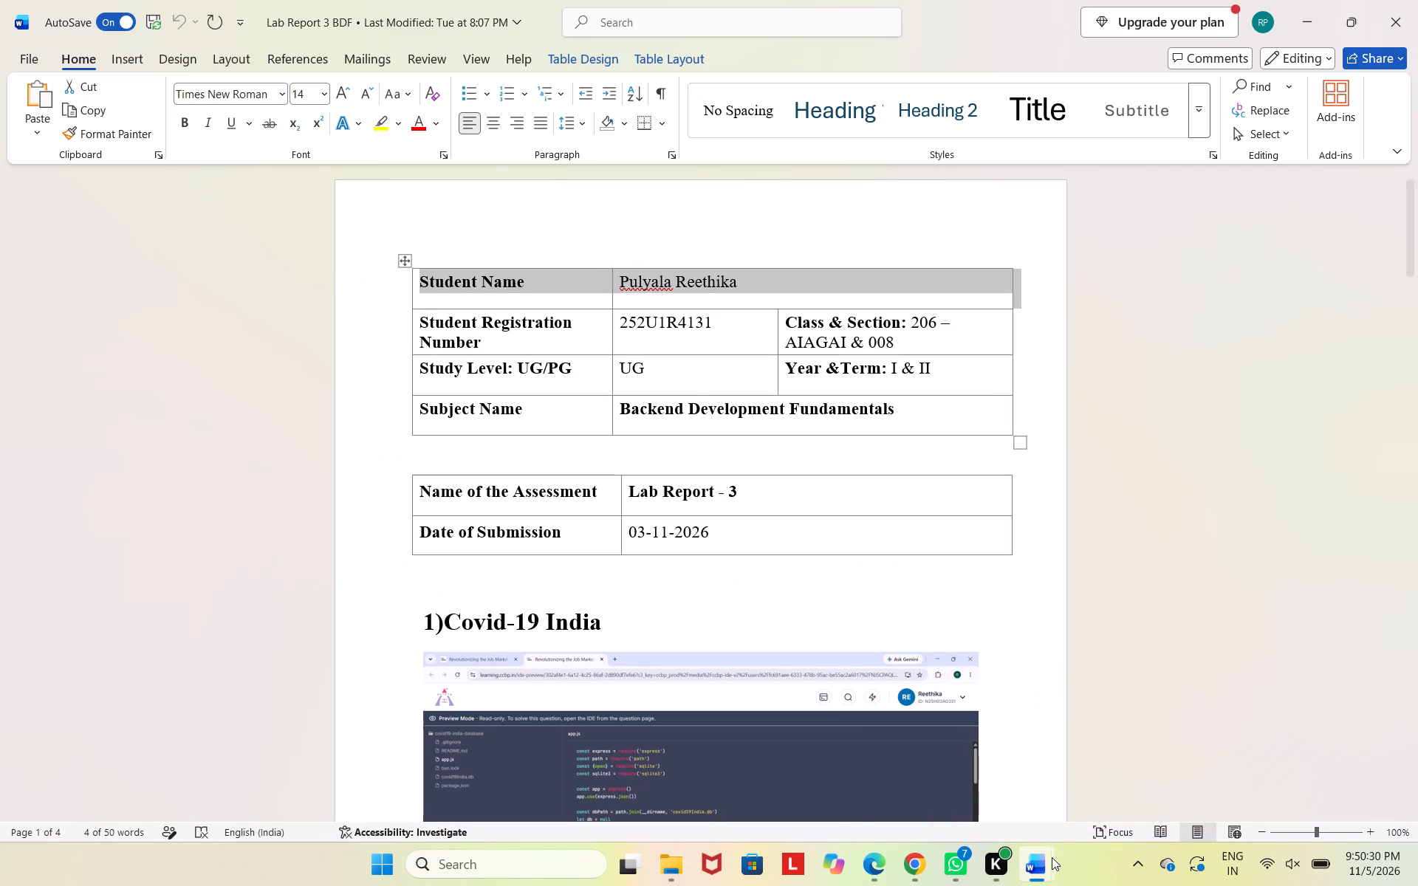
{"action": "left_click", "coordinate": [942, 791]}
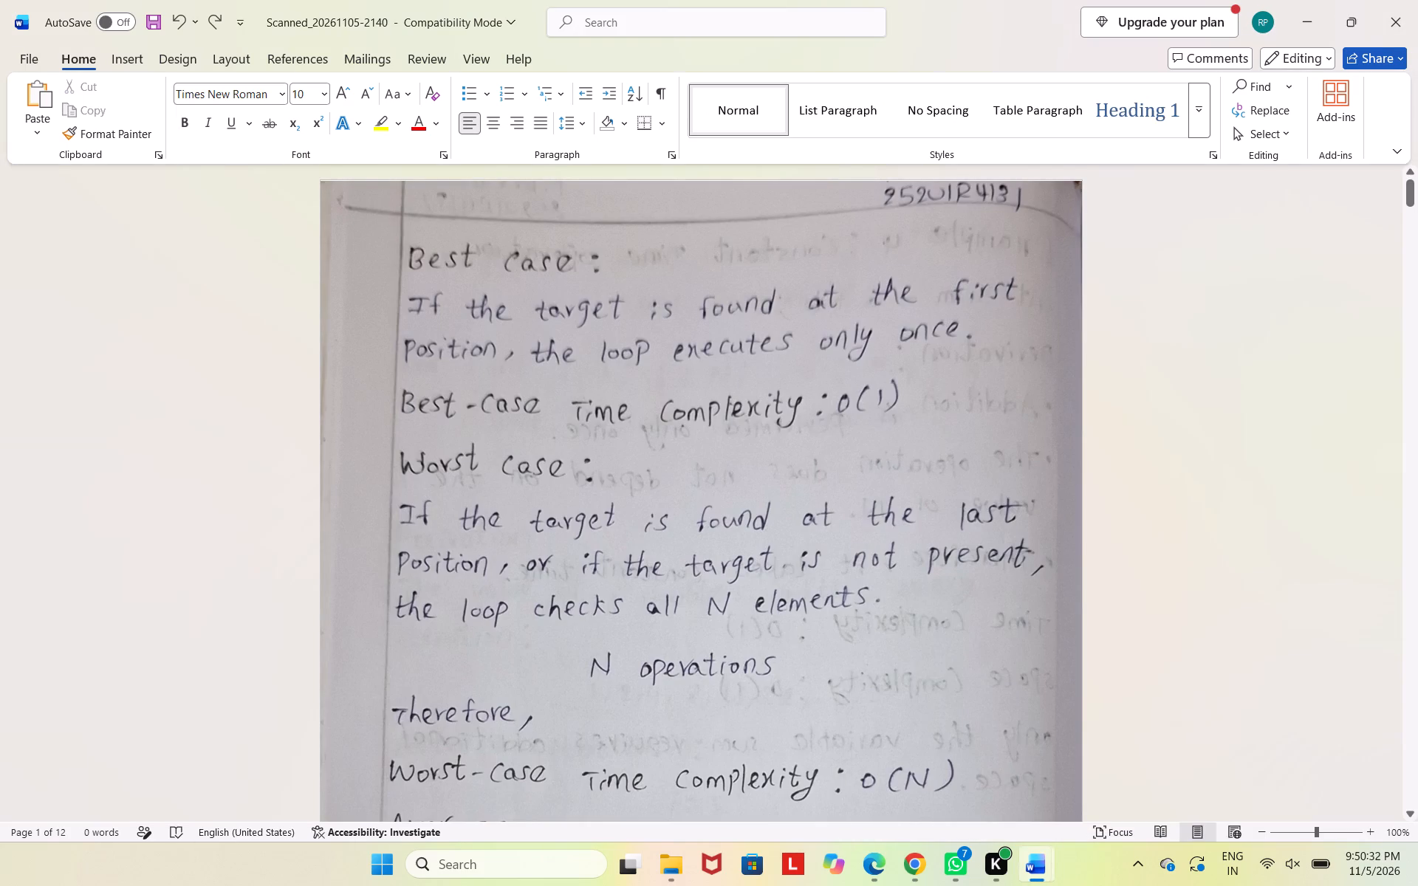
{"action": "left_click", "coordinate": [691, 518]}
{"action": "key", "text": "BackSpace"}
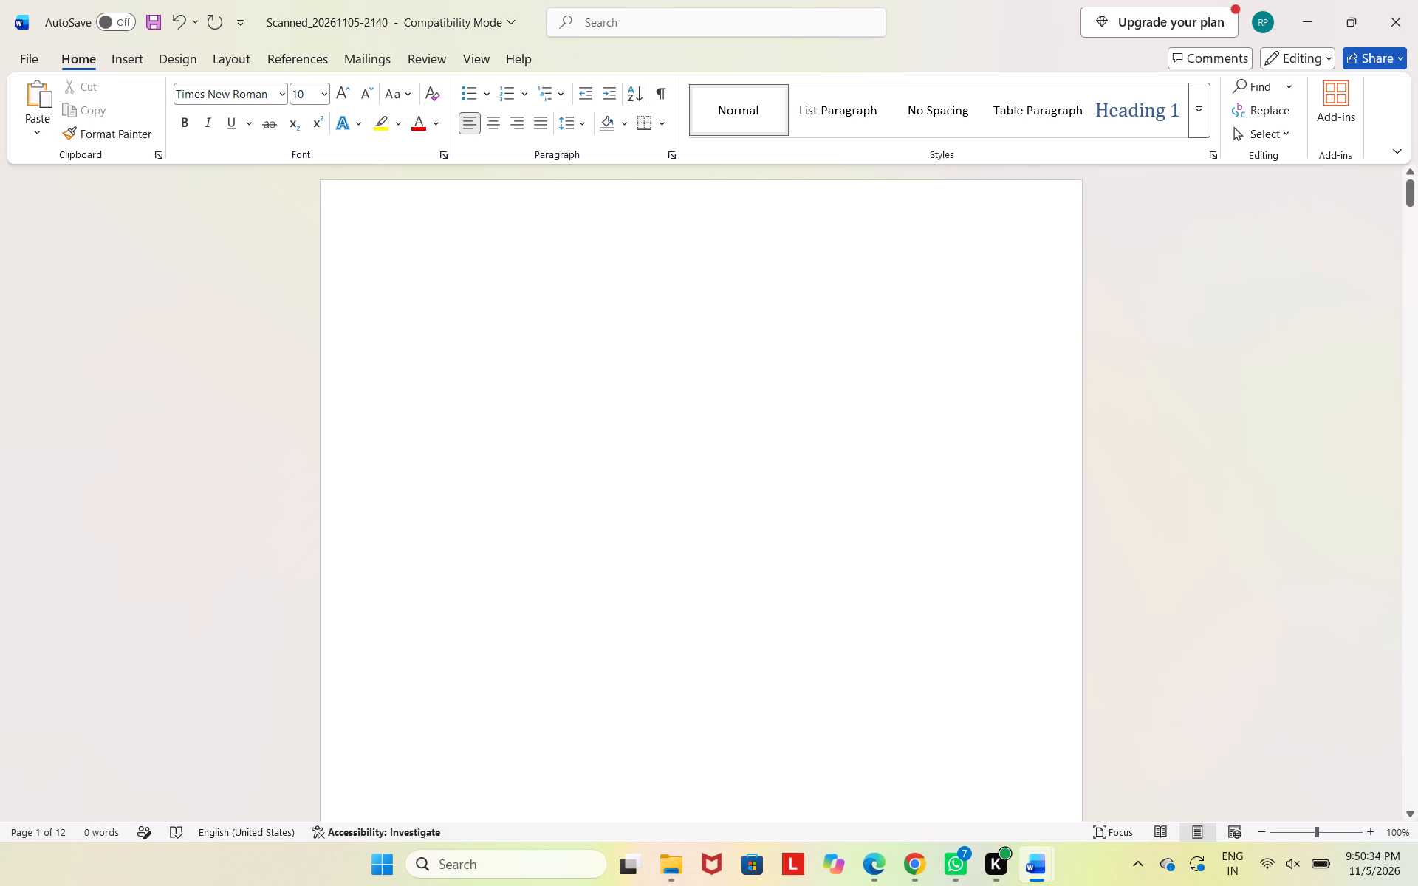
Add blank lines and spaces at the top of the emptied first page and trim the surplus spacing.
{"action": "key", "text": "Return"}
{"action": "key", "text": "Return"}
{"action": "key", "text": "Return"}
{"action": "key", "text": "Return"}
{"action": "key", "text": "Return"}
{"action": "key", "text": "Return"}
{"action": "key", "text": "Return"}
{"action": "key", "text": "Return"}
{"action": "key", "text": "Return"}
{"action": "key", "text": "Return"}
{"action": "key", "text": "space"}
{"action": "key", "text": "space"}
{"action": "key", "text": "space"}
{"action": "key", "text": "space"}
{"action": "key", "text": "space"}
{"action": "key", "text": "space"}
{"action": "key", "text": "space"}
{"action": "key", "text": "space"}
{"action": "key", "text": "space"}
{"action": "key", "text": "space"}
{"action": "key", "text": "space"}
{"action": "key", "text": "space"}
{"action": "key", "text": "space"}
{"action": "key", "text": "space"}
{"action": "key", "text": "space"}
{"action": "key", "text": "space"}
{"action": "key", "text": "space"}
{"action": "key", "text": "space"}
{"action": "key", "text": "space"}
{"action": "key", "text": "space"}
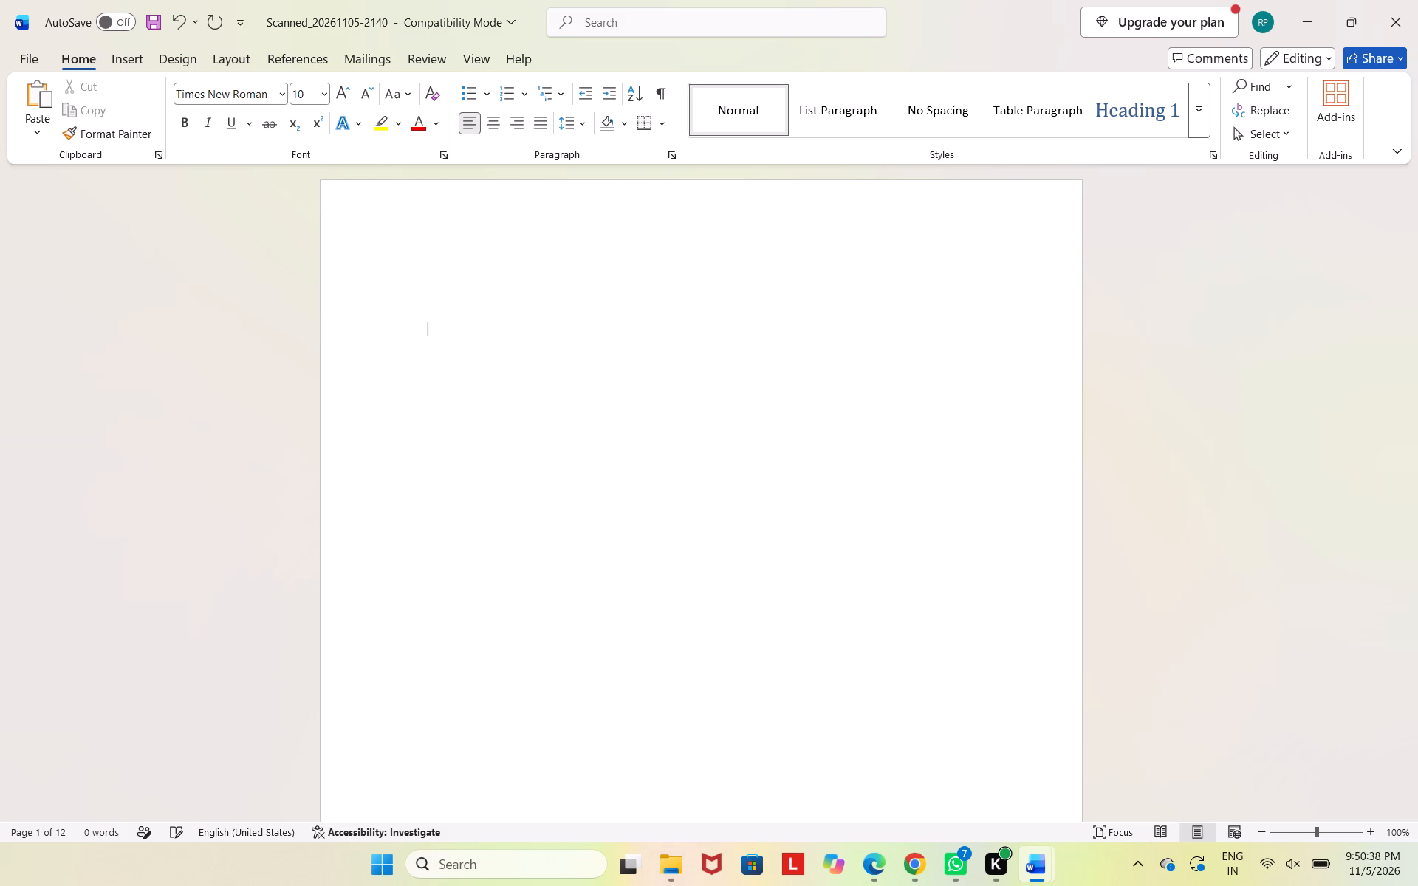
{"action": "key", "text": "BackSpace"}
{"action": "key", "text": "BackSpace"}
{"action": "key", "text": "BackSpace"}
{"action": "key", "text": "BackSpace"}
{"action": "key", "text": "BackSpace"}
{"action": "key", "text": "BackSpace"}
{"action": "key", "text": "BackSpace"}
{"action": "key", "text": "BackSpace"}
{"action": "key", "text": "BackSpace"}
{"action": "key", "text": "BackSpace"}
{"action": "key", "text": "BackSpace"}
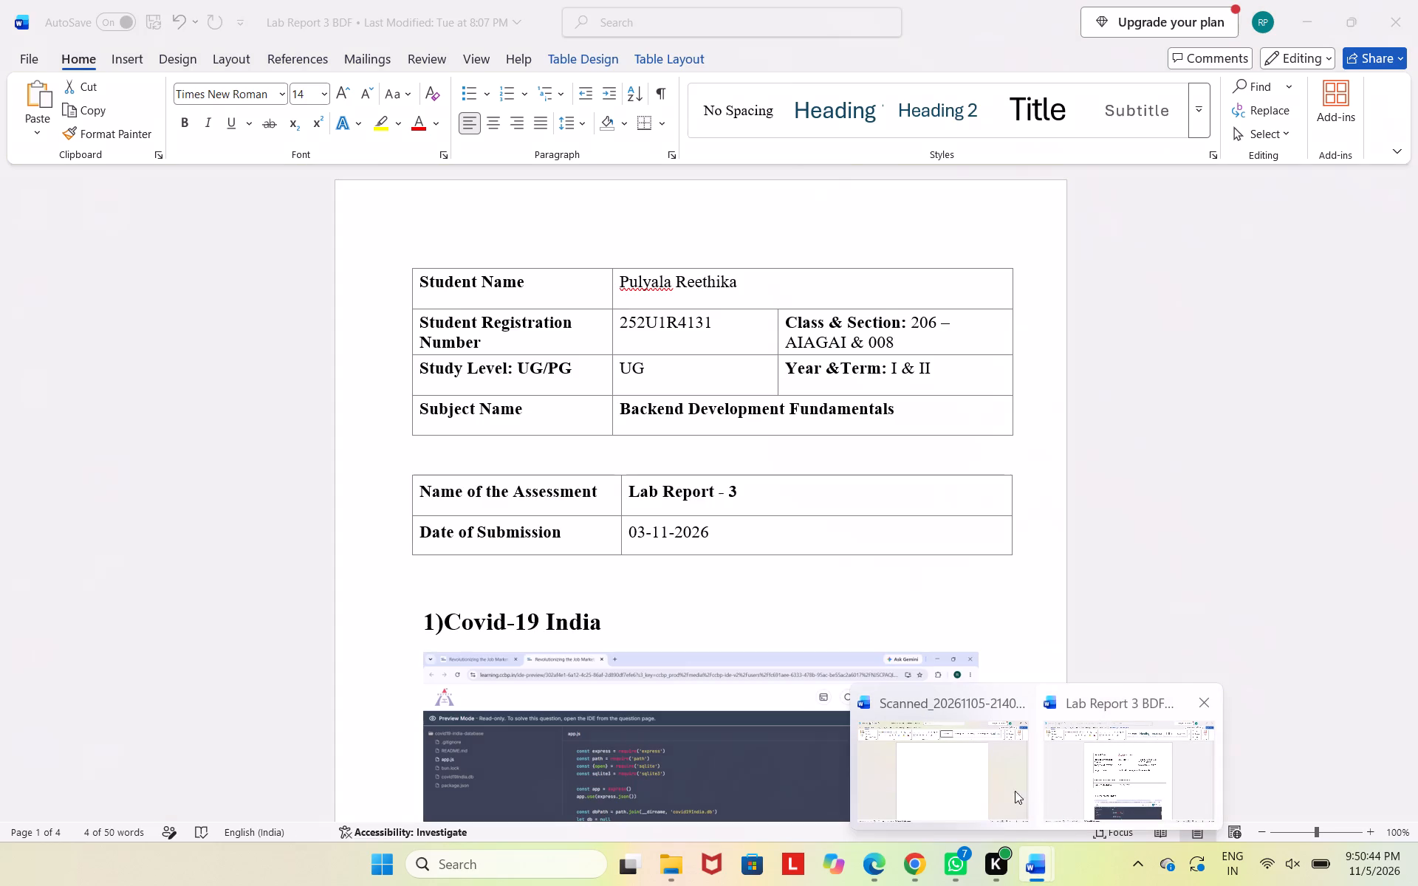
Paste the copied student details and assessment tables onto the first page of the scanned document.
{"action": "left_click", "coordinate": [954, 785]}
{"action": "key", "text": "ctrl+v"}
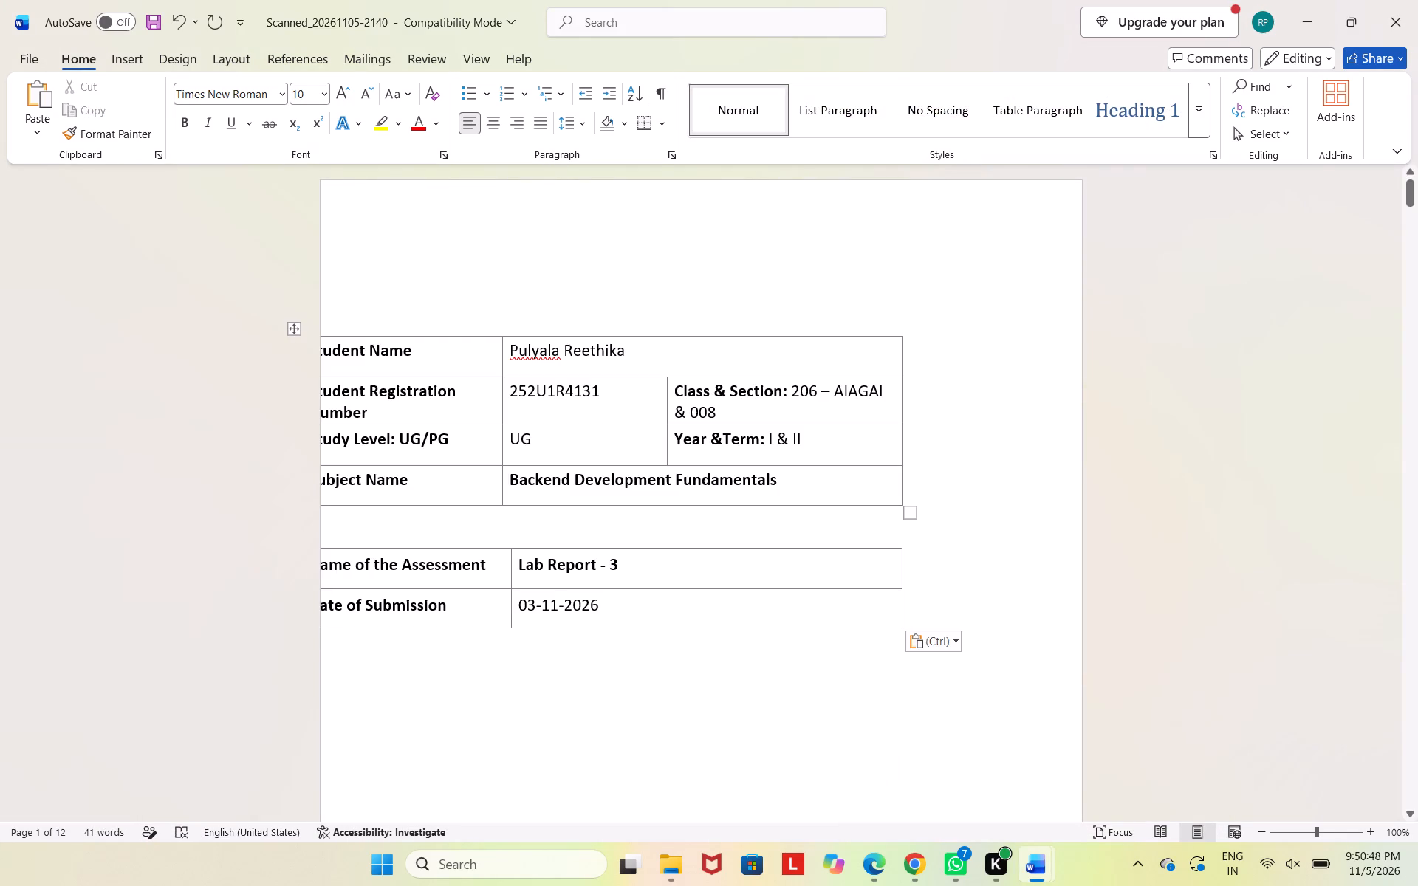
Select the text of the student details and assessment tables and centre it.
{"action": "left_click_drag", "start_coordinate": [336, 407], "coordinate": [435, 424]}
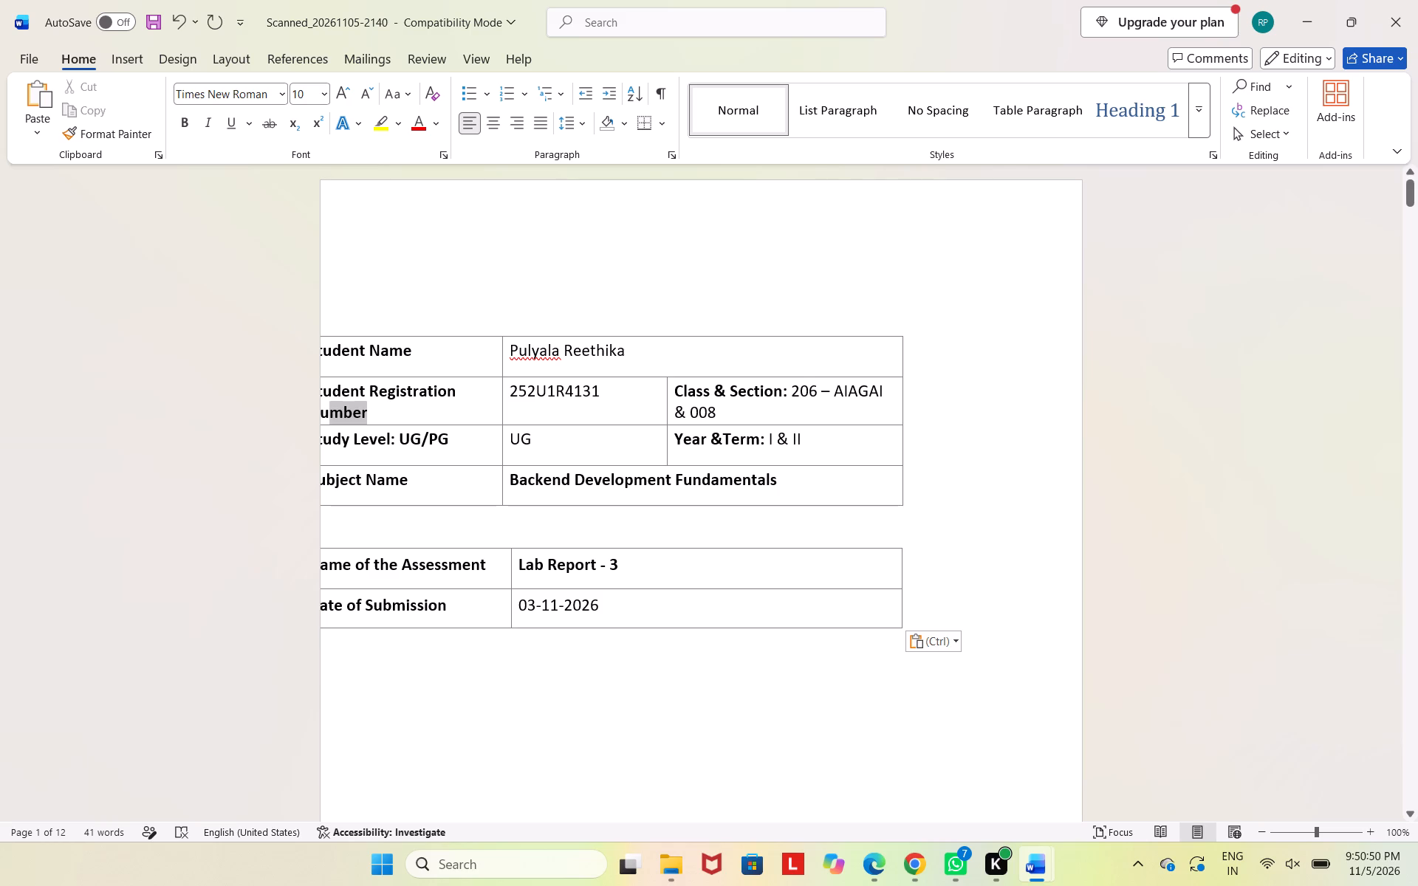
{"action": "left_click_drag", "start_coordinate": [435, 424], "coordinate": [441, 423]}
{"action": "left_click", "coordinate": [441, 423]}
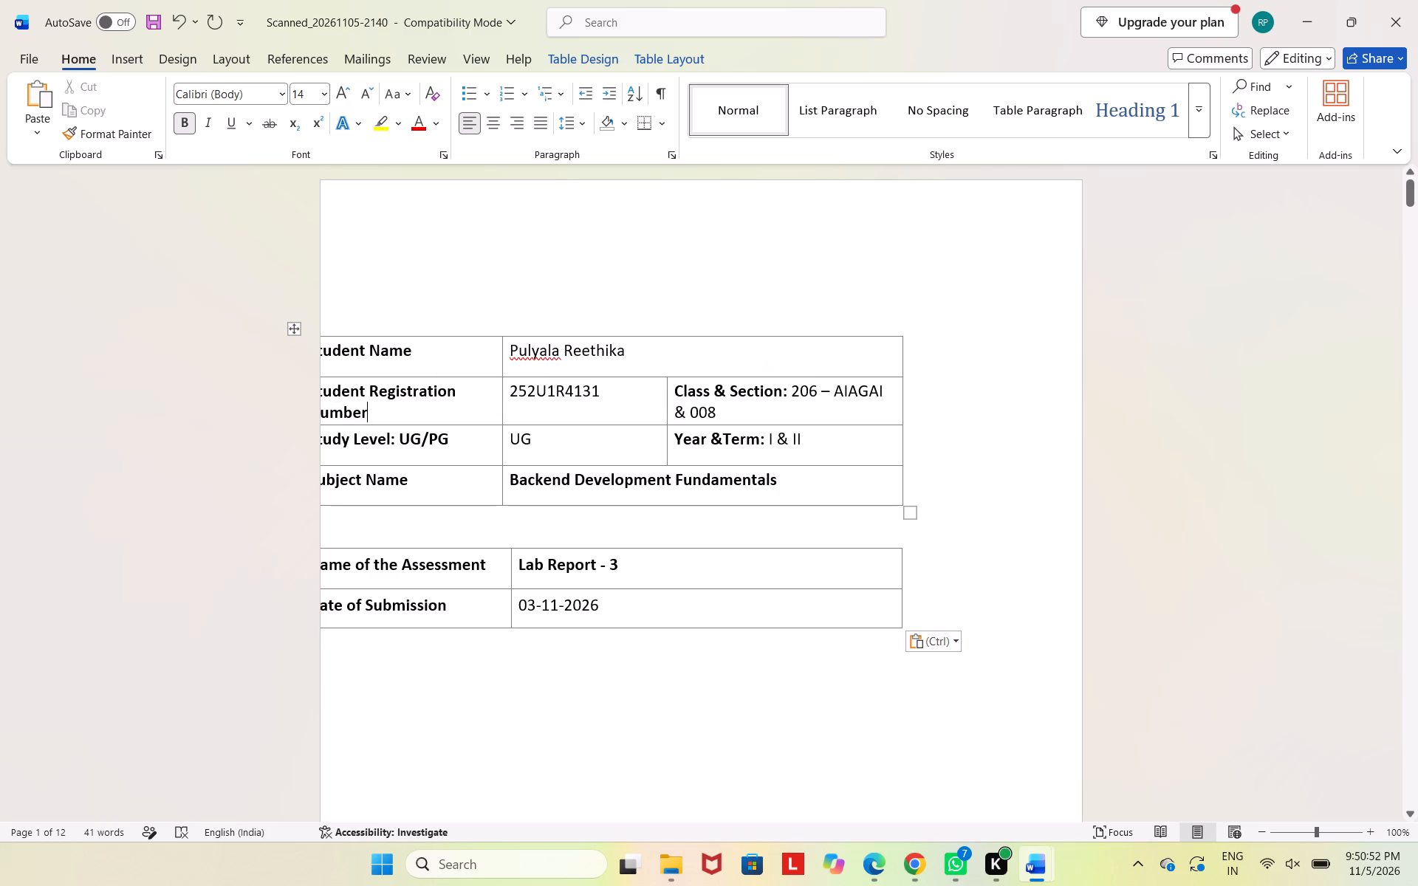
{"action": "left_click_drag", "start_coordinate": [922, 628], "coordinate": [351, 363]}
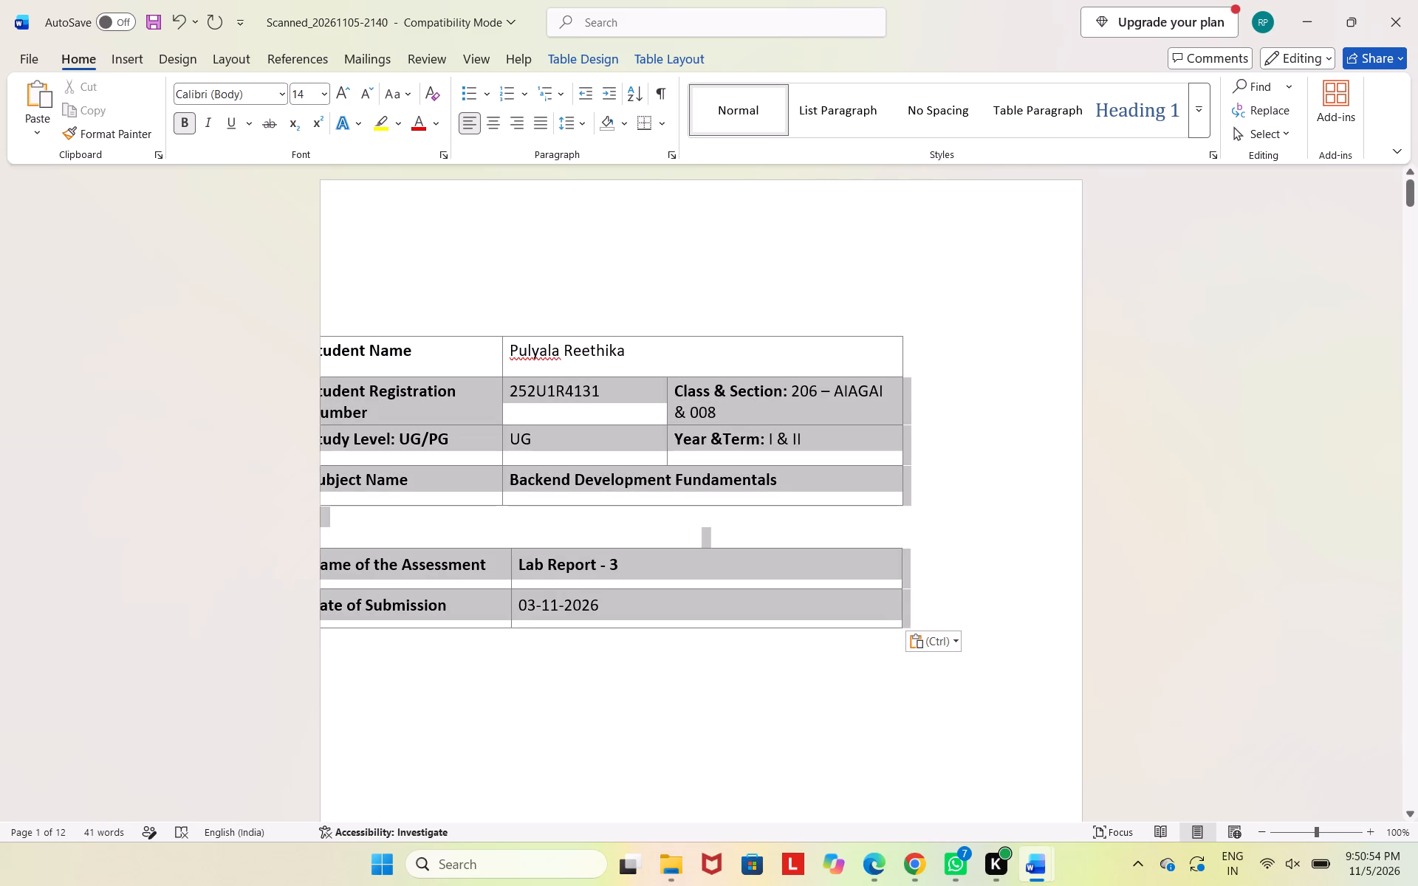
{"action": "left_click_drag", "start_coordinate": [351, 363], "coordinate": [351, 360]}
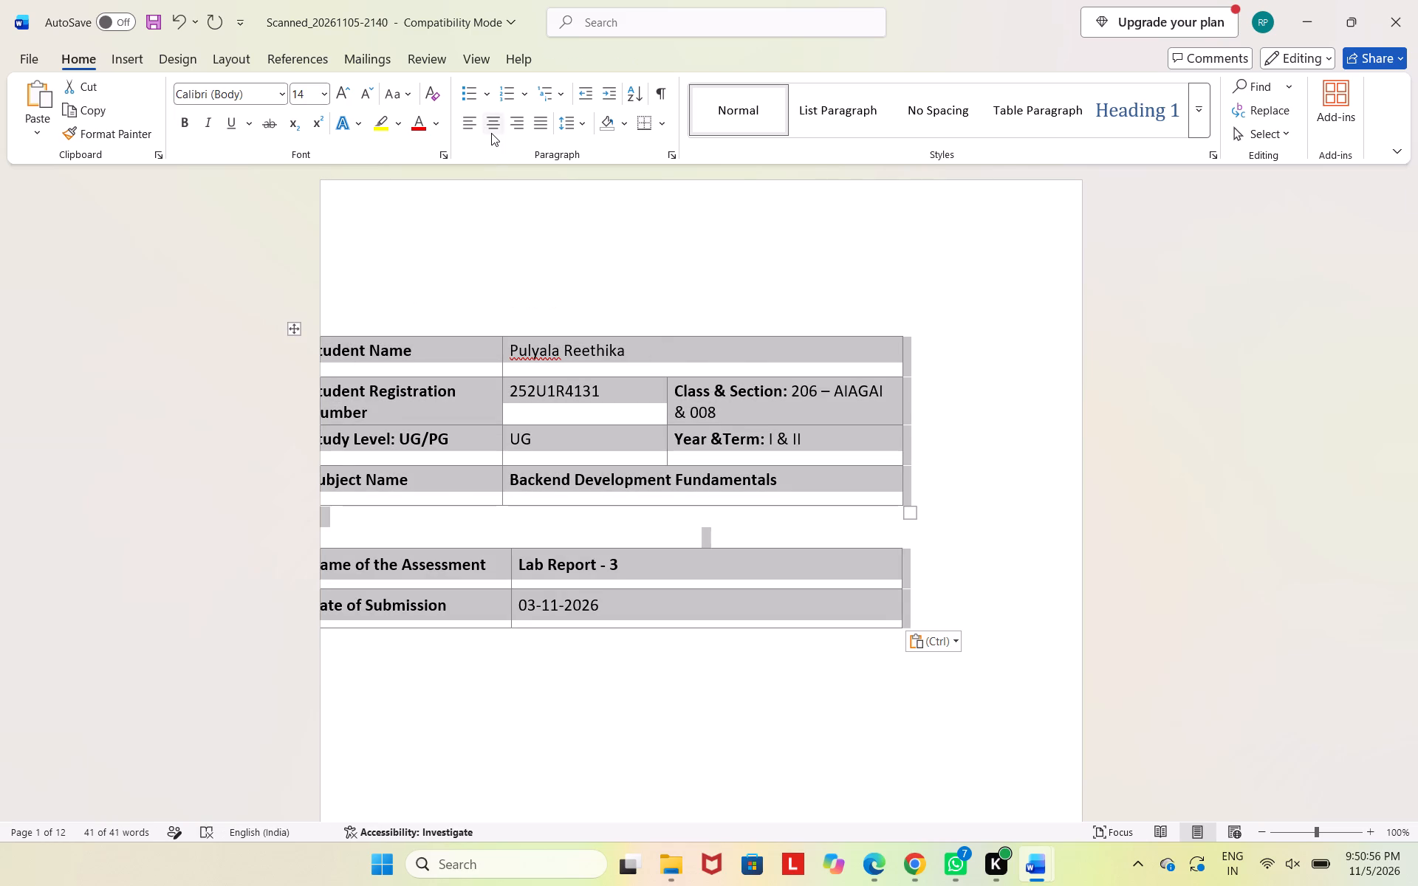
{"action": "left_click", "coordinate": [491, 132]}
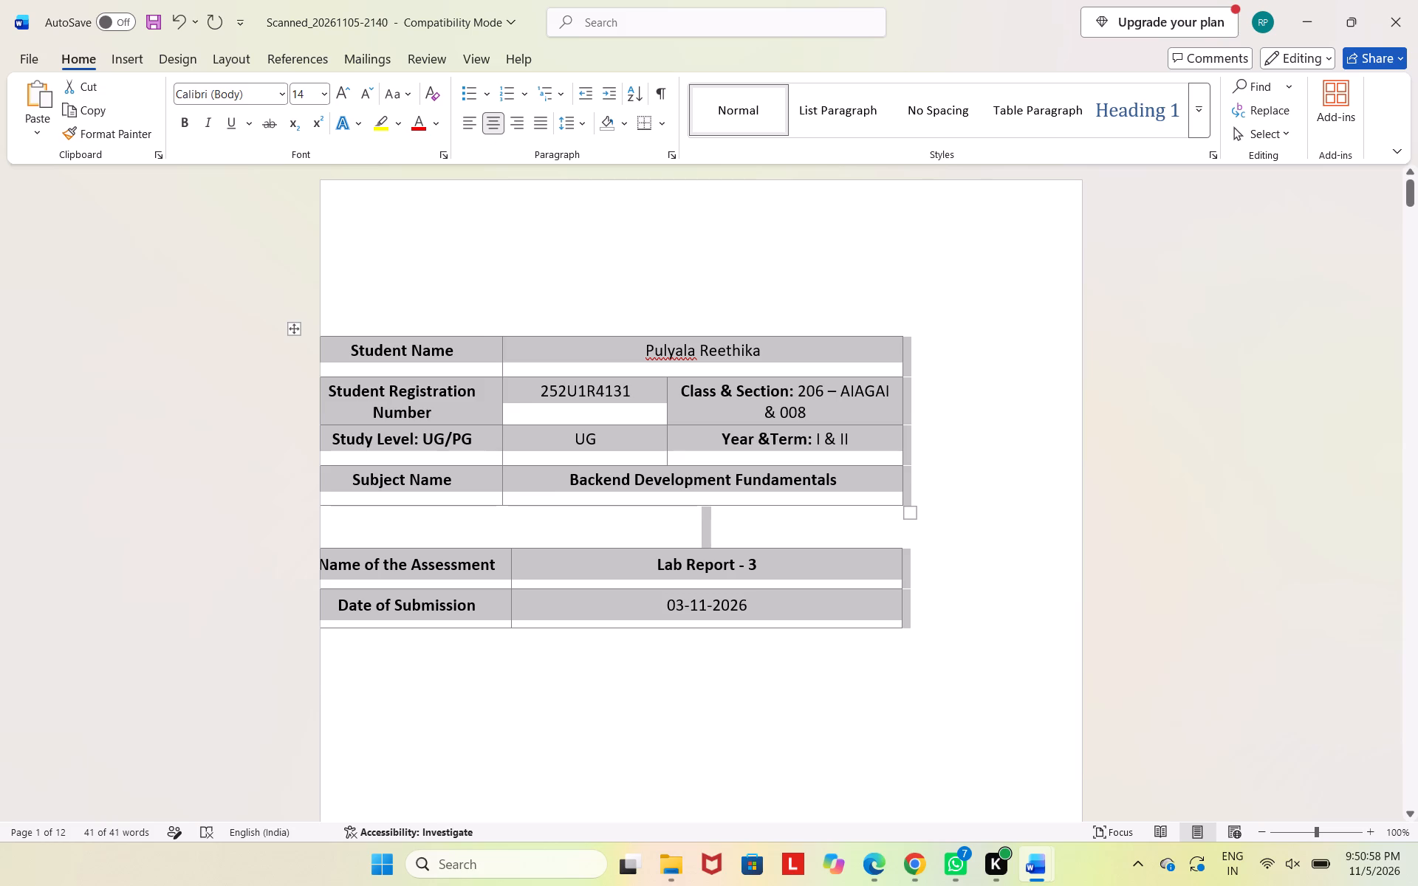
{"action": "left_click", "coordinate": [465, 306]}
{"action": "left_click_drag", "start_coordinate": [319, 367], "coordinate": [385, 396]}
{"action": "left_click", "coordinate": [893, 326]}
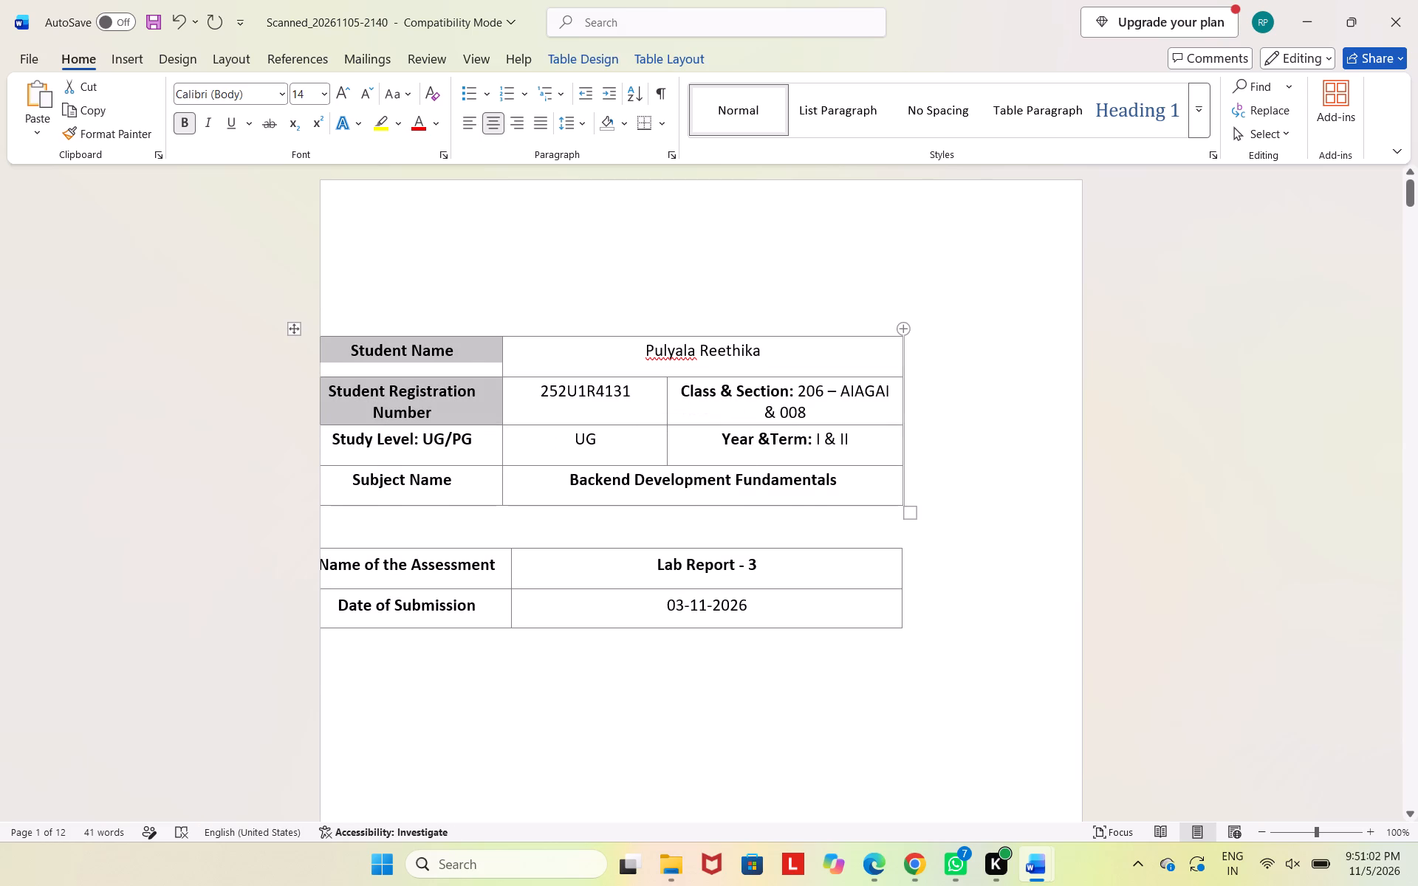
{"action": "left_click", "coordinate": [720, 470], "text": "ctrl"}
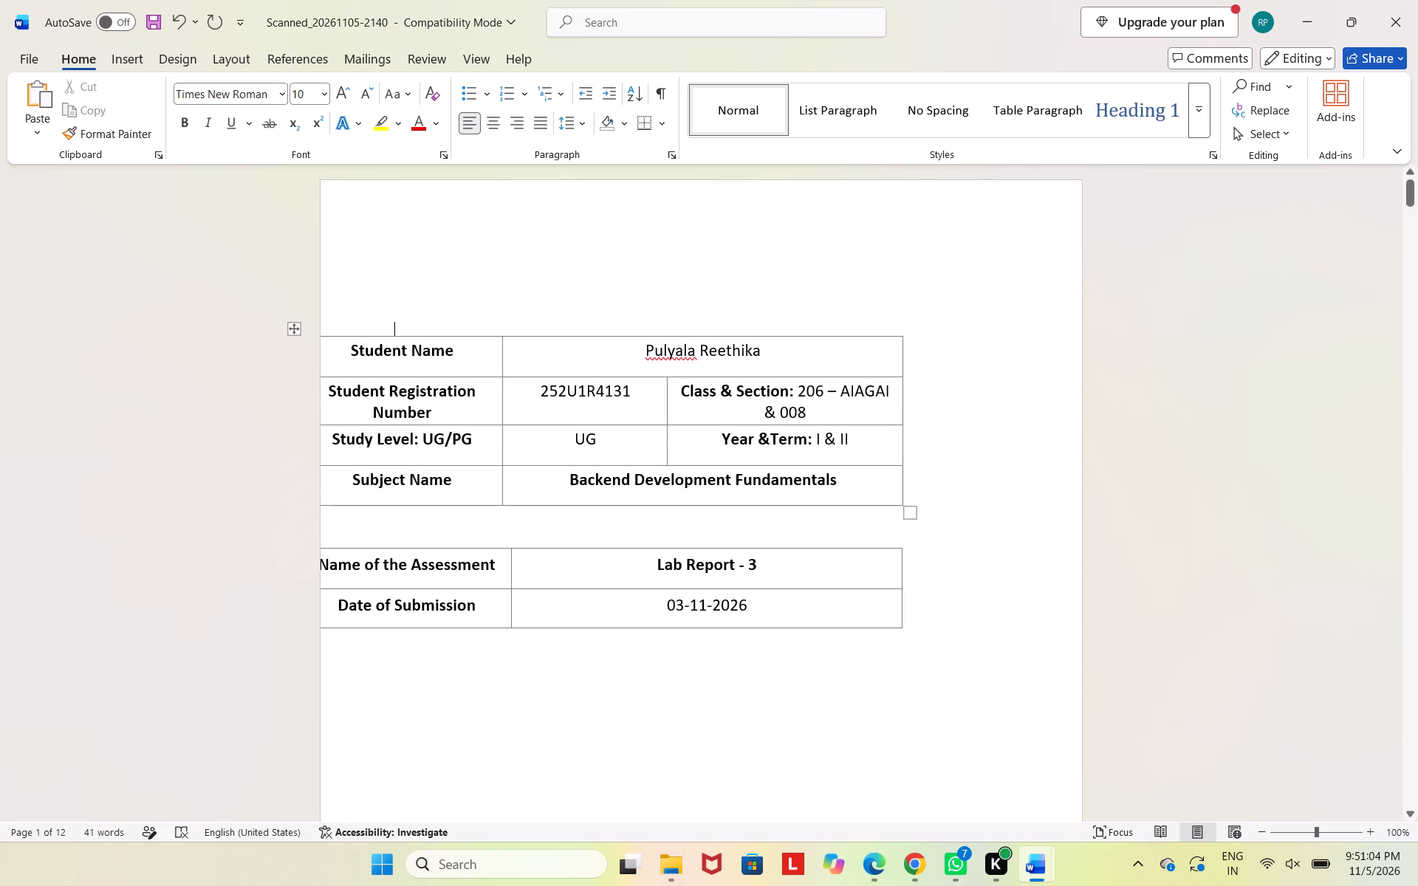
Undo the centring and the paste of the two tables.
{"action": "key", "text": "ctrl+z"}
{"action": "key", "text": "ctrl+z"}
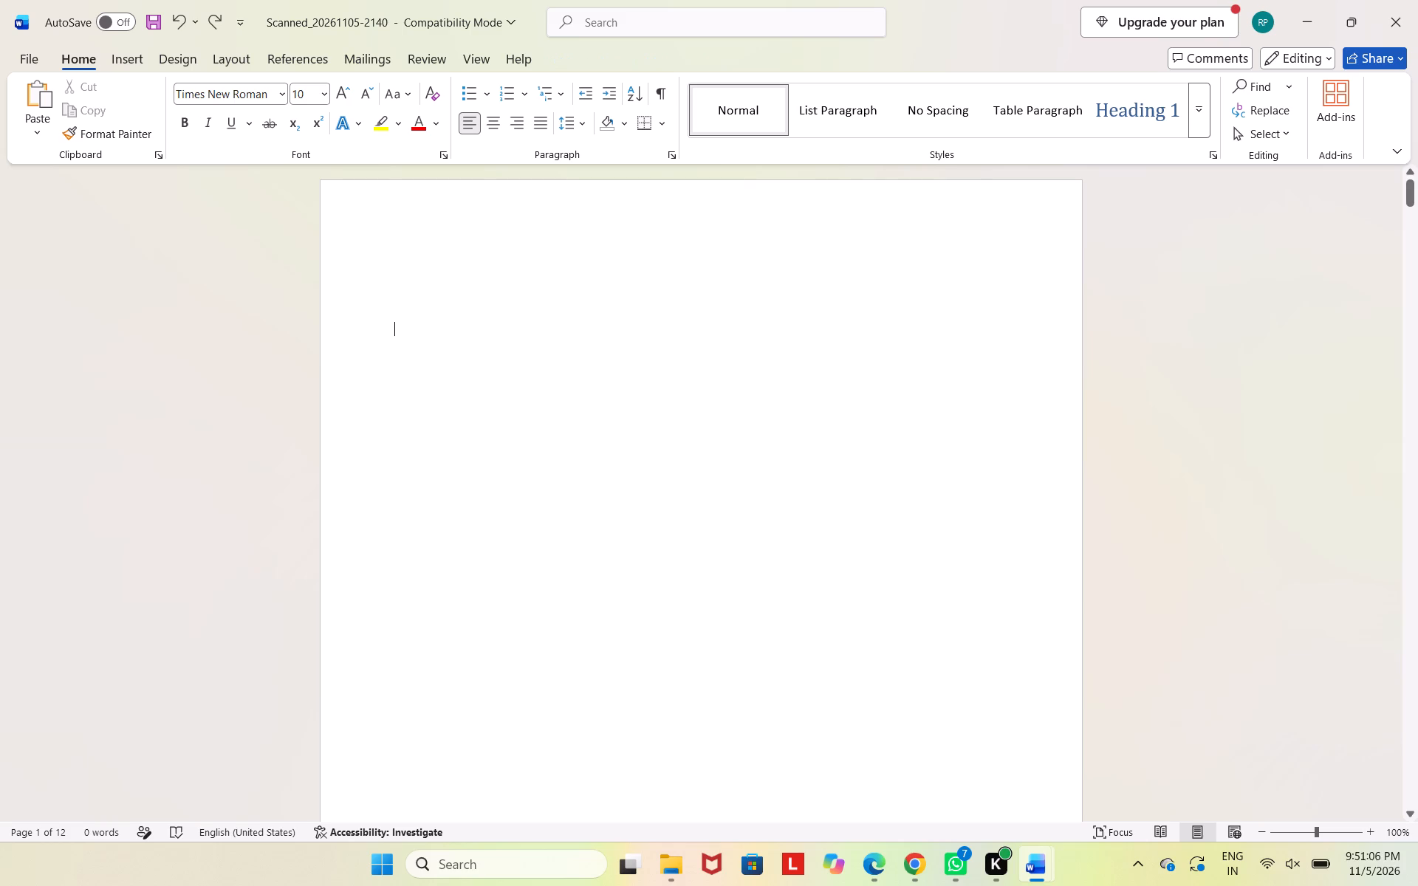
Delete the leftover blank lines and spaces at the top of the first page.
{"action": "key", "text": "BackSpace"}
{"action": "key", "text": "BackSpace"}
{"action": "key", "text": "BackSpace"}
{"action": "key", "text": "BackSpace"}
{"action": "key", "text": "BackSpace"}
{"action": "key", "text": "BackSpace"}
{"action": "key", "text": "BackSpace"}
{"action": "key", "text": "BackSpace"}
{"action": "key", "text": "BackSpace"}
{"action": "key", "text": "BackSpace"}
{"action": "key", "text": "BackSpace"}
{"action": "key", "text": "BackSpace"}
{"action": "key", "text": "BackSpace"}
{"action": "key", "text": "BackSpace"}
{"action": "key", "text": "BackSpace"}
{"action": "key", "text": "BackSpace"}
{"action": "key", "text": "BackSpace"}
{"action": "key", "text": "BackSpace"}
{"action": "key", "text": "BackSpace"}
{"action": "key", "text": "BackSpace"}
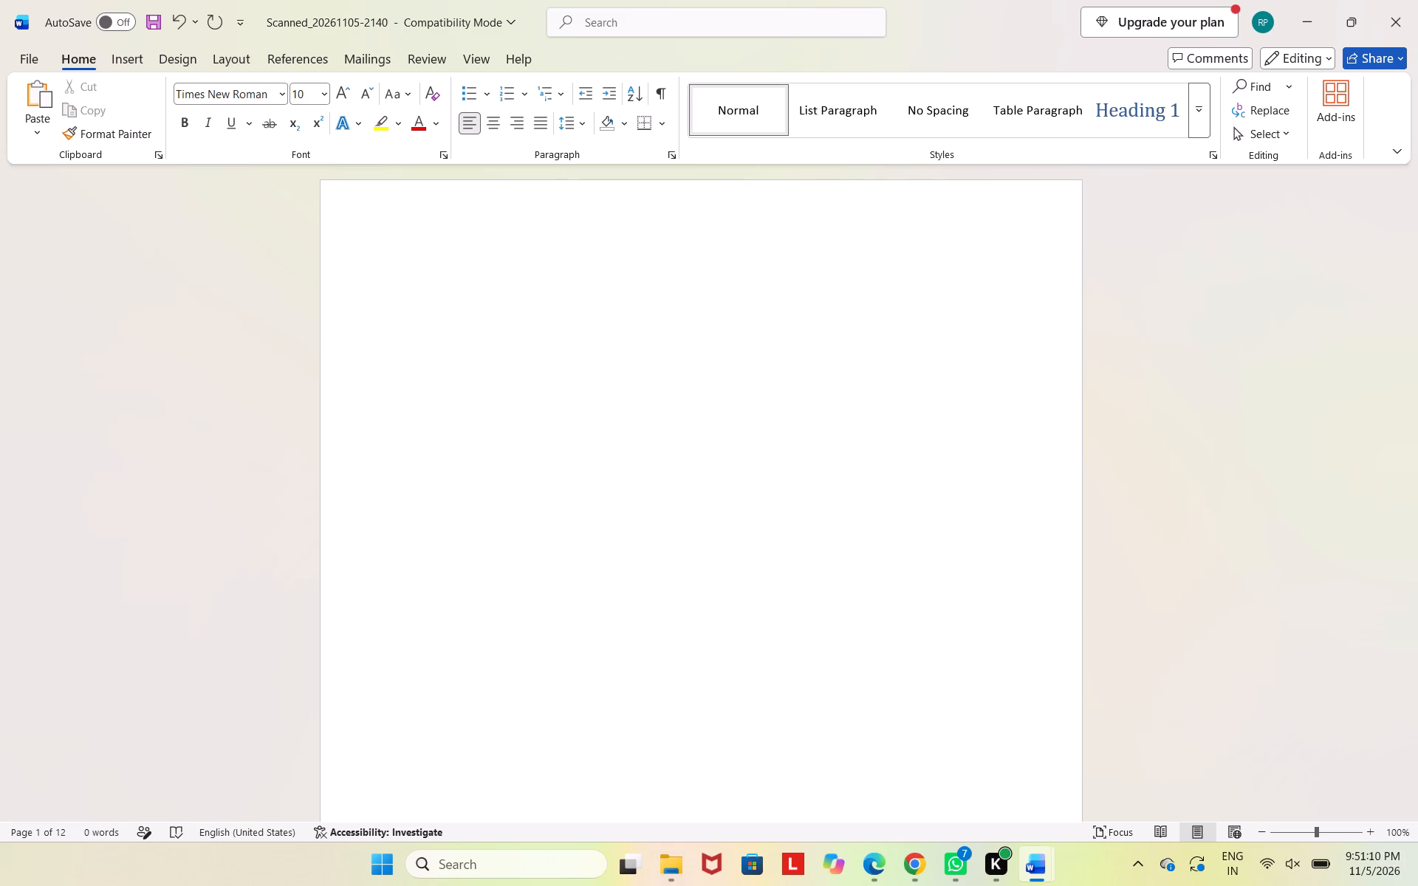
Paste the copied student details and assessment tables again on the first page, with blank lines above them.
{"action": "key", "text": "Return"}
{"action": "key", "text": "Return"}
{"action": "key", "text": "Return"}
{"action": "key", "text": "ctrl+v"}
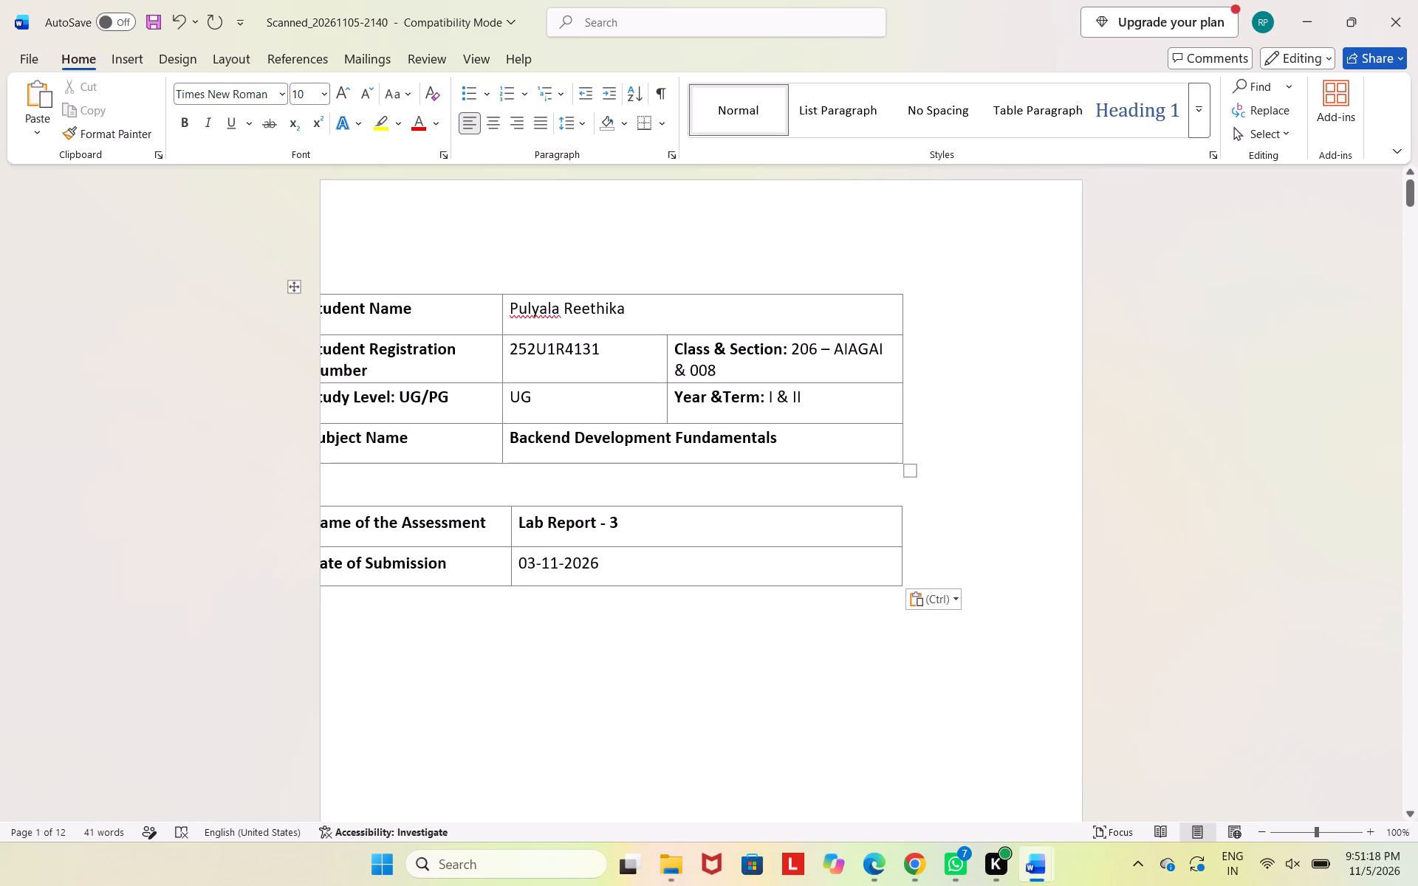
{"action": "left_click", "coordinate": [346, 286]}
{"action": "key", "text": "Return"}
{"action": "key", "text": "Return"}
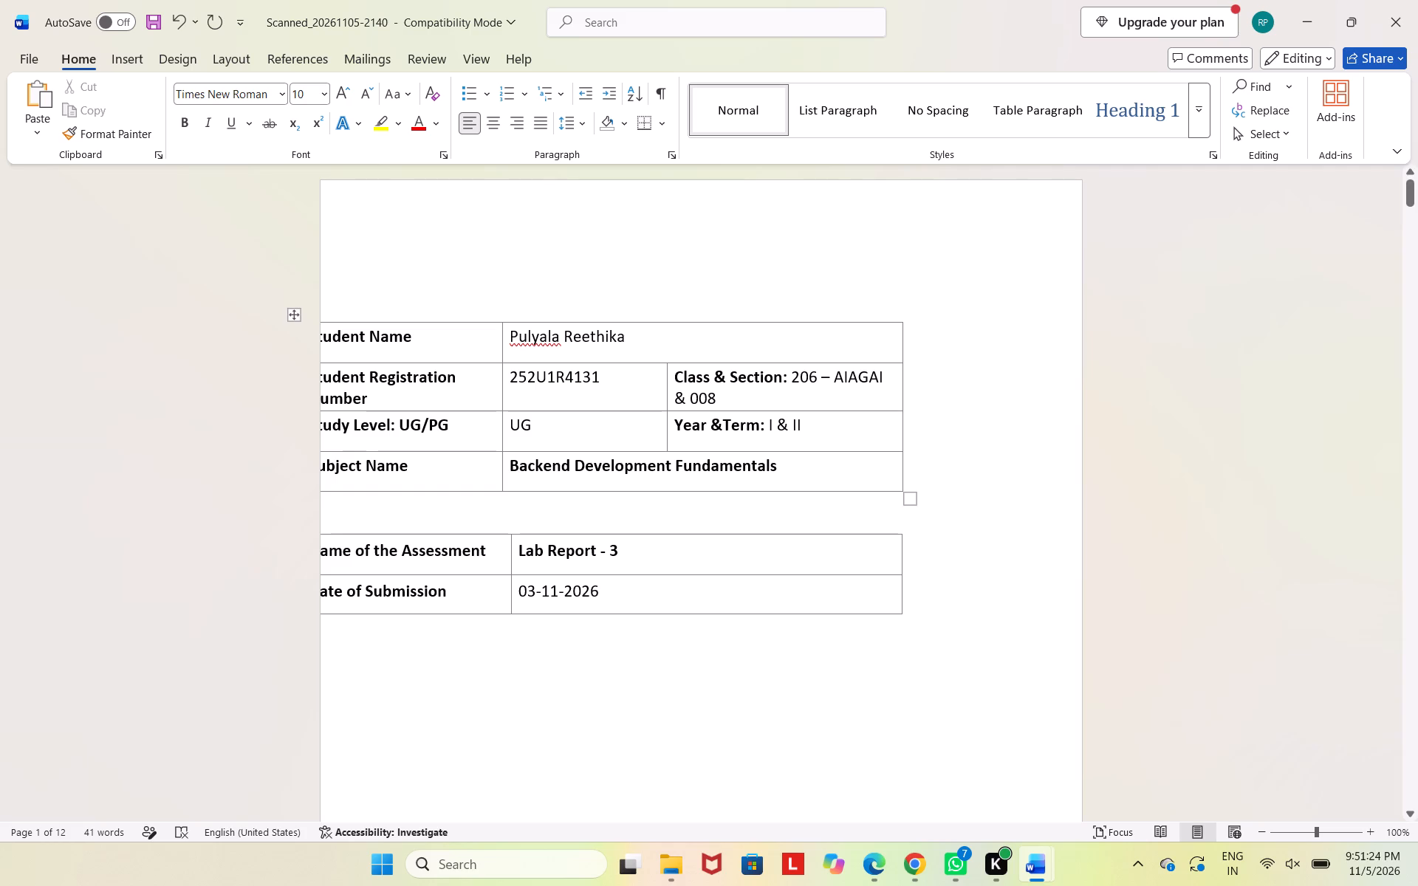
Widen the student details and assessment tables almost to the page's right edge, roughly aligning their right borders.
{"action": "left_click_drag", "start_coordinate": [907, 498], "coordinate": [1076, 521]}
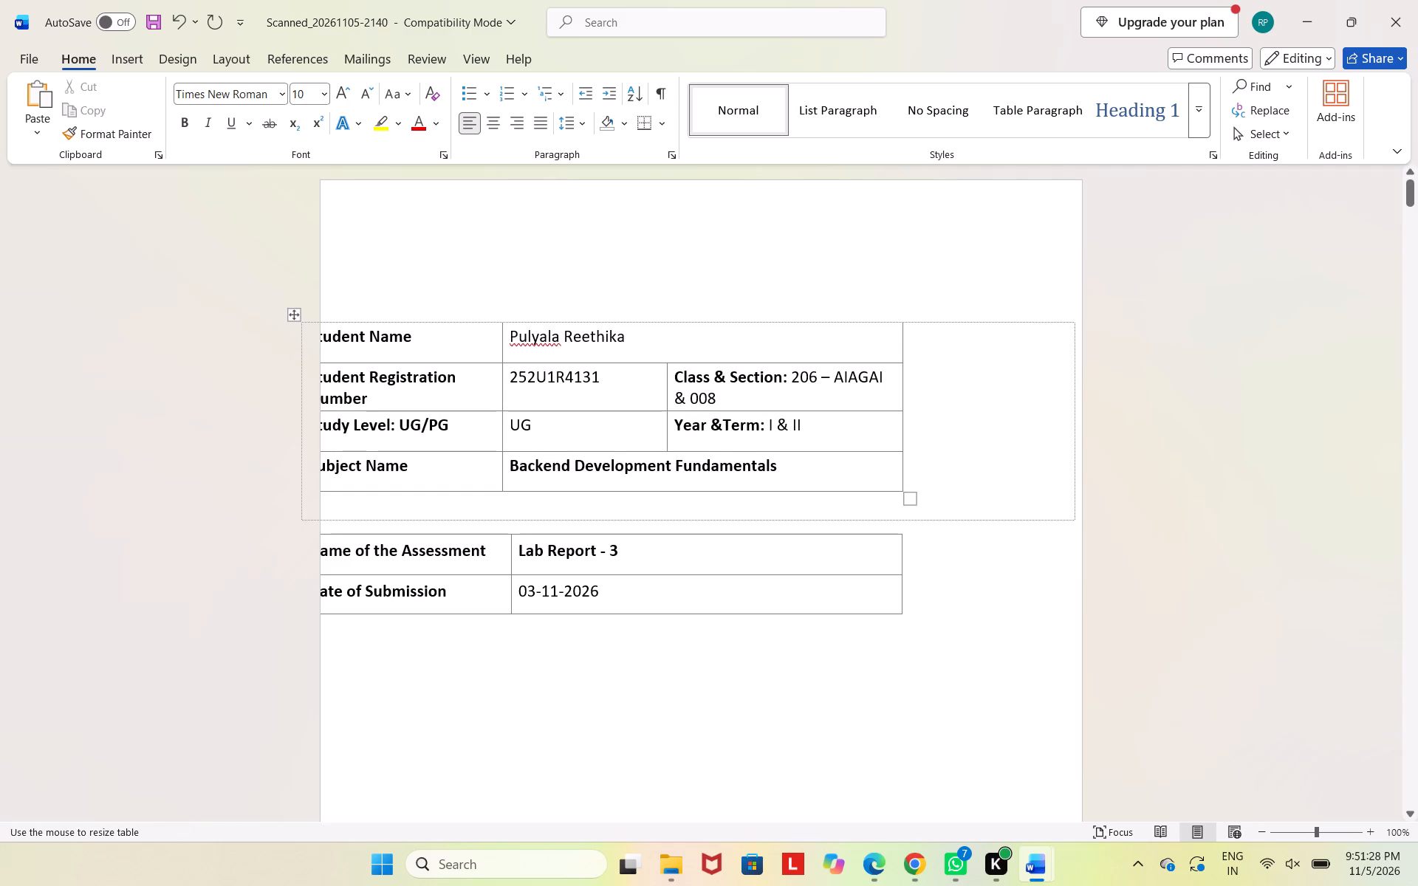
{"action": "left_click_drag", "start_coordinate": [1076, 521], "coordinate": [1080, 522]}
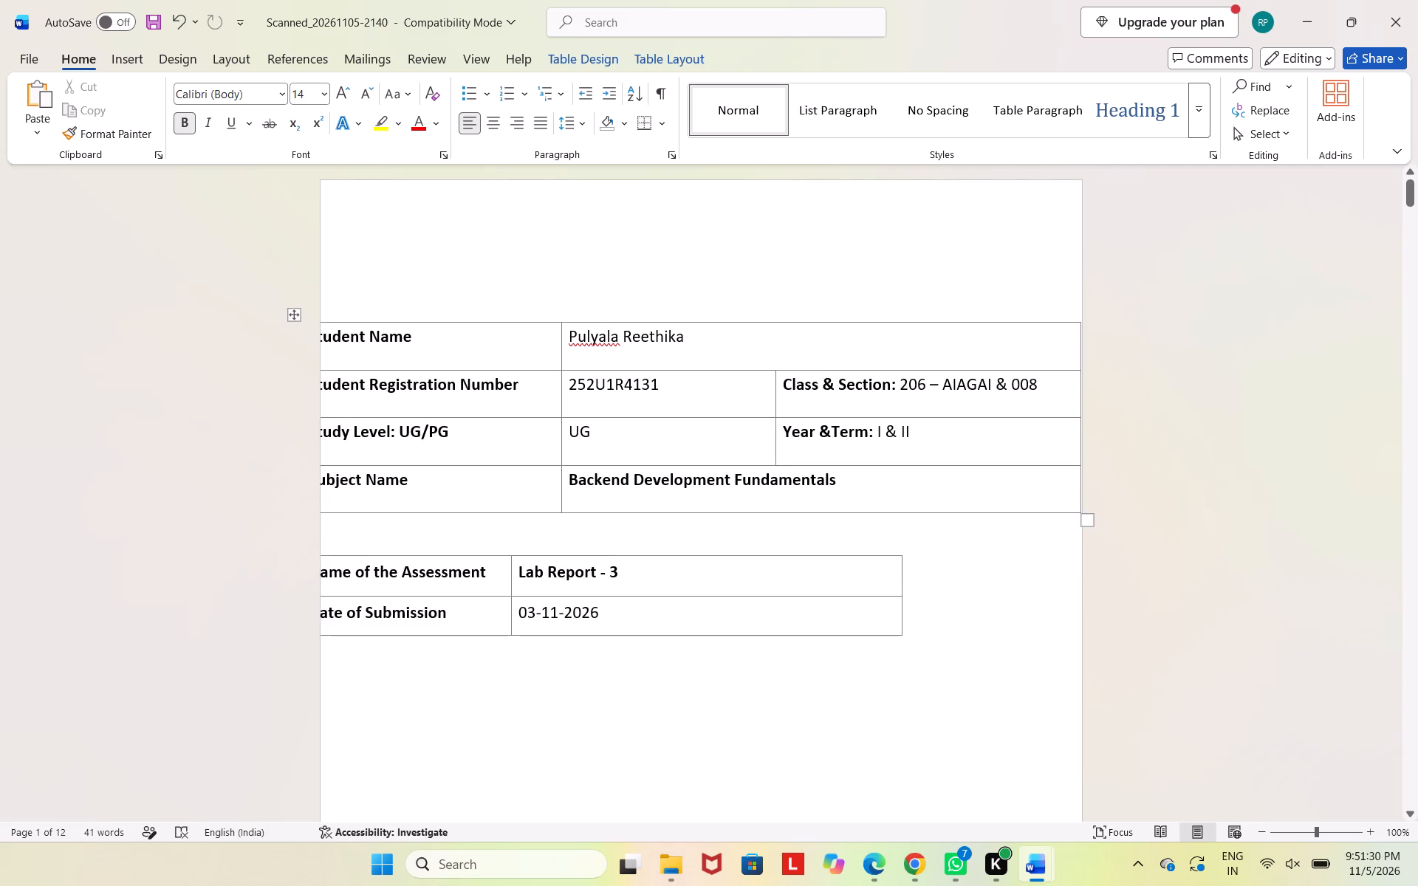
{"action": "left_click", "coordinate": [894, 622]}
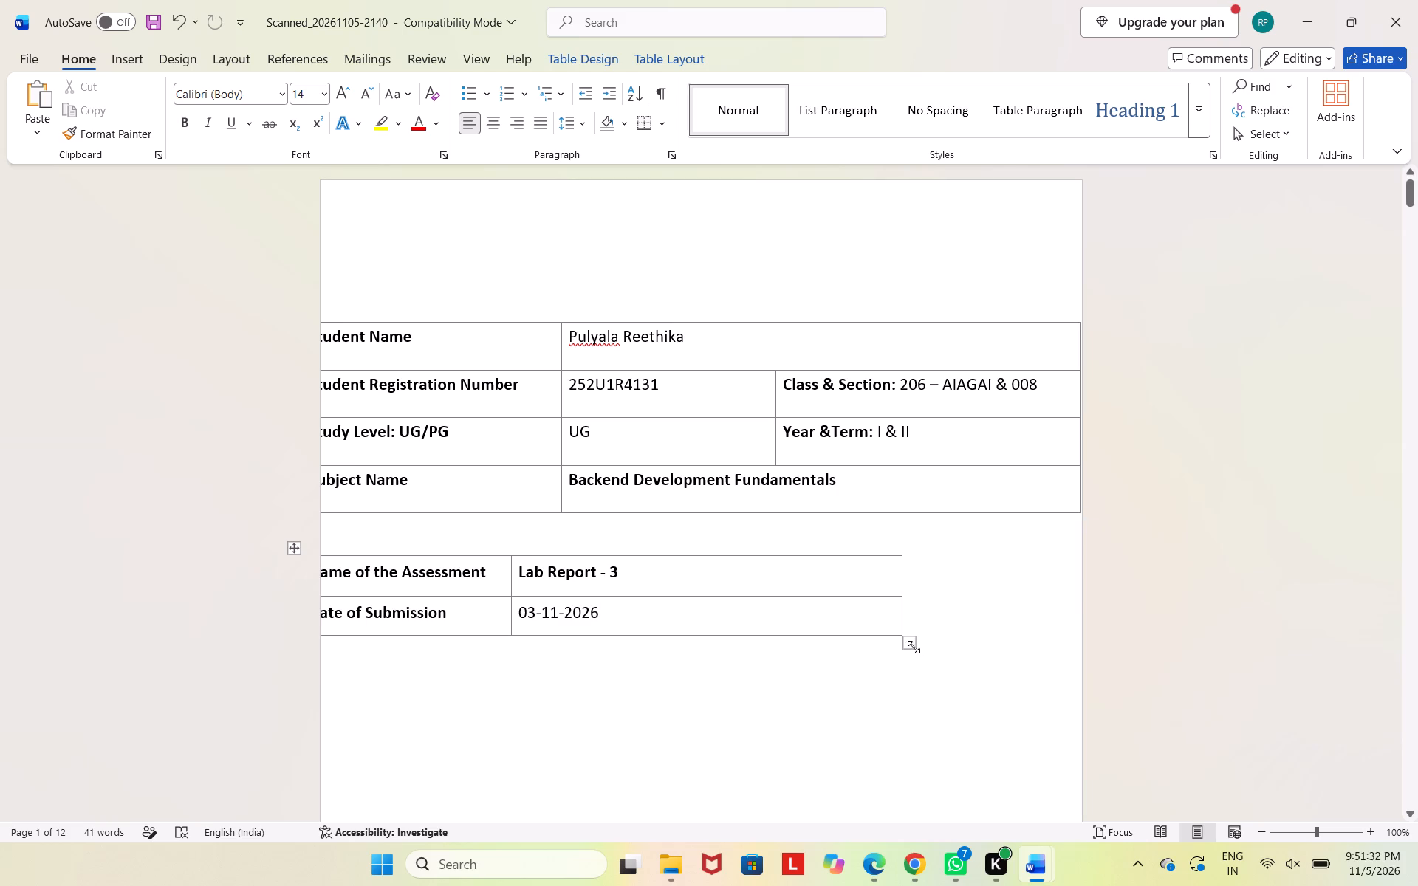
{"action": "left_click_drag", "start_coordinate": [911, 644], "coordinate": [1080, 650]}
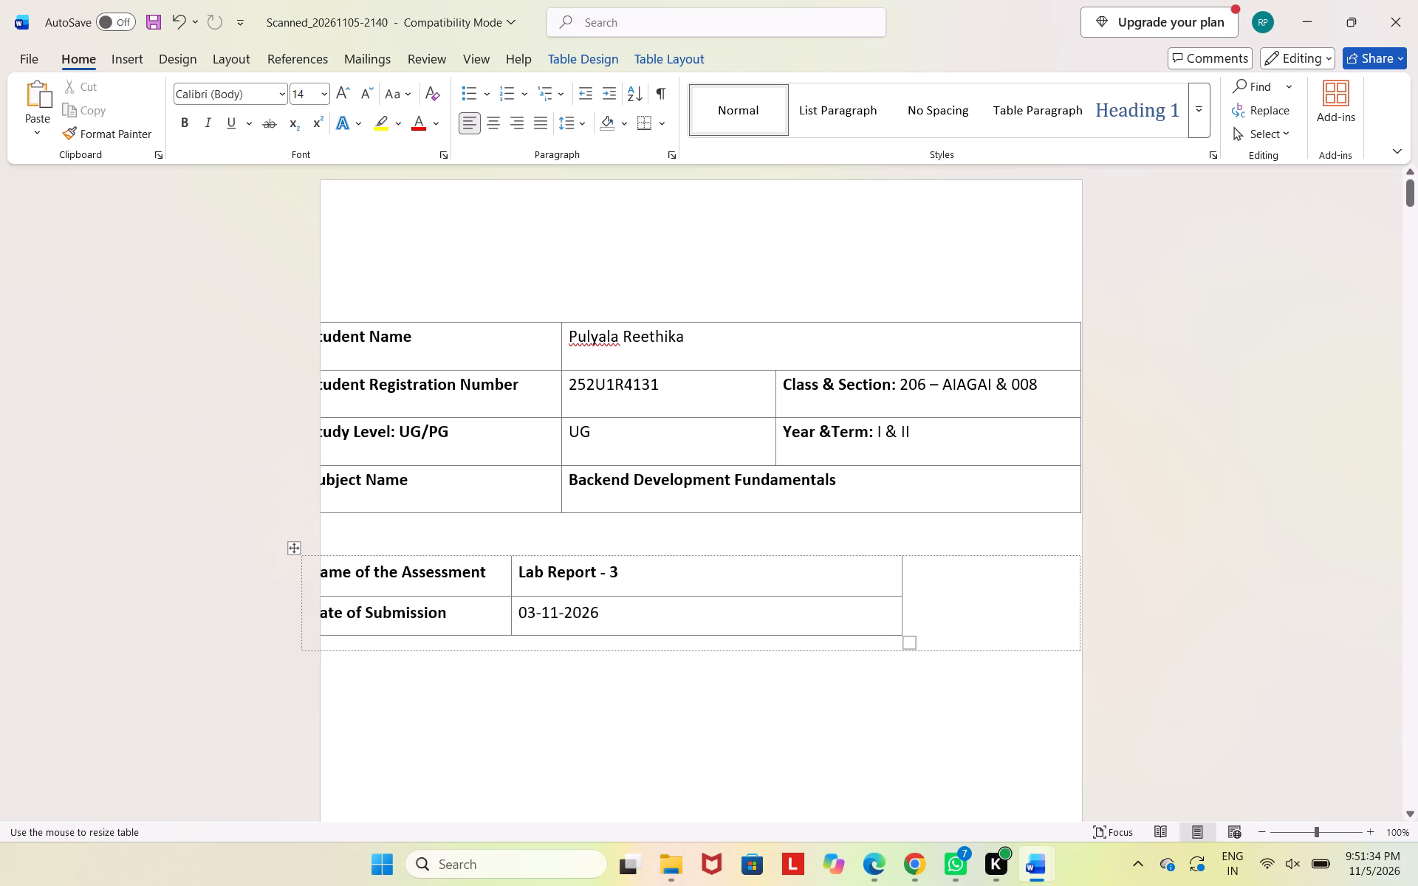
{"action": "left_click_drag", "start_coordinate": [1080, 650], "coordinate": [1059, 650]}
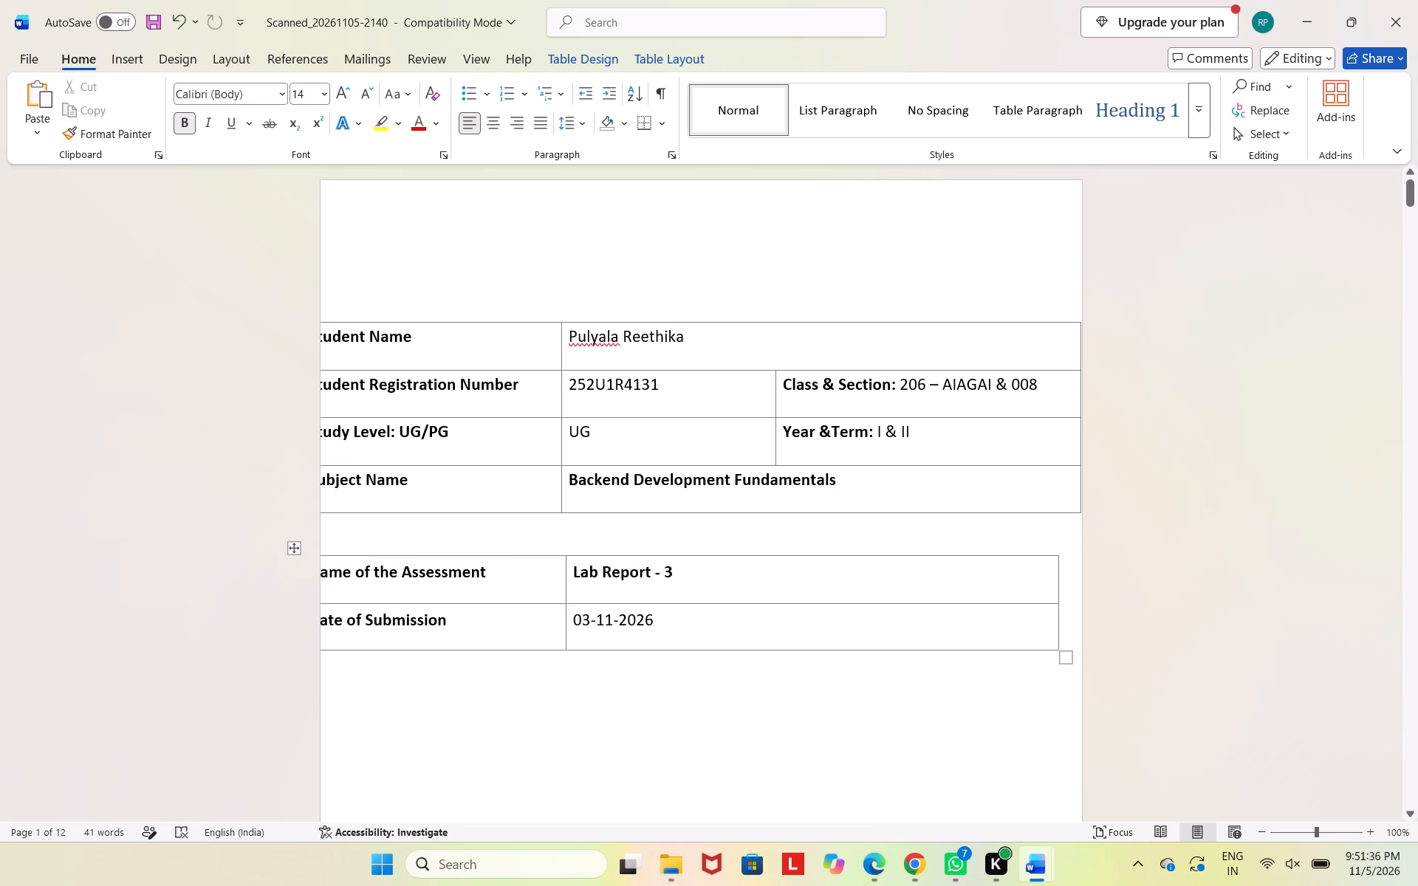
{"action": "left_click_drag", "start_coordinate": [1078, 511], "coordinate": [1063, 521]}
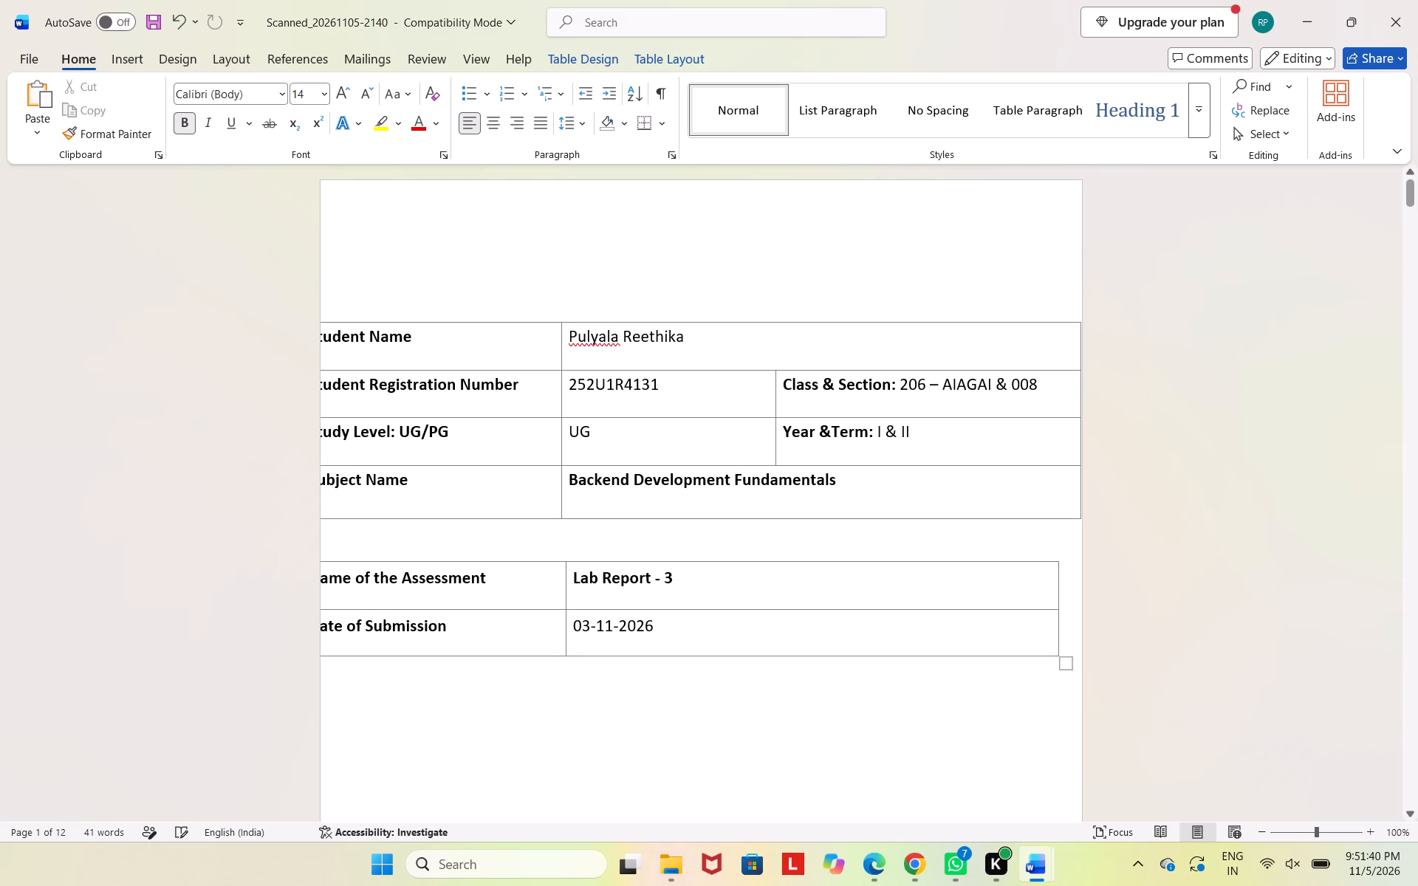
{"action": "left_click_drag", "start_coordinate": [1078, 515], "coordinate": [1061, 513]}
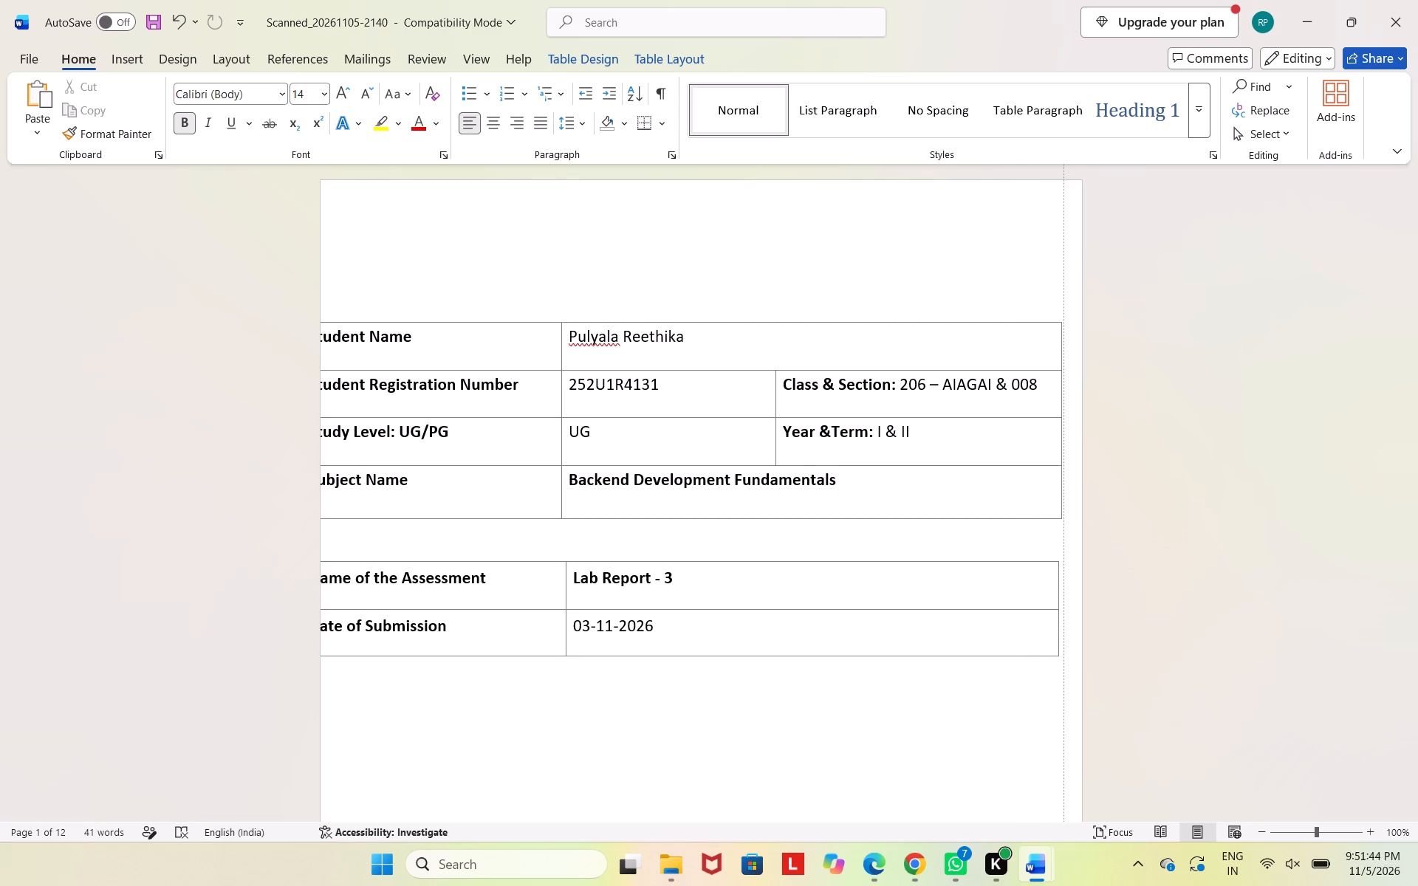
{"action": "left_click_drag", "start_coordinate": [1061, 513], "coordinate": [1060, 513]}
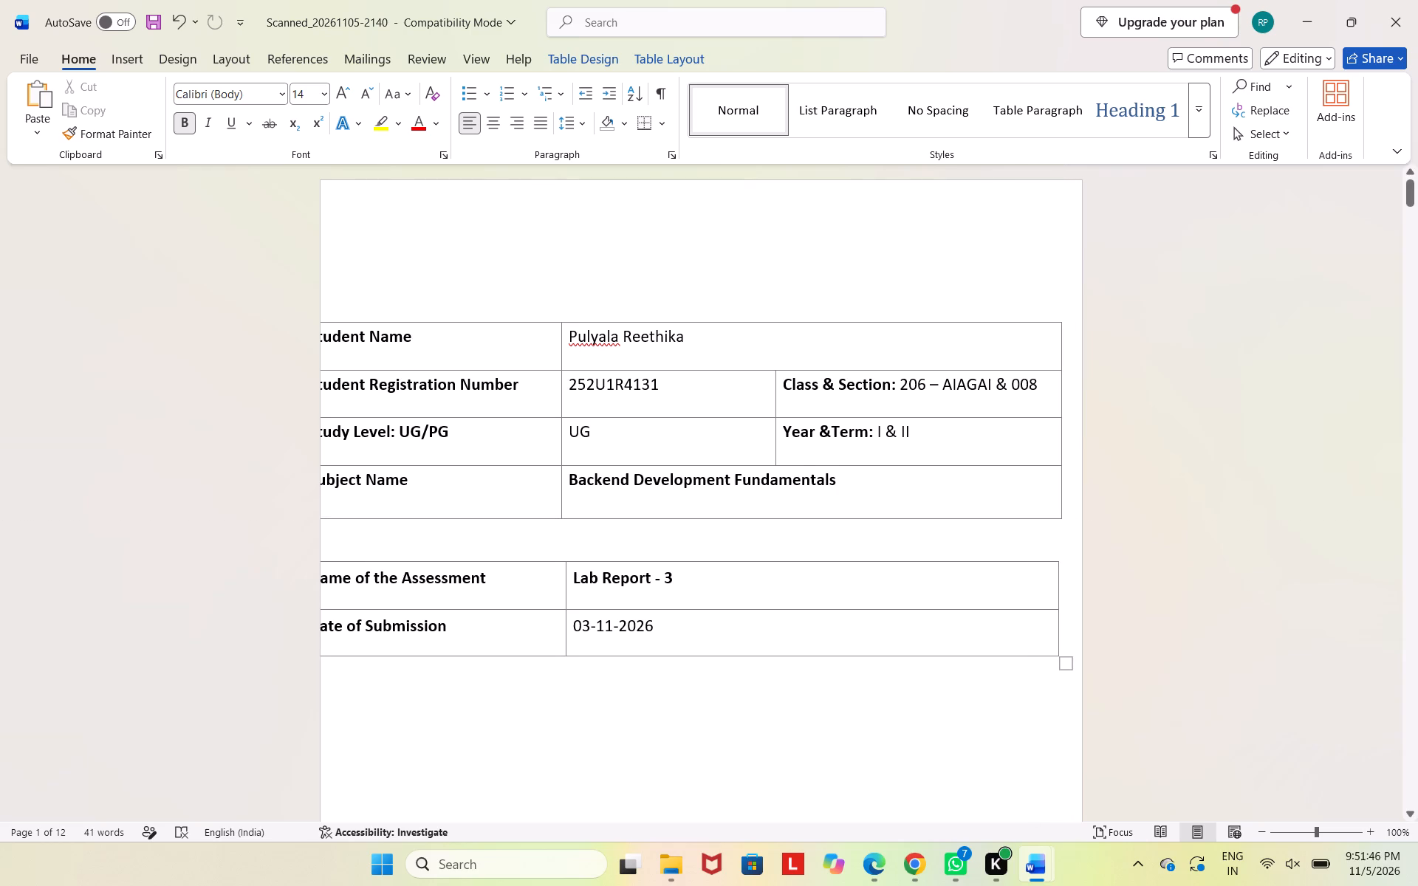
Centre the label text in the first column of the student details table and of the assessment table.
{"action": "left_click_drag", "start_coordinate": [472, 615], "coordinate": [363, 405]}
{"action": "left_click", "coordinate": [363, 405]}
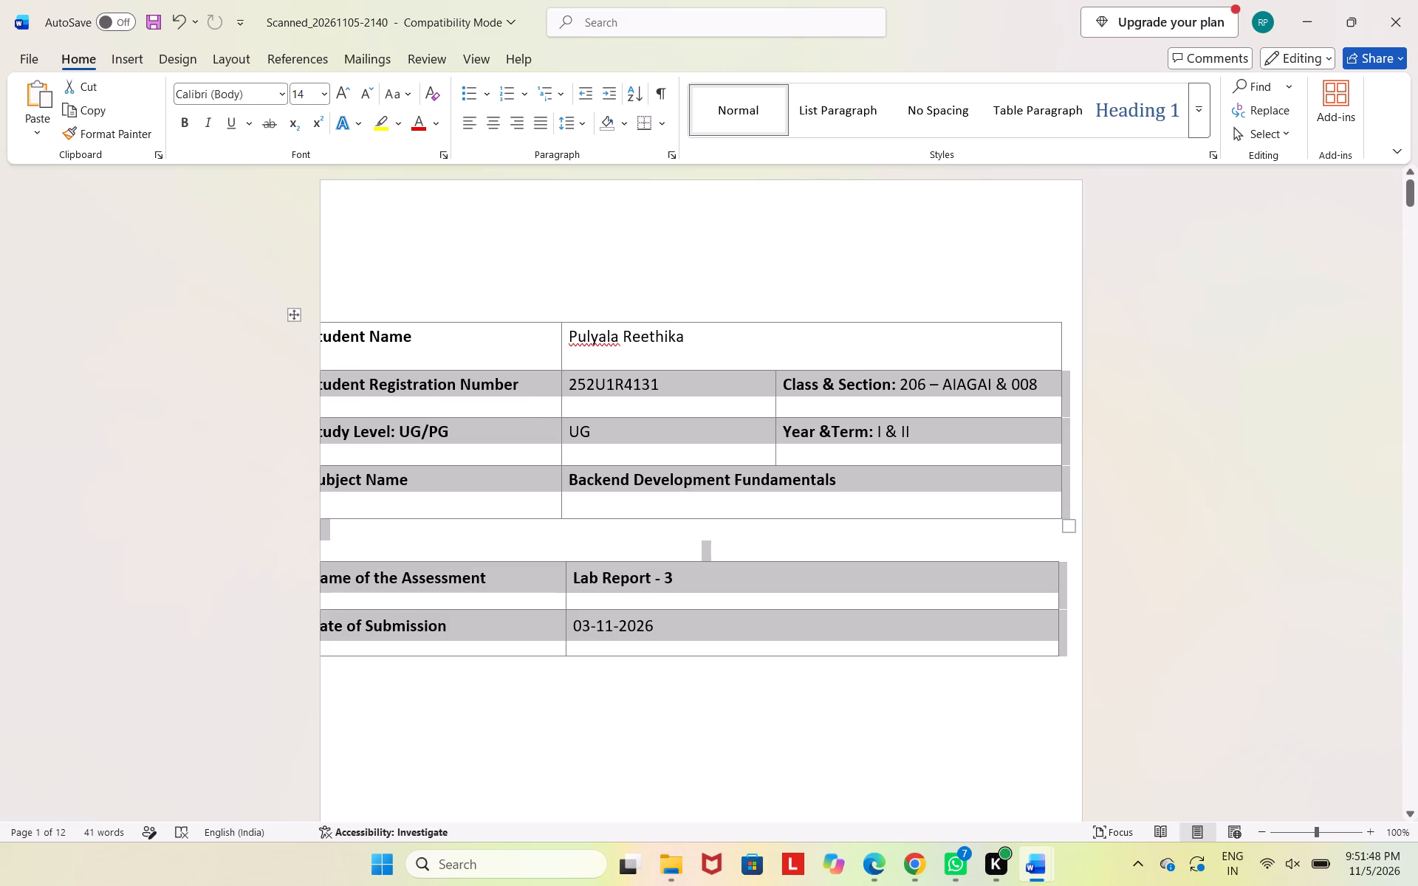
{"action": "left_click_drag", "start_coordinate": [417, 476], "coordinate": [312, 351]}
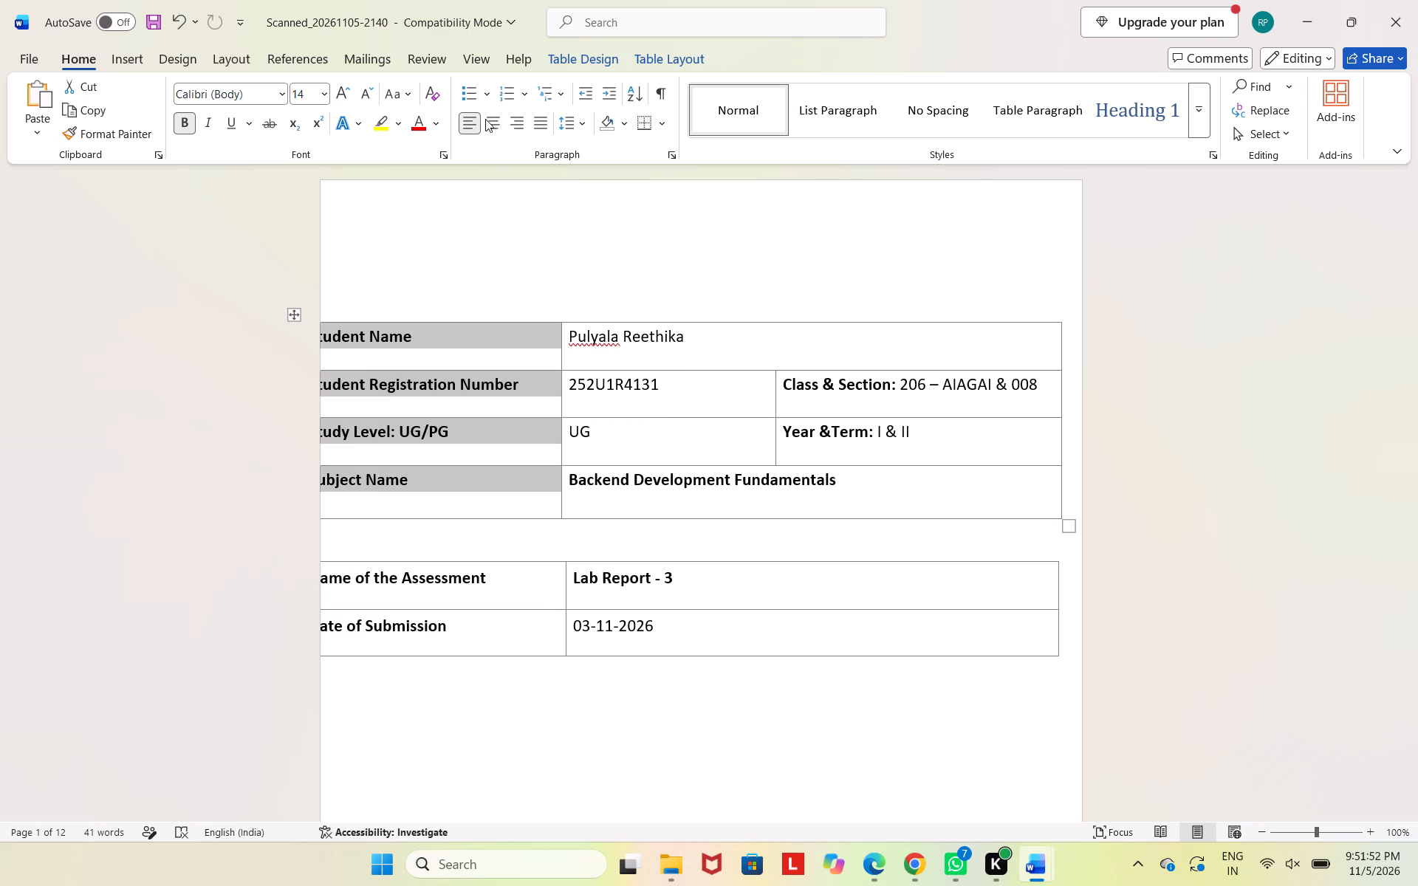
{"action": "left_click", "coordinate": [493, 126]}
{"action": "left_click_drag", "start_coordinate": [466, 638], "coordinate": [338, 576]}
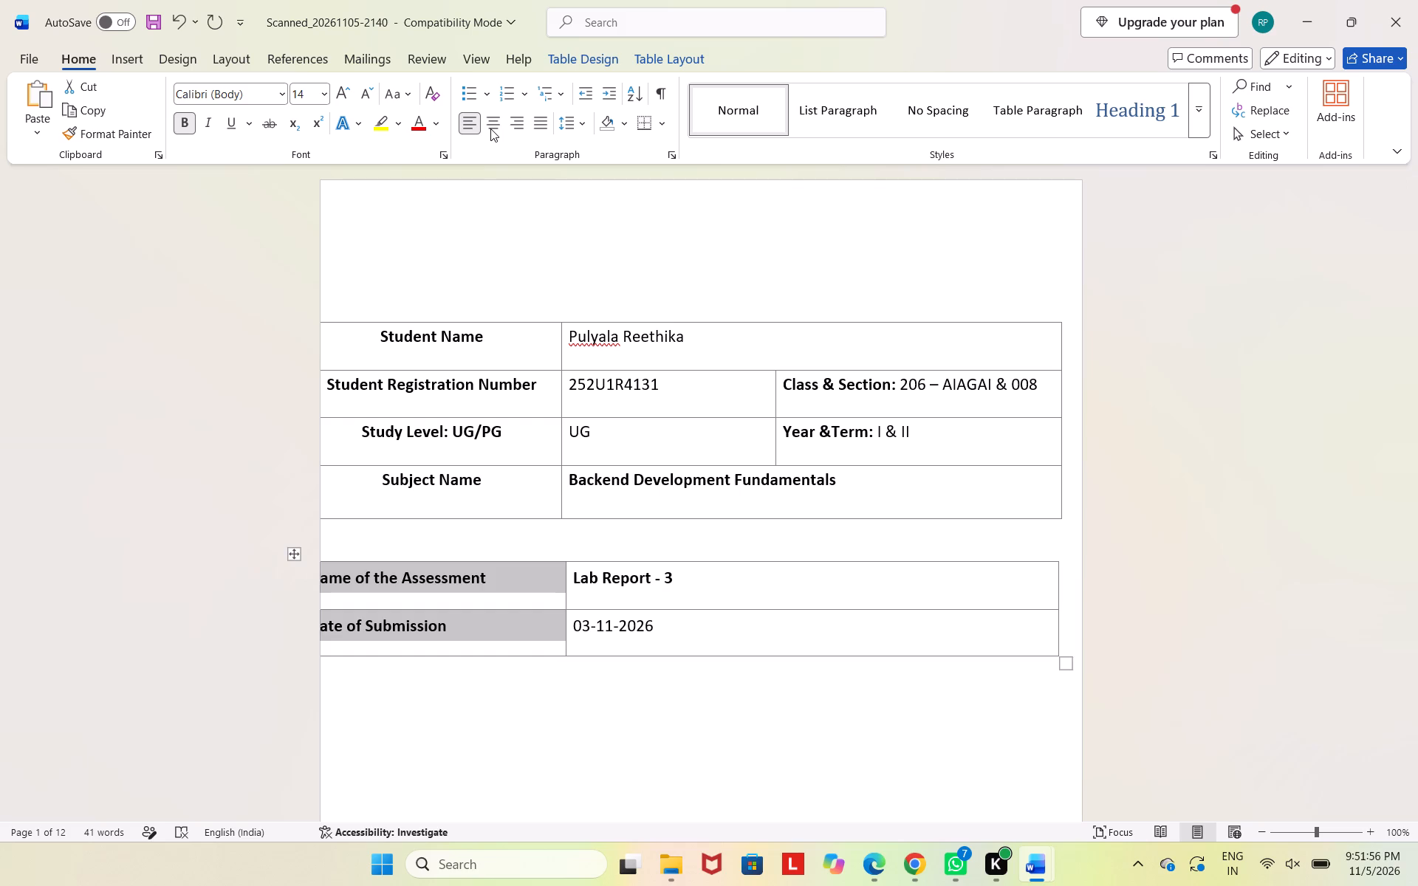
{"action": "left_click", "coordinate": [490, 128]}
{"action": "left_click", "coordinate": [667, 677]}
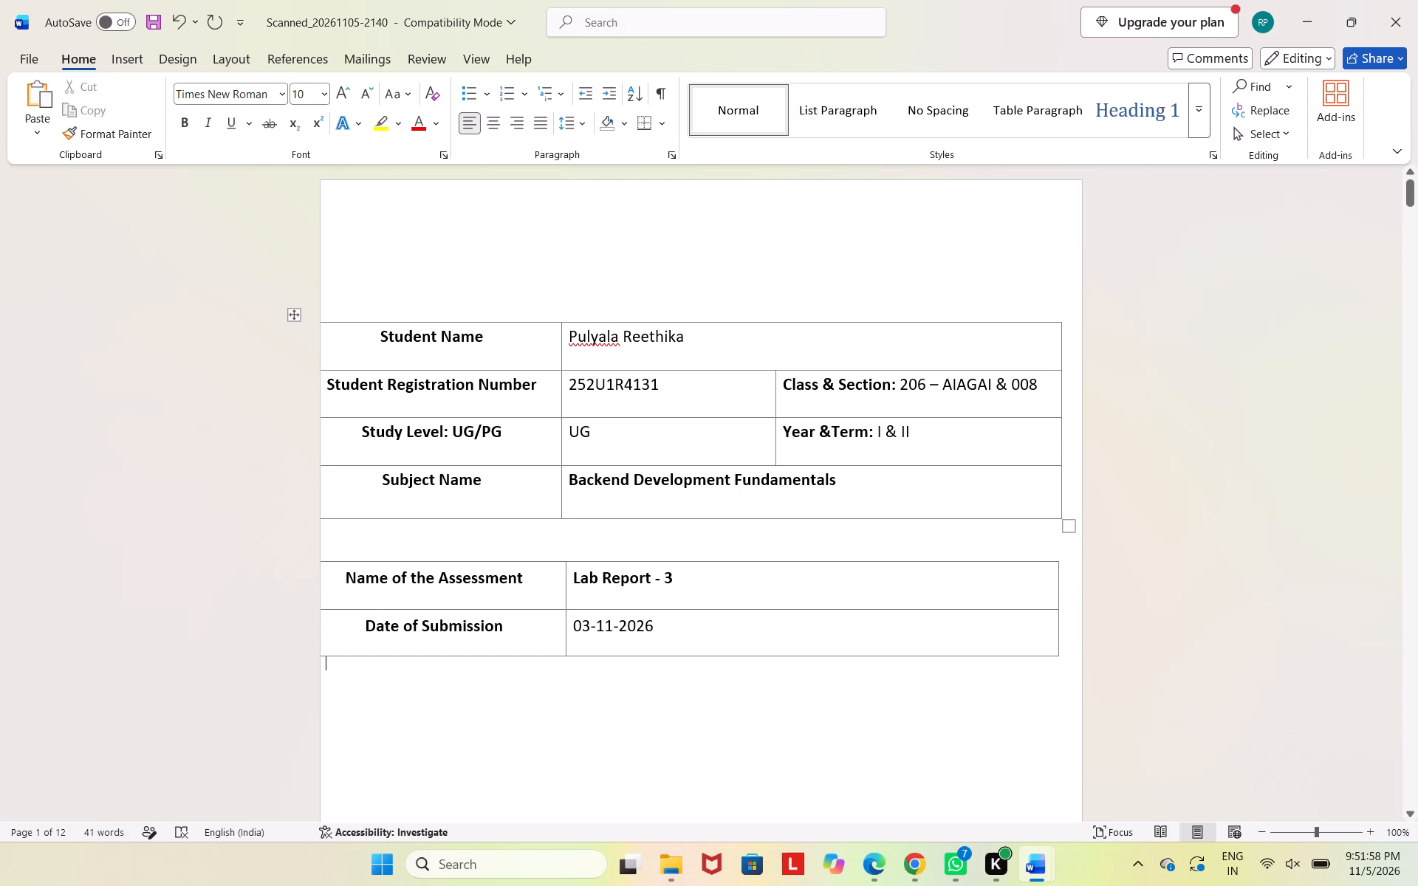
Move the student details table slightly to the right on the page.
{"action": "scroll", "coordinate": [823, 527], "scroll_direction": "up", "scroll_amount": 1}
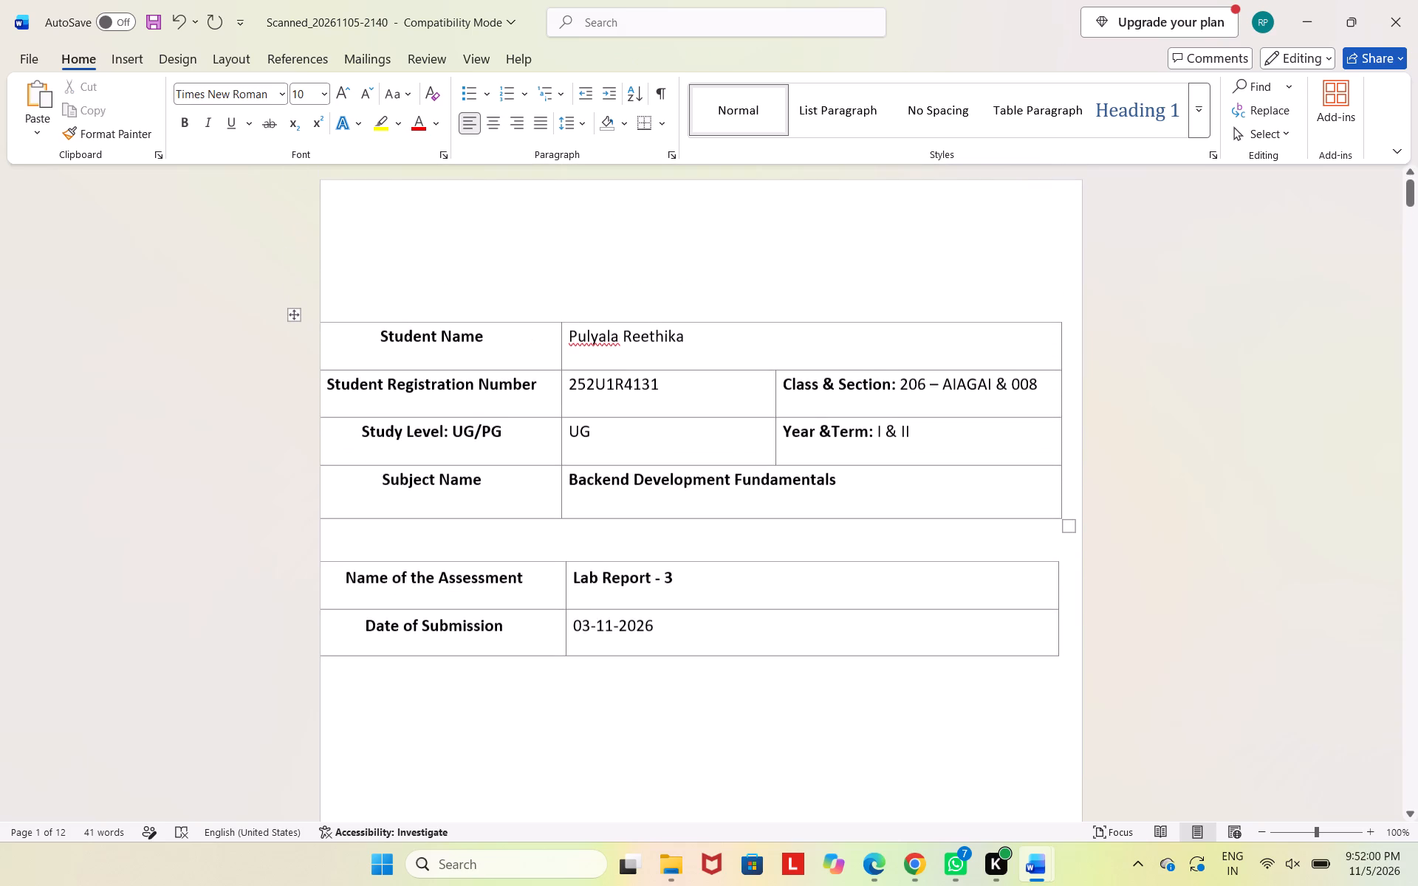
{"action": "scroll", "coordinate": [823, 527], "scroll_direction": "up", "scroll_amount": 2}
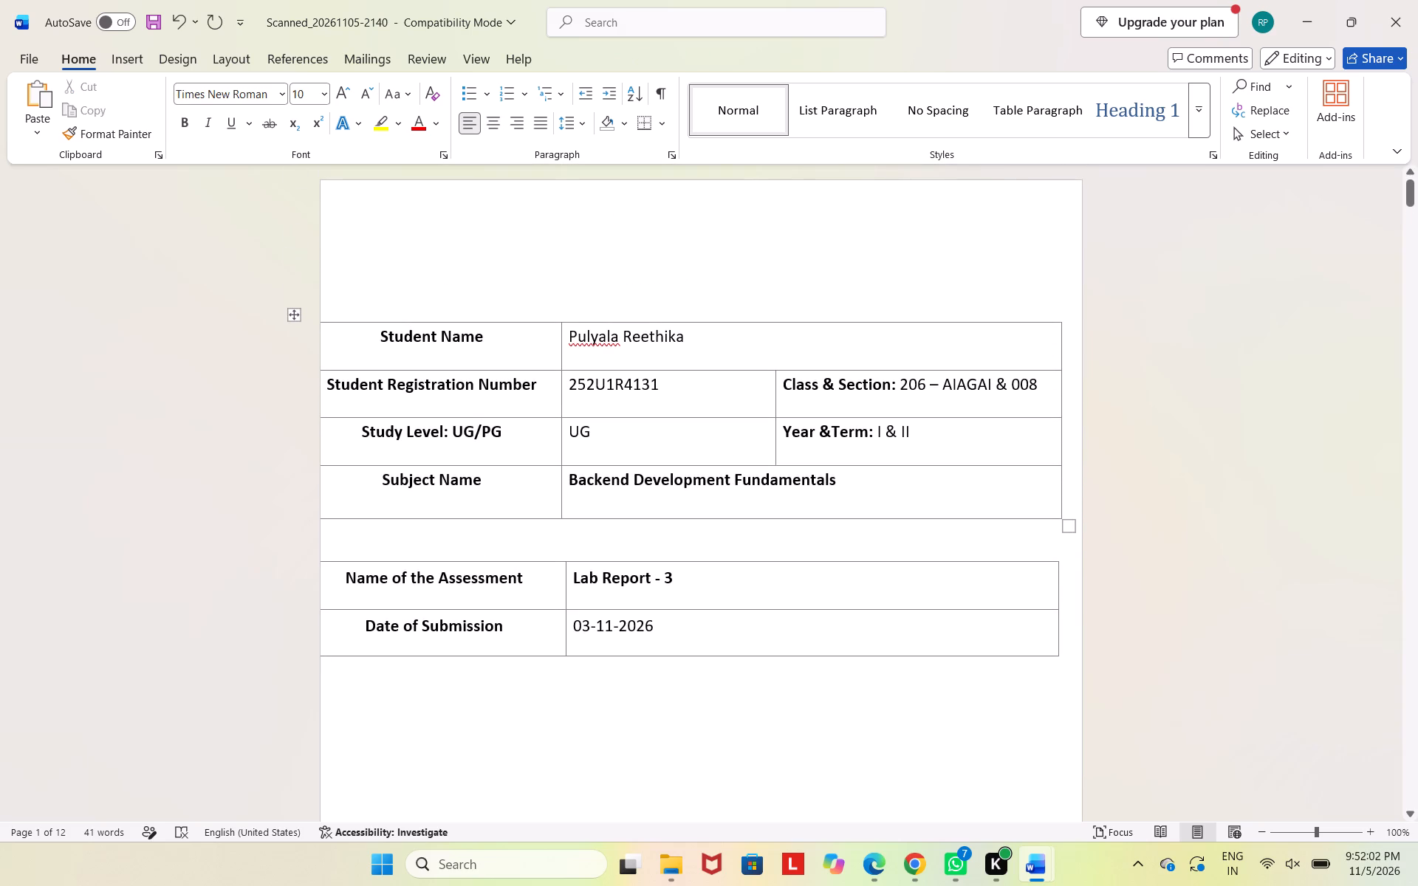
{"action": "left_click_drag", "start_coordinate": [293, 308], "coordinate": [335, 327]}
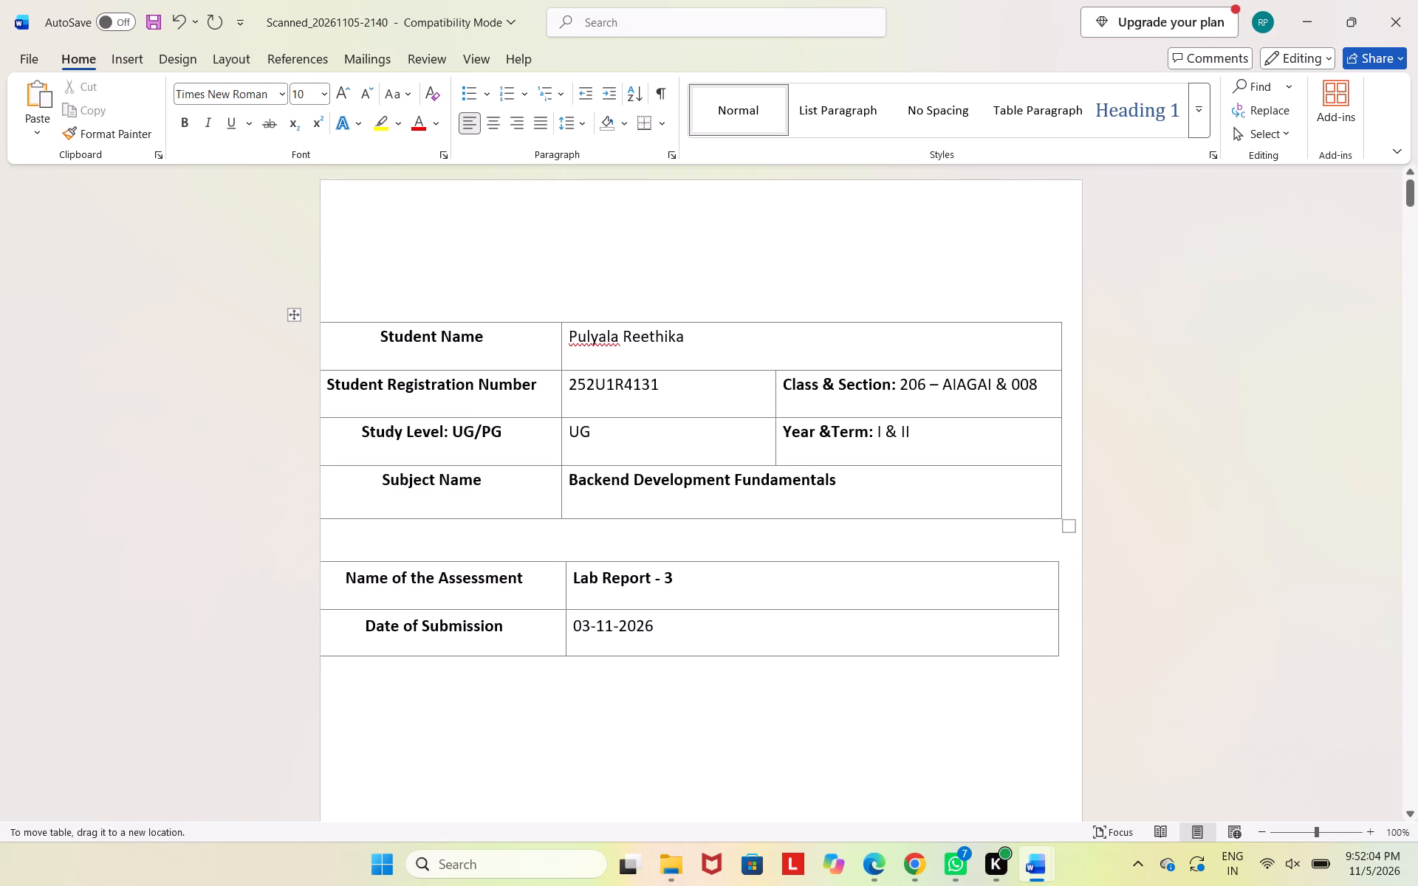
{"action": "left_click_drag", "start_coordinate": [335, 327], "coordinate": [323, 309]}
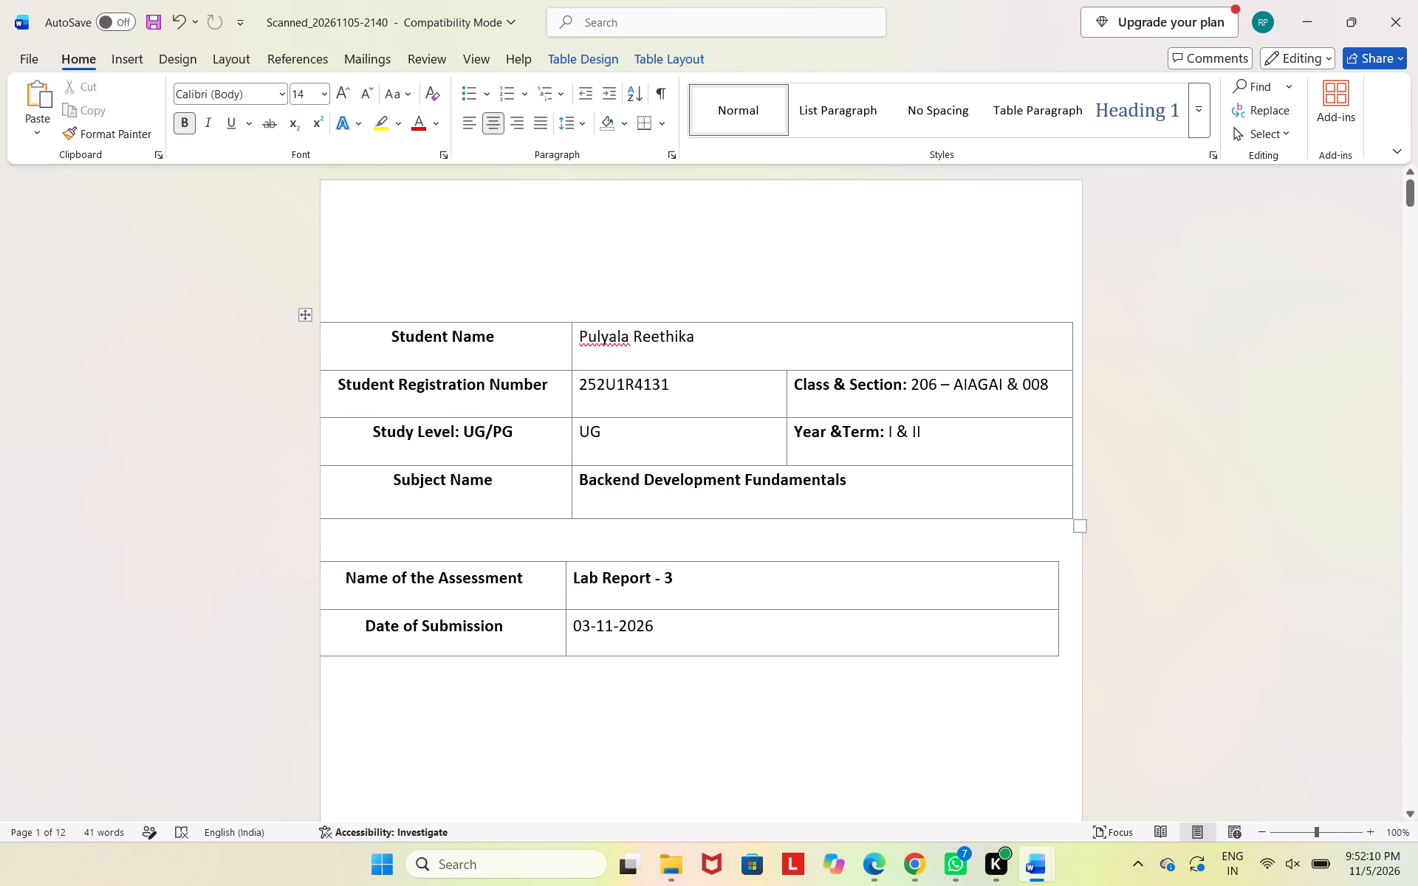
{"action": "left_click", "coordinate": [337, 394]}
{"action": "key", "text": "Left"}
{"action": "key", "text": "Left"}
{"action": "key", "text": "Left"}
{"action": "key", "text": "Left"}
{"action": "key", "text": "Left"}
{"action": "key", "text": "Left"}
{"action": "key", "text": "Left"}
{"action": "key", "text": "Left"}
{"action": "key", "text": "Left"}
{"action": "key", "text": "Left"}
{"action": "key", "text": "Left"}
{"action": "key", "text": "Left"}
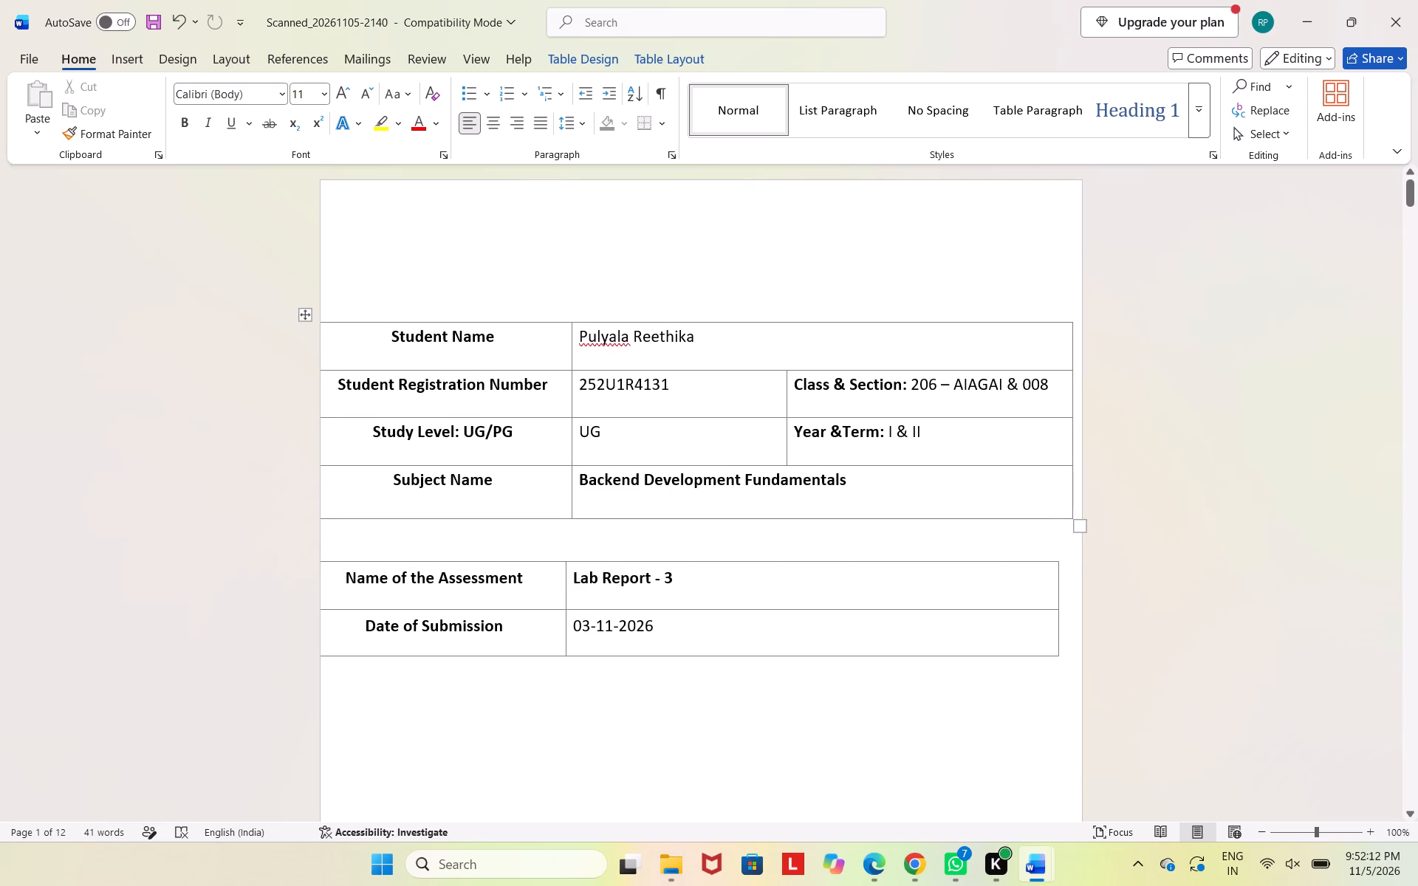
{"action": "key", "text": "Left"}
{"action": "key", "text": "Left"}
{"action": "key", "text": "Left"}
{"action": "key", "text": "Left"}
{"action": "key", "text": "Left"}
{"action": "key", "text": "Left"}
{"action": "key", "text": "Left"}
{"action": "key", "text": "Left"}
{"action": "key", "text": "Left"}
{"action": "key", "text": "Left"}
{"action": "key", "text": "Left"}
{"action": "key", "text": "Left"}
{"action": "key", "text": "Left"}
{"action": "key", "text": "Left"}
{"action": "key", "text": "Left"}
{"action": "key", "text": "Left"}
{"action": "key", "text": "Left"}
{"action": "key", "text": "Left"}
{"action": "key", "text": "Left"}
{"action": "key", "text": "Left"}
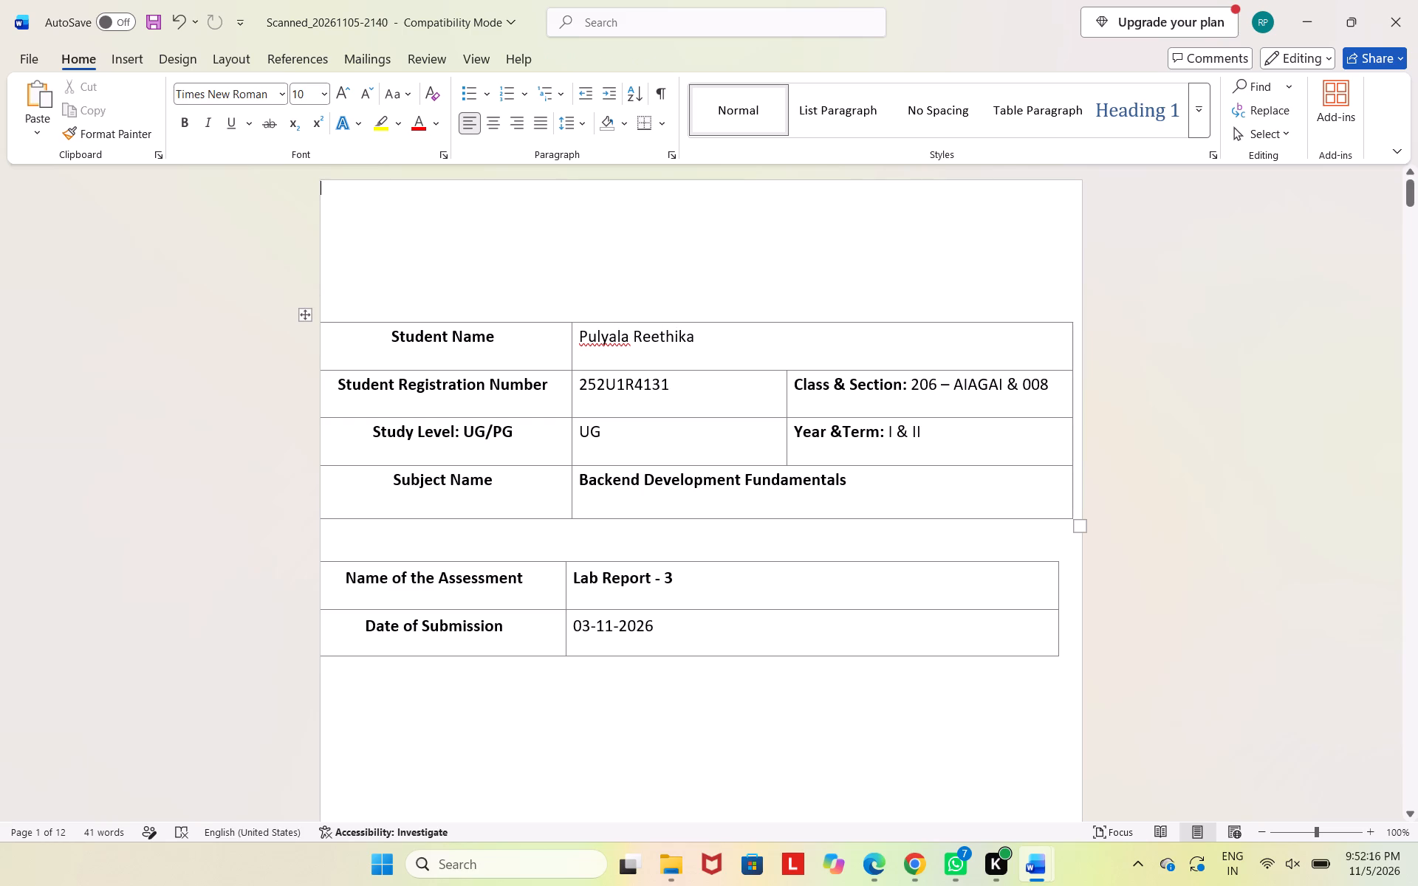
Add two blank lines below the assessment table and paste another copy of both tables there.
{"action": "scroll", "coordinate": [477, 492], "scroll_direction": "down", "scroll_amount": 1}
{"action": "left_click", "coordinate": [474, 541]}
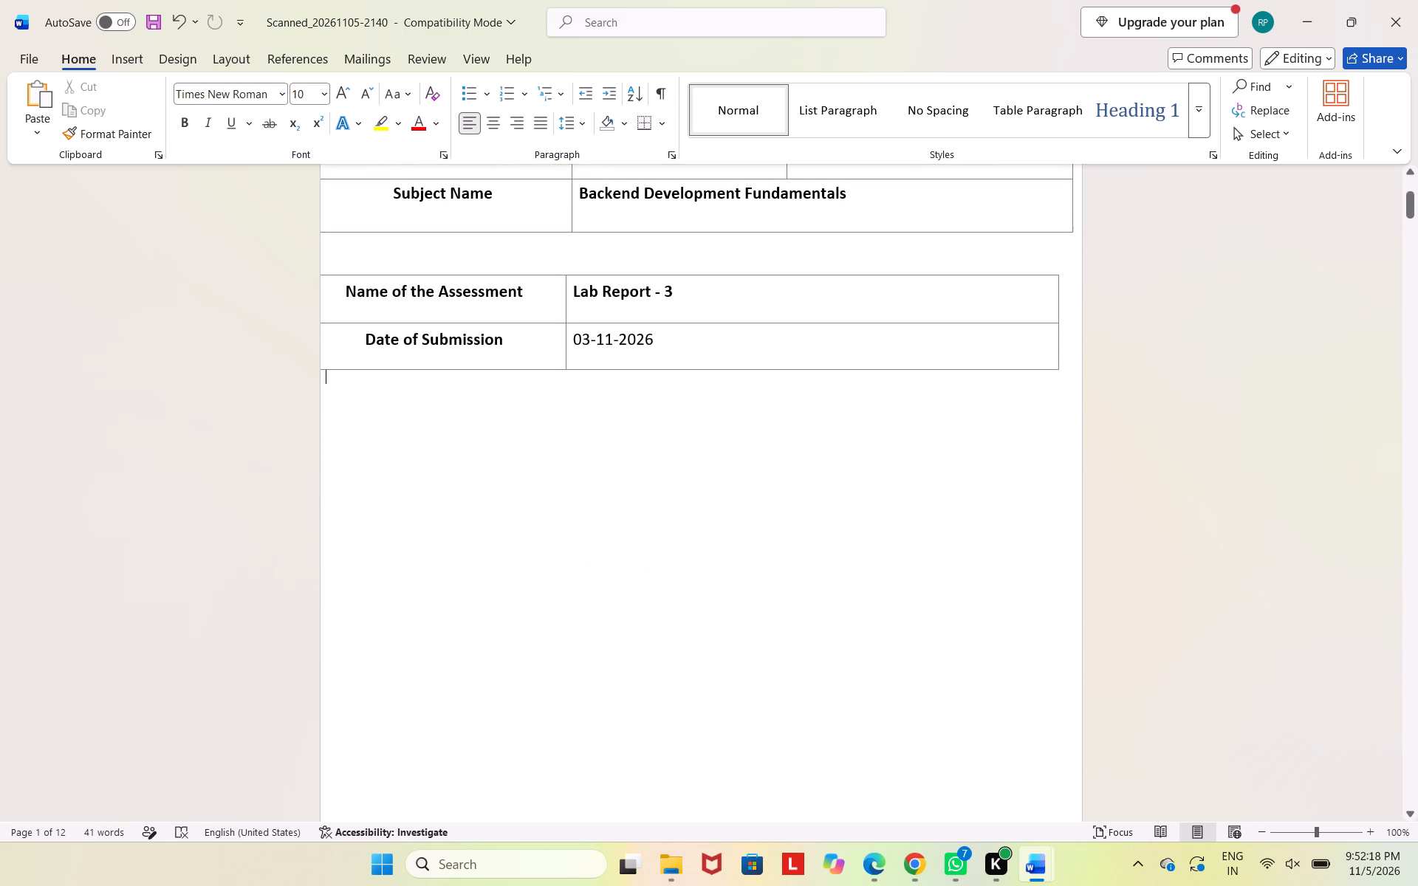
{"action": "key", "text": "Return"}
{"action": "key", "text": "Return"}
{"action": "key", "text": "ctrl+v"}
Delete both sets of student details and assessment tables, leaving the first page empty.
{"action": "scroll", "coordinate": [1030, 684], "scroll_direction": "left", "scroll_amount": 1}
{"action": "scroll", "coordinate": [1030, 684], "scroll_direction": "down", "scroll_amount": 1}
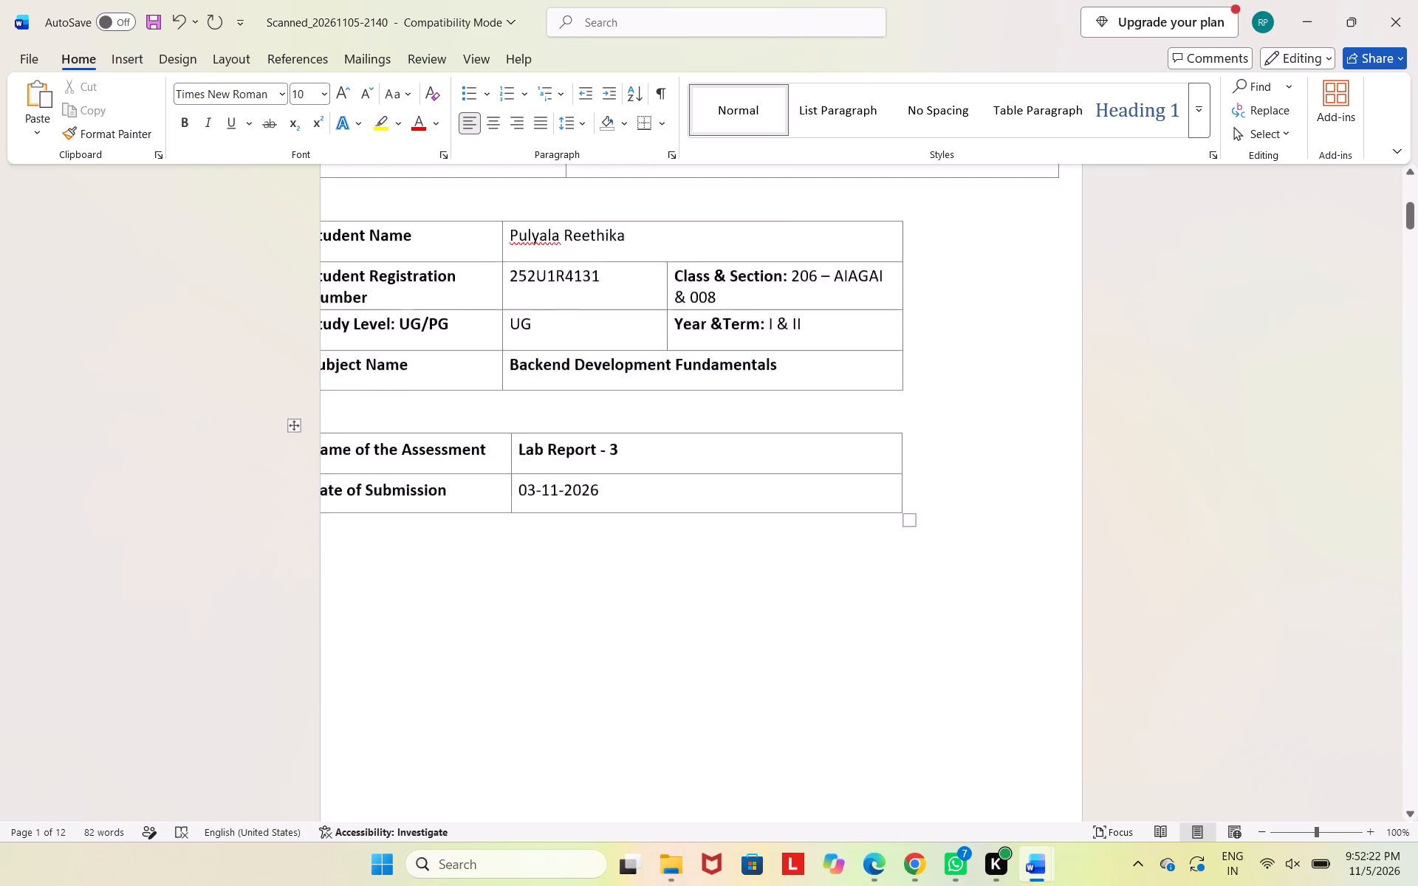
{"action": "scroll", "coordinate": [1030, 684], "scroll_direction": "down", "scroll_amount": 2}
{"action": "scroll", "coordinate": [1030, 684], "scroll_direction": "up", "scroll_amount": 1}
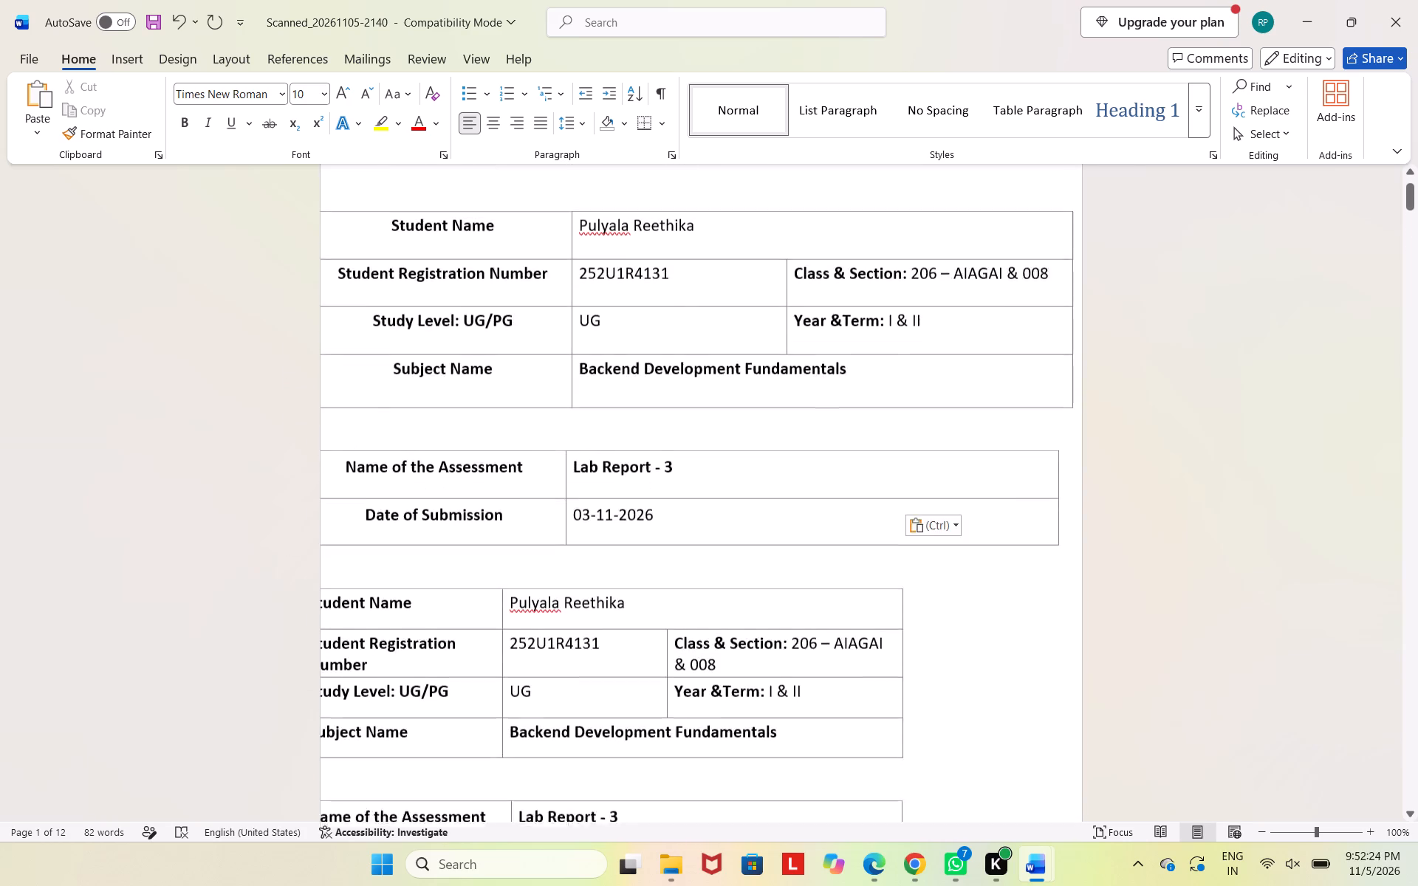
{"action": "scroll", "coordinate": [1030, 684], "scroll_direction": "up", "scroll_amount": 1}
{"action": "scroll", "coordinate": [1030, 684], "scroll_direction": "down", "scroll_amount": 2}
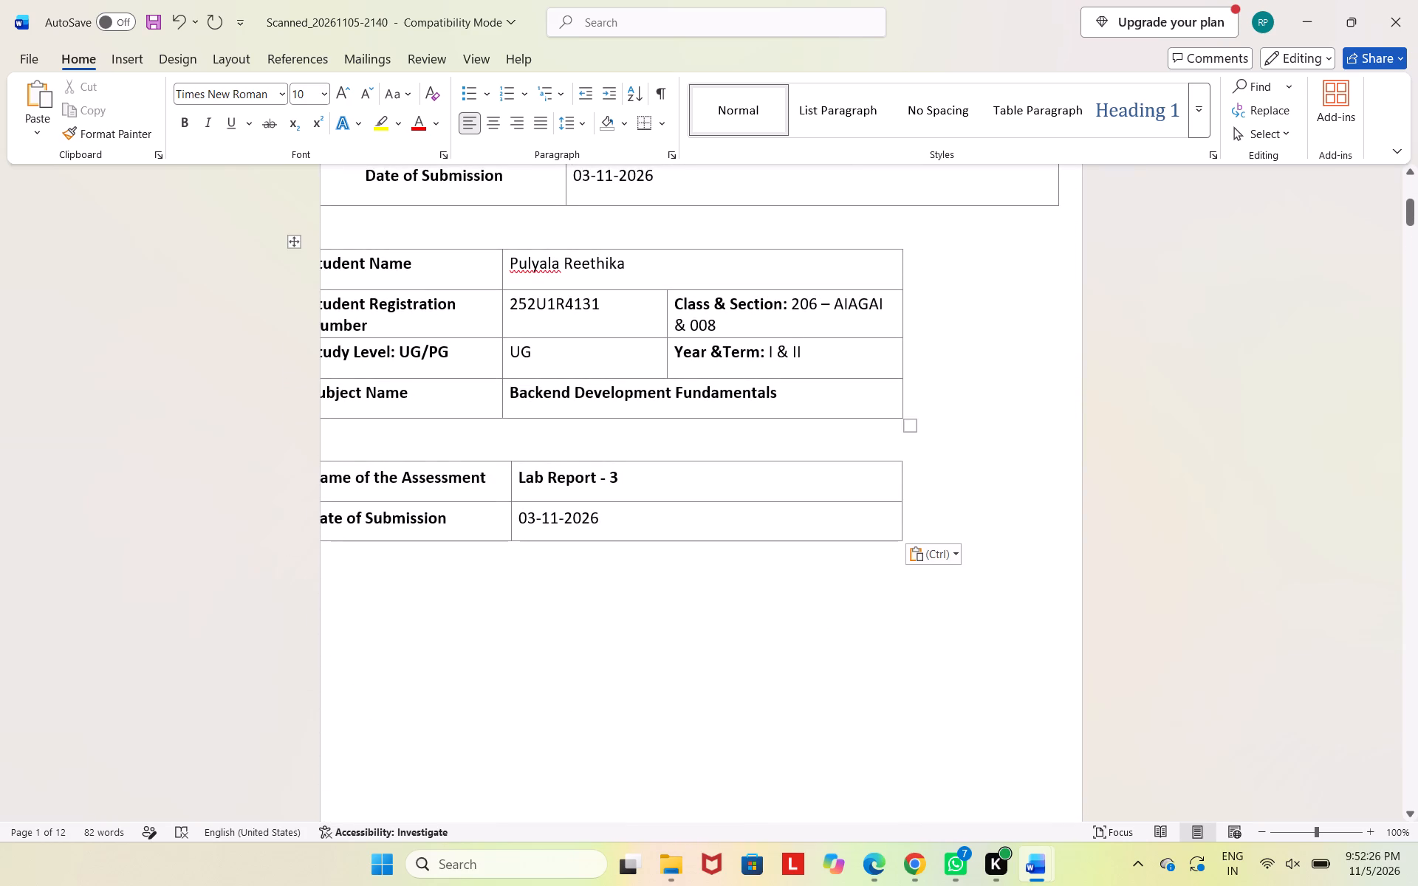
{"action": "left_click_drag", "start_coordinate": [928, 519], "coordinate": [544, 131]}
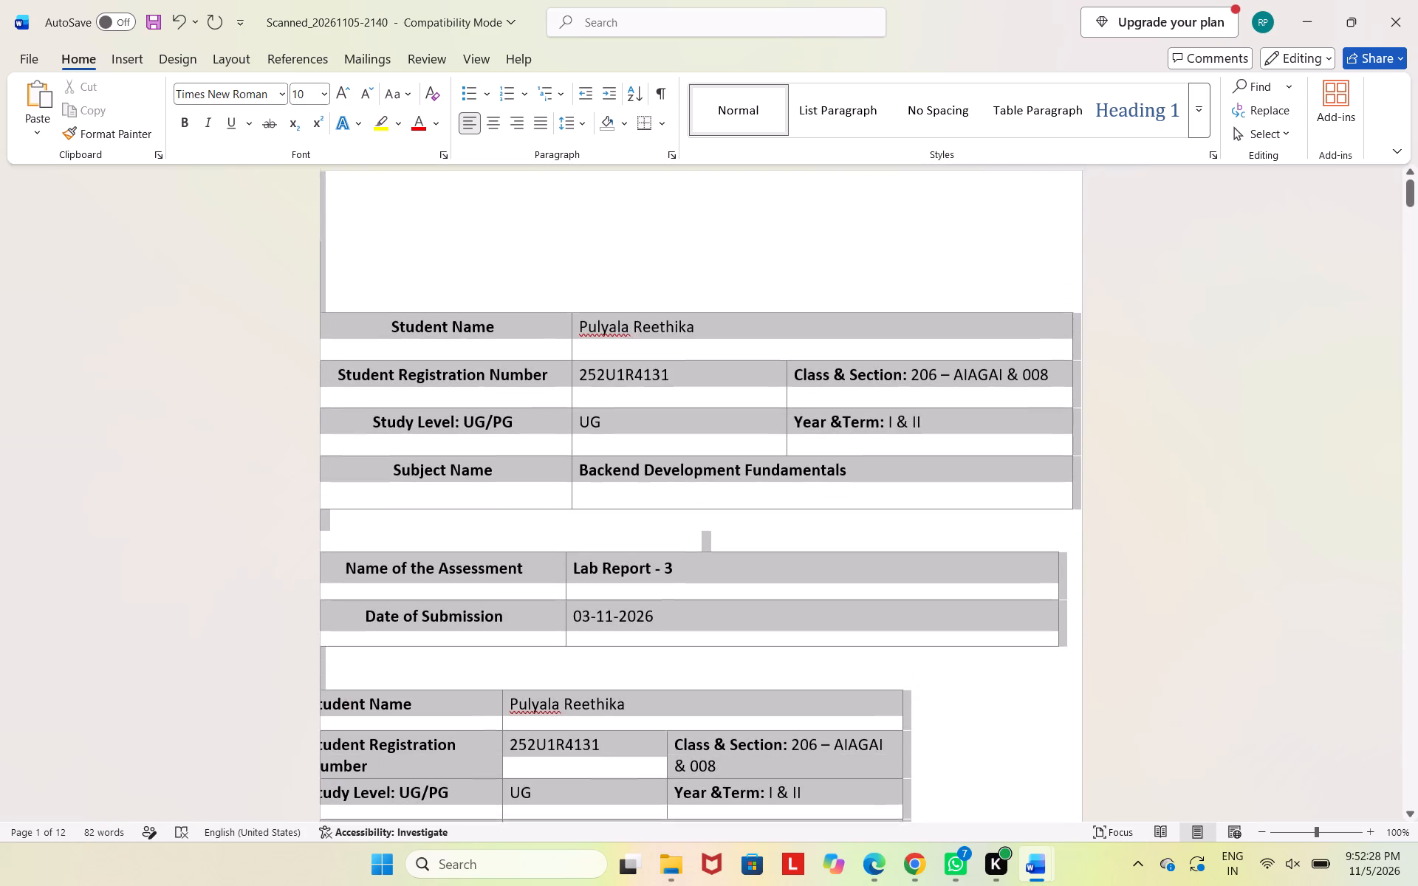
{"action": "left_click_drag", "start_coordinate": [544, 131], "coordinate": [407, 283]}
{"action": "key", "text": "BackSpace"}
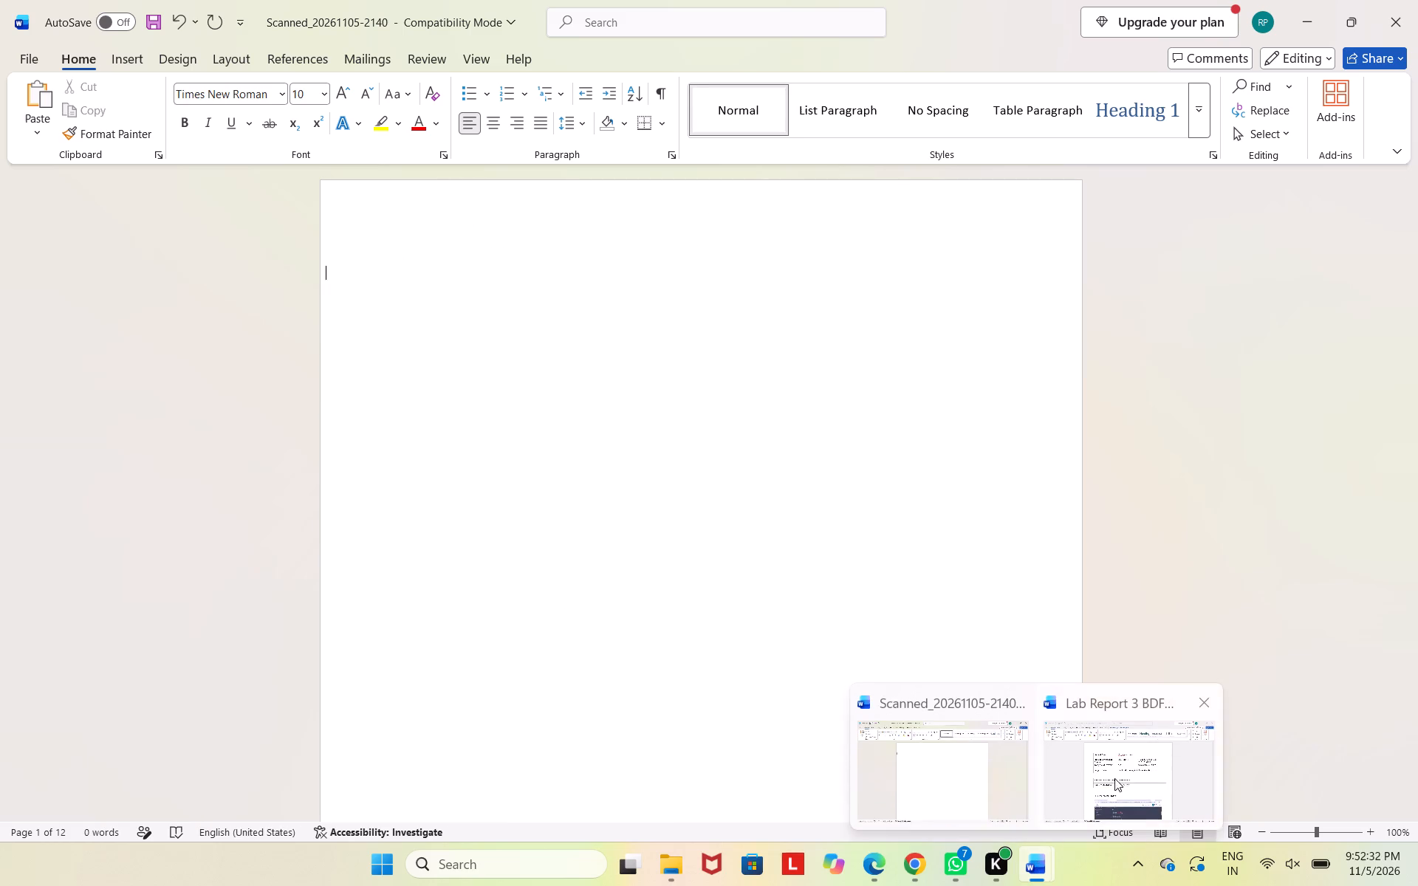
Switch to the Lab Report 3 BDF document and copy its student details and assessment tables together.
{"action": "left_click", "coordinate": [1121, 773]}
{"action": "left_click", "coordinate": [428, 272]}
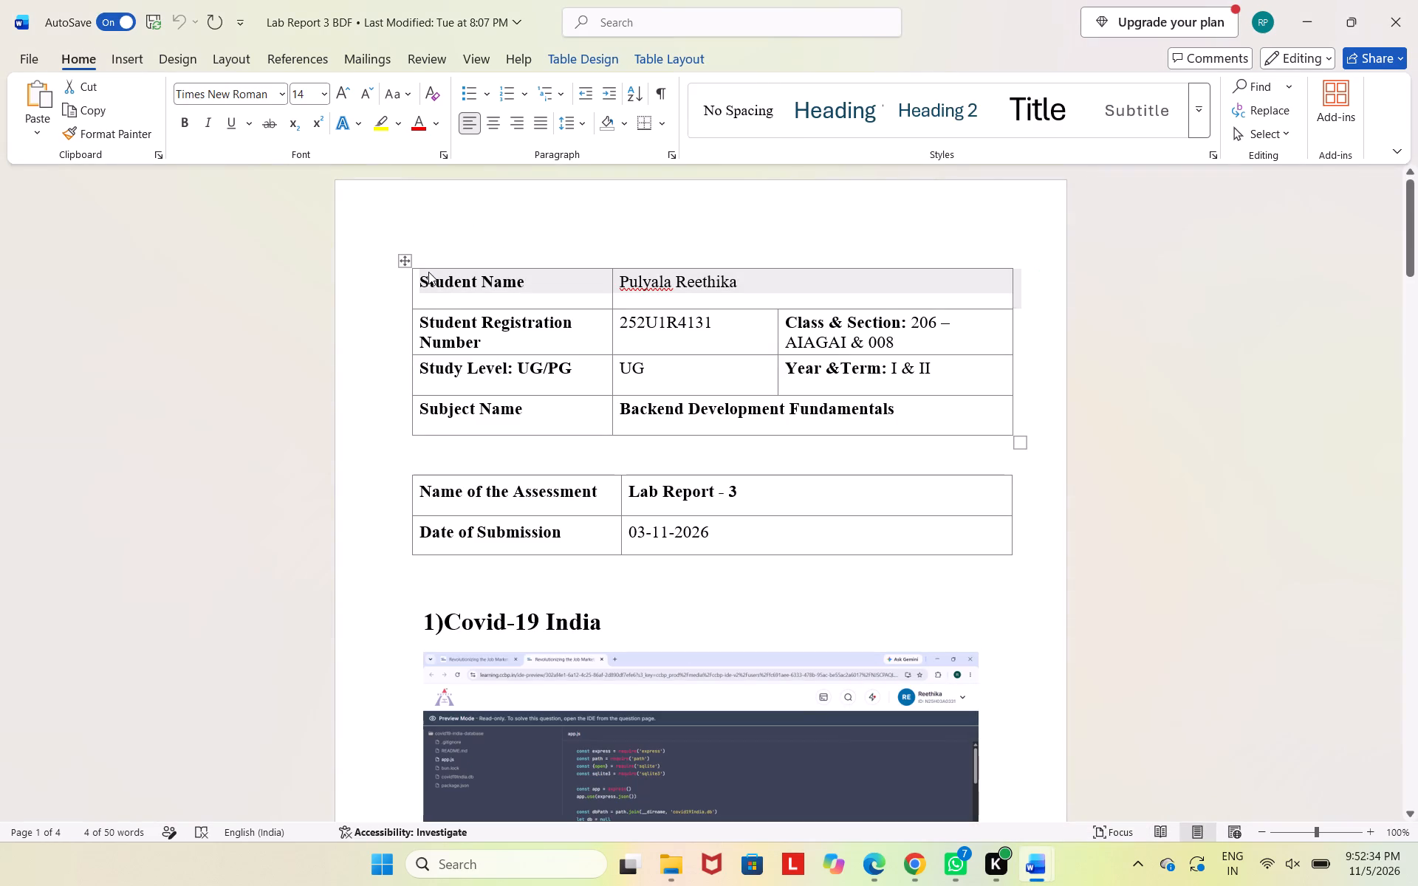
{"action": "left_click", "coordinate": [399, 264]}
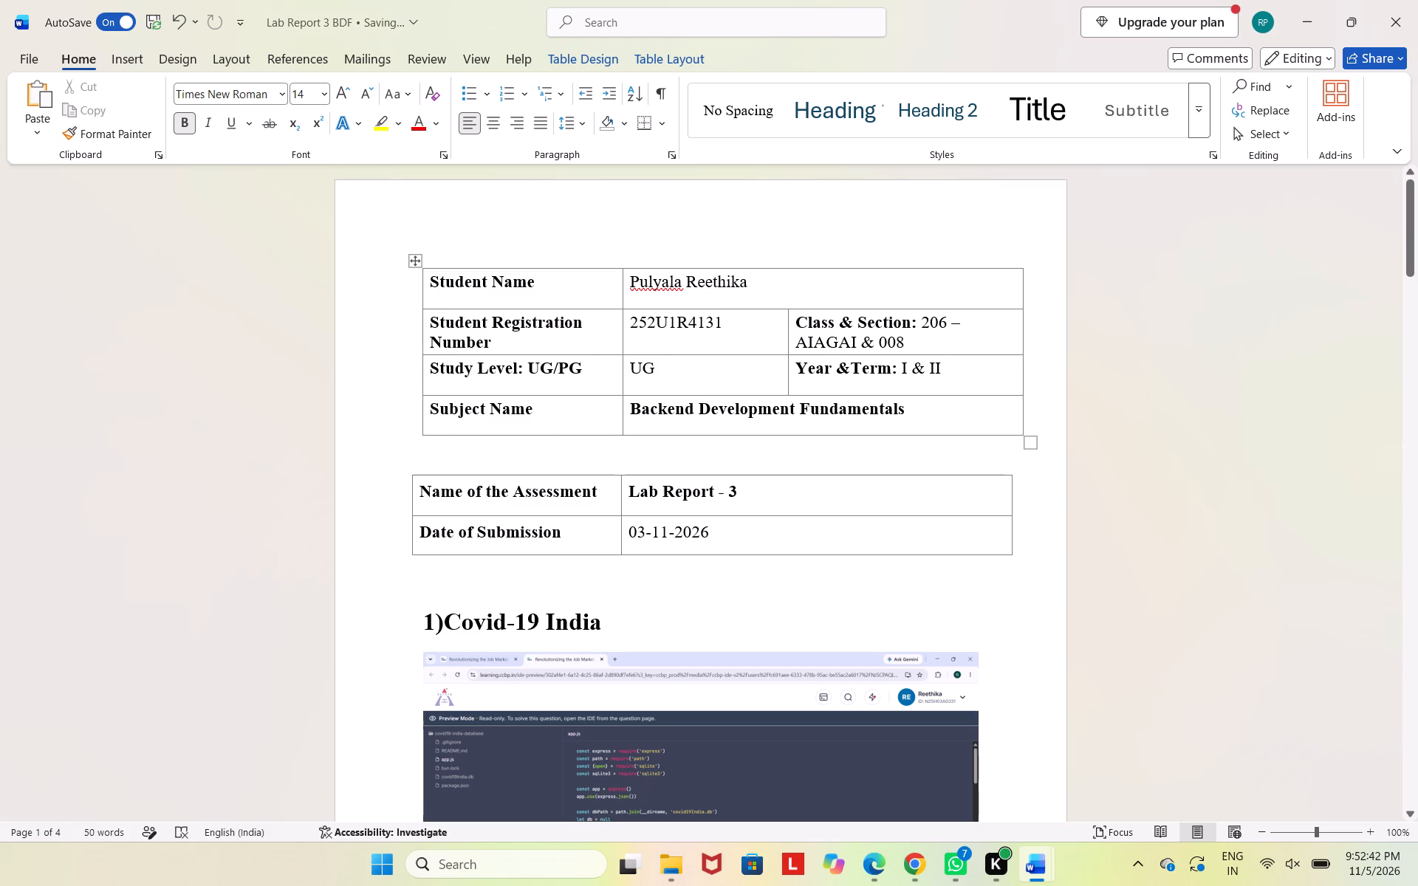
{"action": "left_click", "coordinate": [423, 366]}
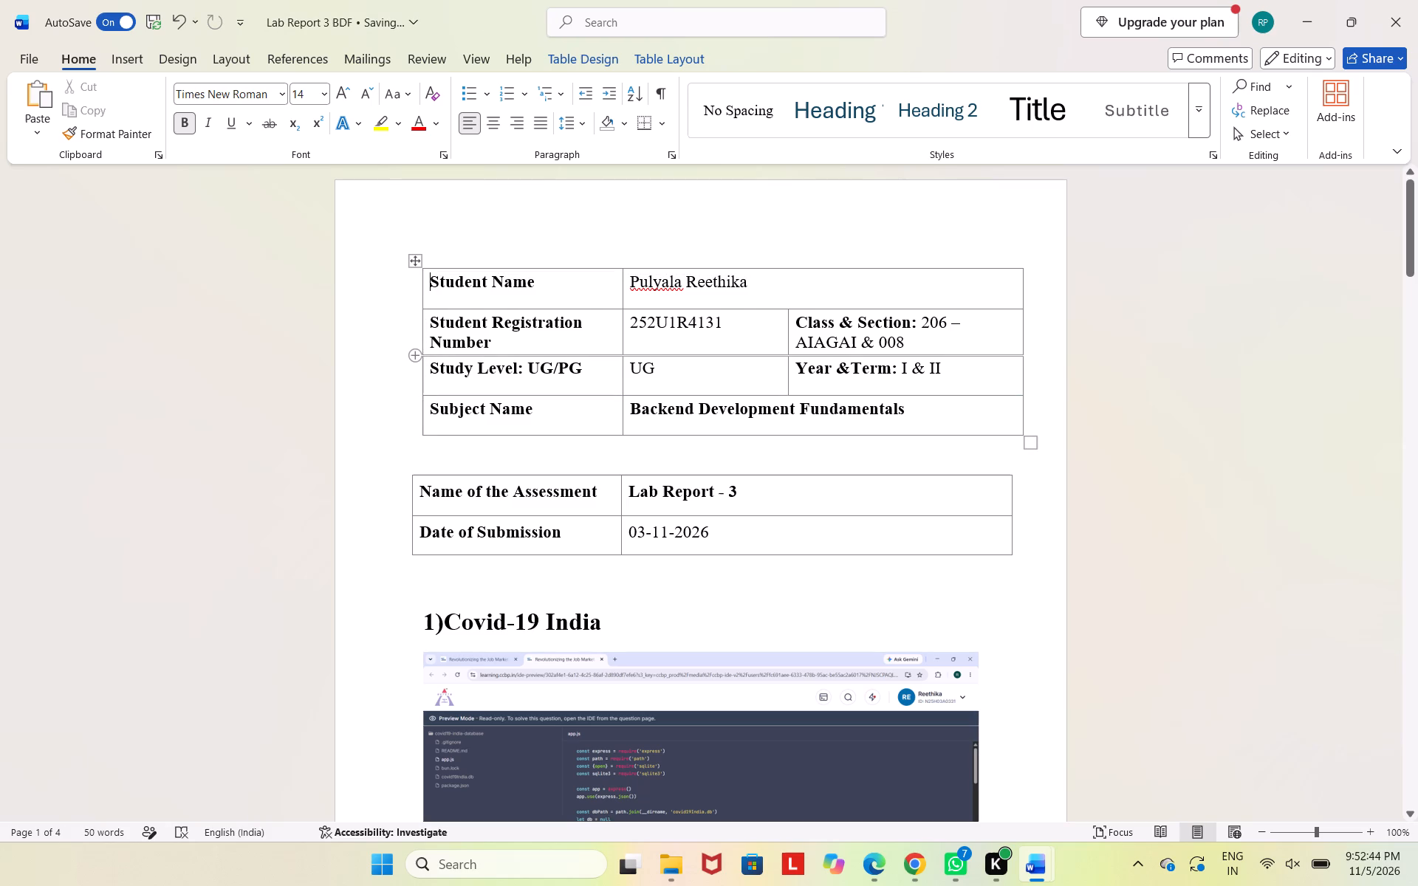
{"action": "key", "text": "ctrl+z"}
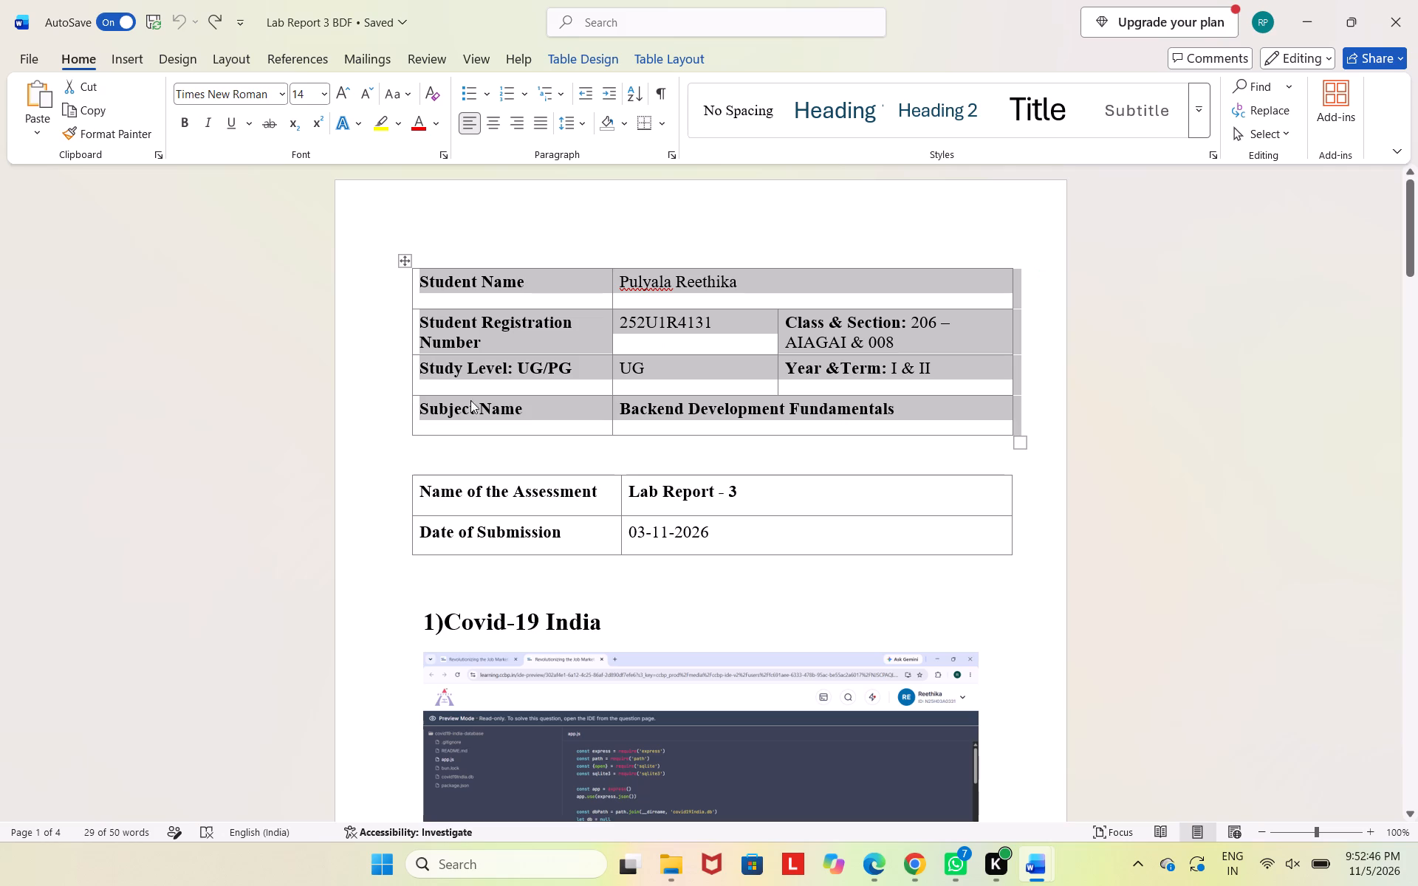
{"action": "left_click", "coordinate": [1069, 511]}
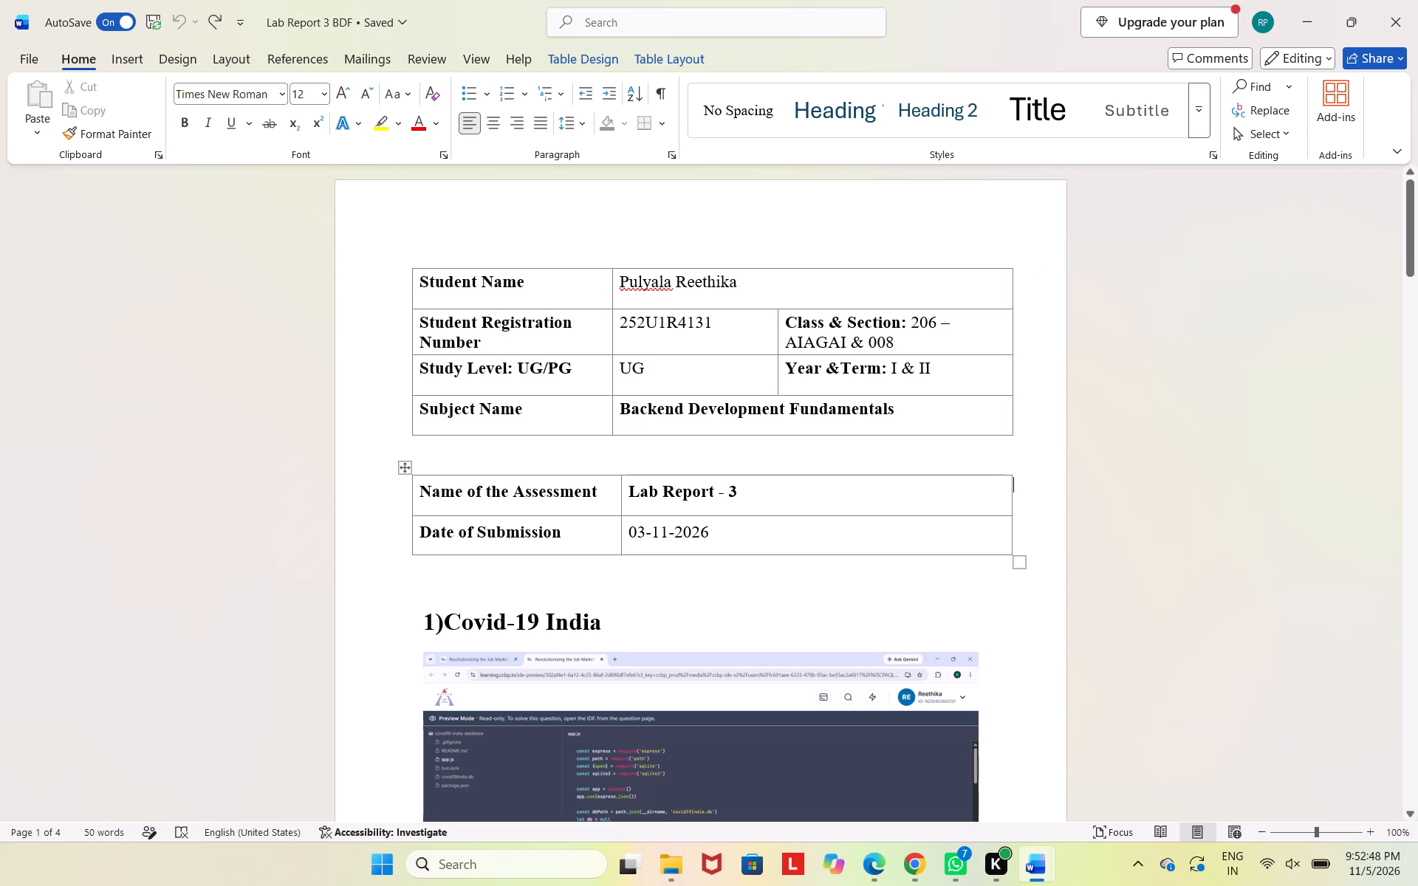
{"action": "left_click_drag", "start_coordinate": [1018, 554], "coordinate": [402, 260]}
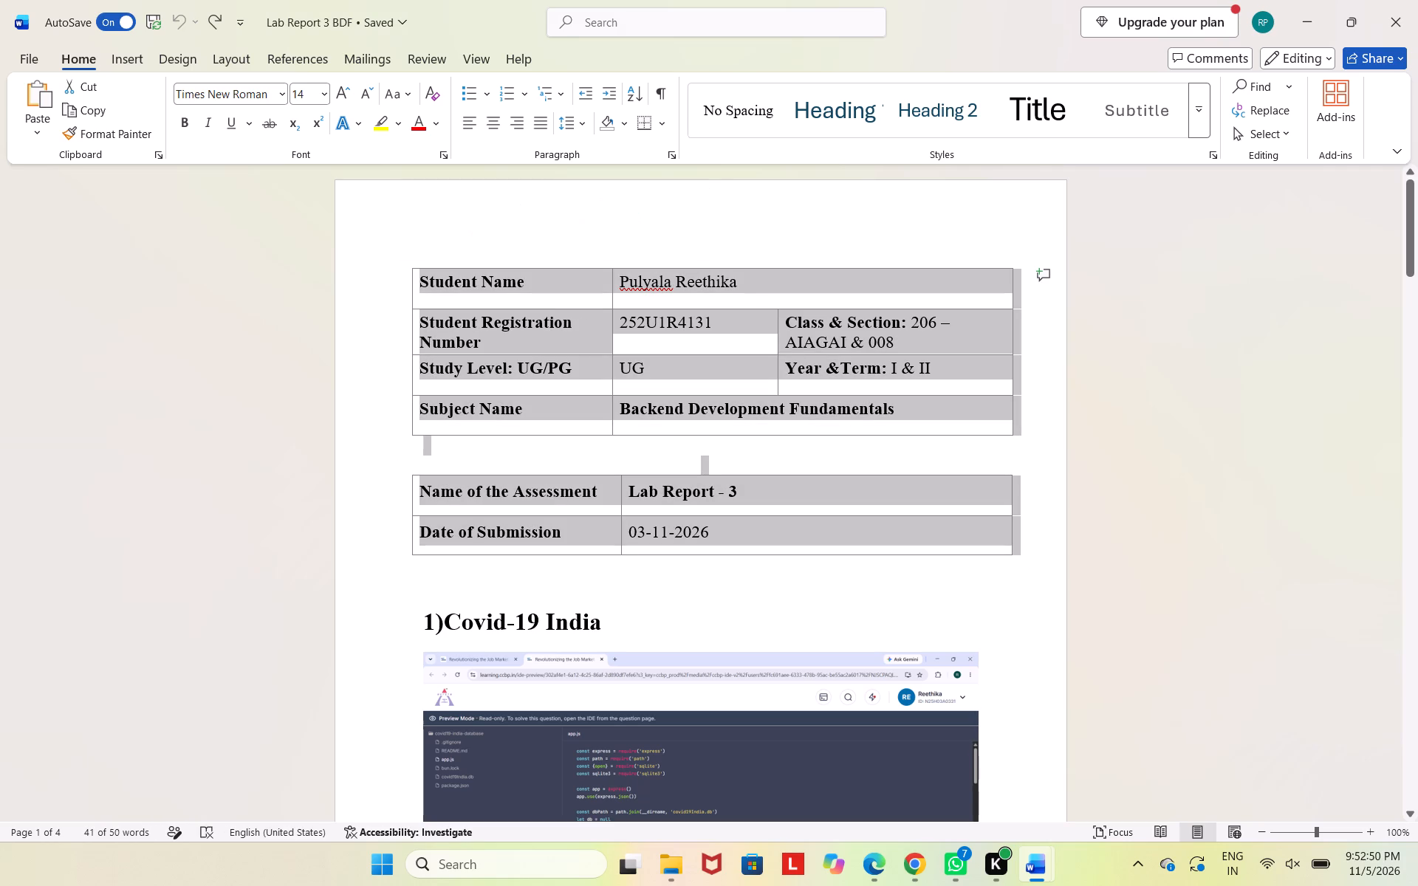
{"action": "key", "text": "ctrl+c"}
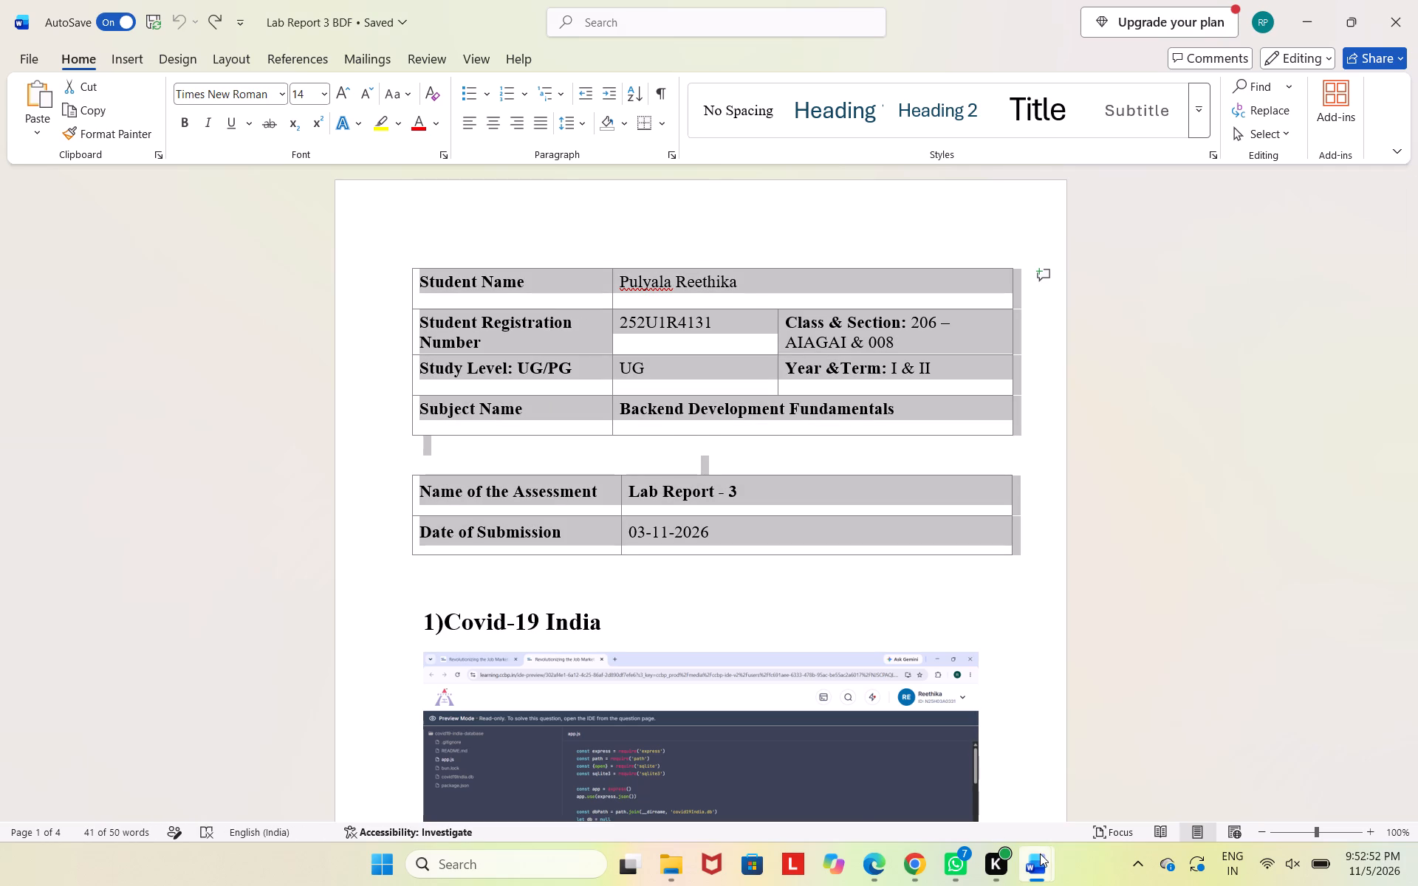
Return to the scanned document, add four blank lines on the empty first page and paste the copied tables below them.
{"action": "left_click", "coordinate": [939, 776]}
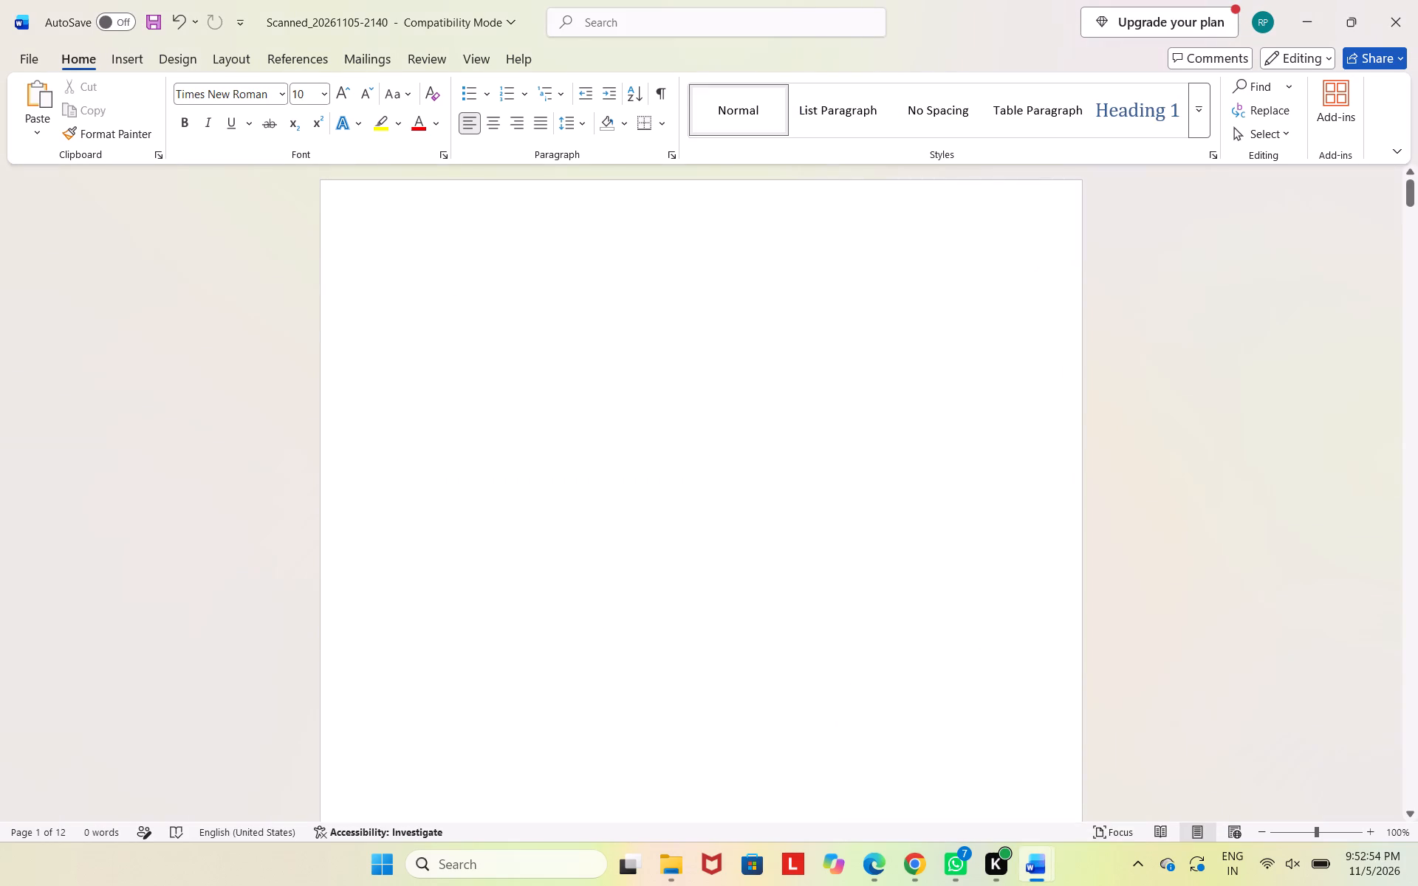
{"action": "key", "text": "Return"}
{"action": "key", "text": "Return"}
{"action": "key", "text": "Return"}
{"action": "key", "text": "Return"}
{"action": "key", "text": "space"}
{"action": "key", "text": "space"}
{"action": "key", "text": "space"}
{"action": "key", "text": "space"}
{"action": "key", "text": "space"}
{"action": "key", "text": "space"}
{"action": "key", "text": "space"}
{"action": "key", "text": "space"}
{"action": "key", "text": "space"}
{"action": "key", "text": "space"}
{"action": "key", "text": "space"}
{"action": "key", "text": "space"}
{"action": "key", "text": "space"}
{"action": "key", "text": "space"}
{"action": "key", "text": "space"}
{"action": "key", "text": "space"}
{"action": "key", "text": "space"}
{"action": "key", "text": "space"}
{"action": "key", "text": "space"}
{"action": "key", "text": "space"}
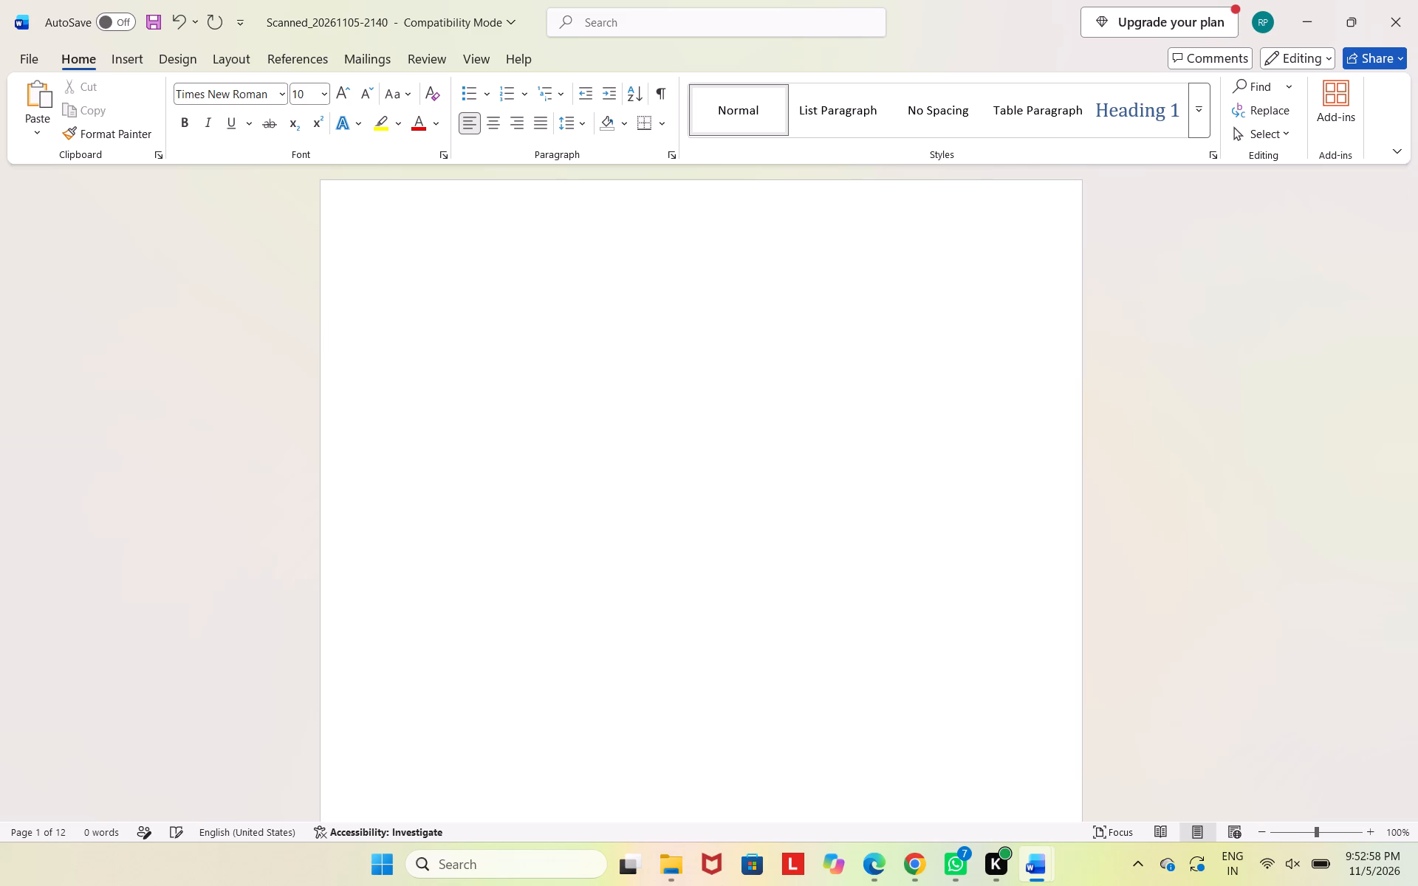
{"action": "key", "text": "BackSpace"}
{"action": "key", "text": "BackSpace"}
{"action": "key", "text": "BackSpace"}
{"action": "key", "text": "ctrl+v"}
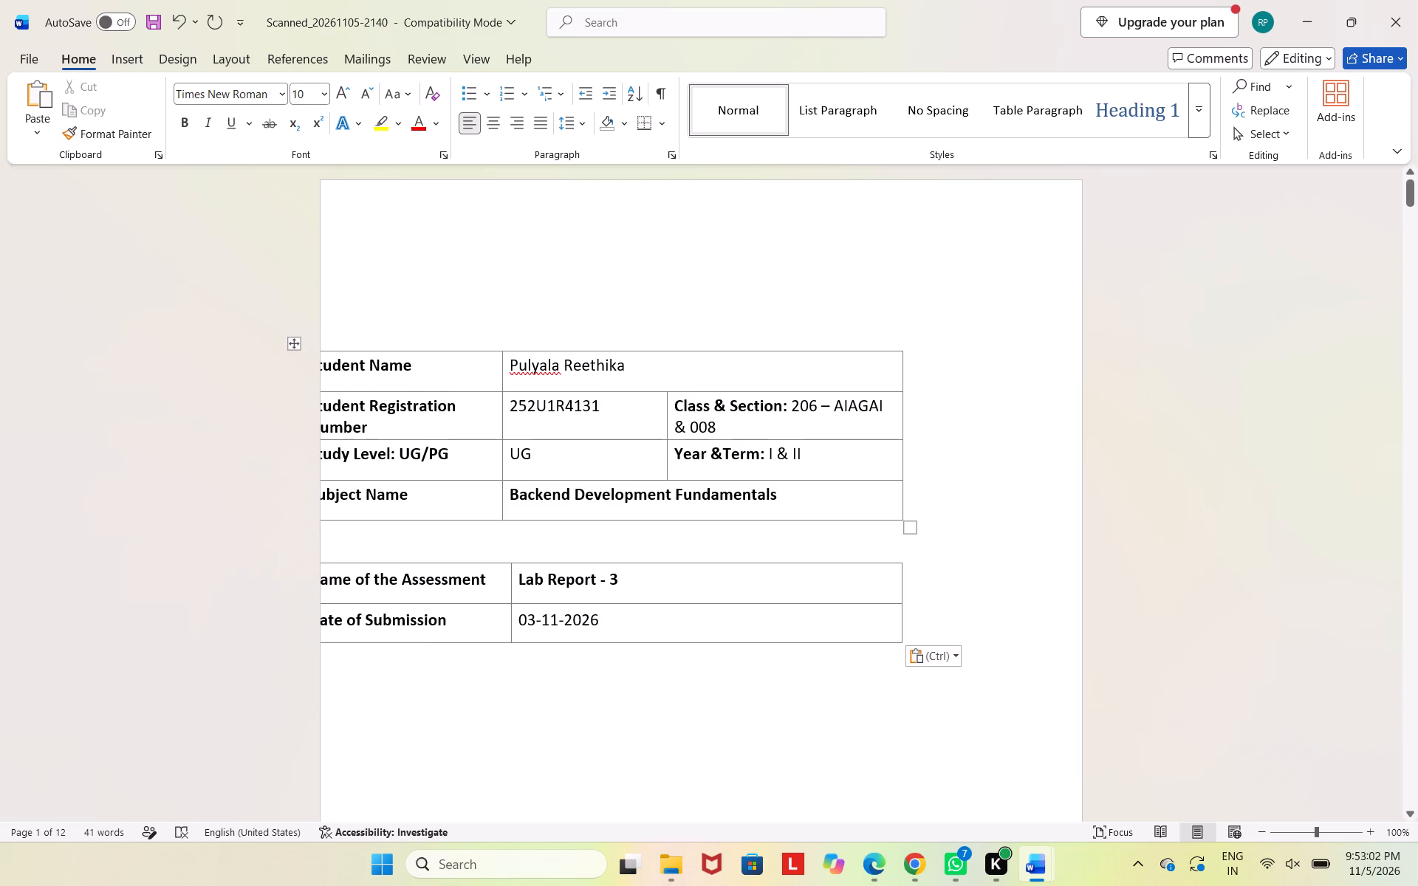
Widen the pasted student details and assessment tables to the right, roughly matching their right borders short of the page edge.
{"action": "scroll", "coordinate": [911, 524], "scroll_direction": "down", "scroll_amount": 1}
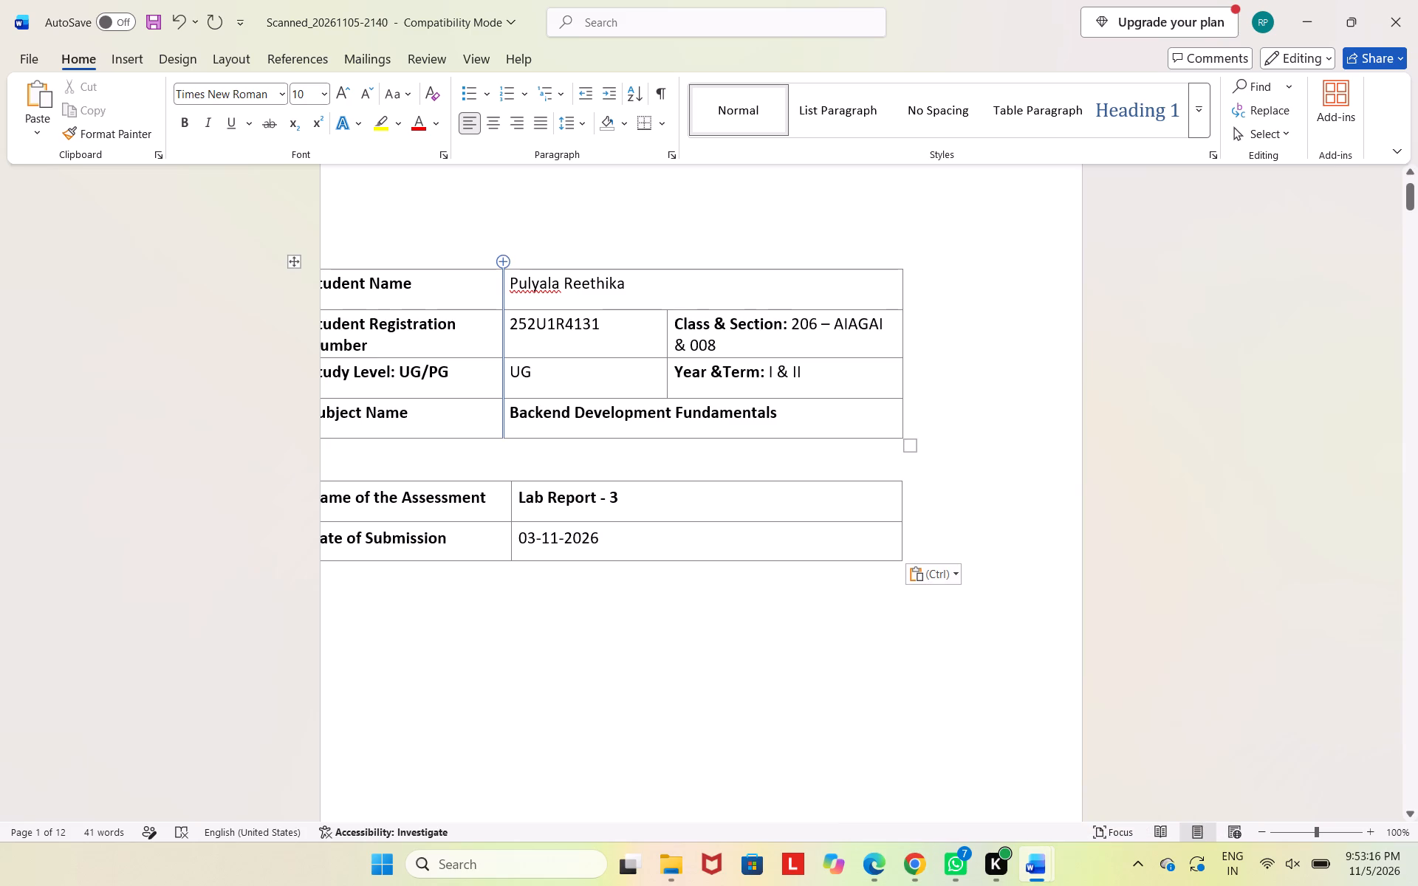
{"action": "left_click_drag", "start_coordinate": [911, 449], "coordinate": [1029, 461]}
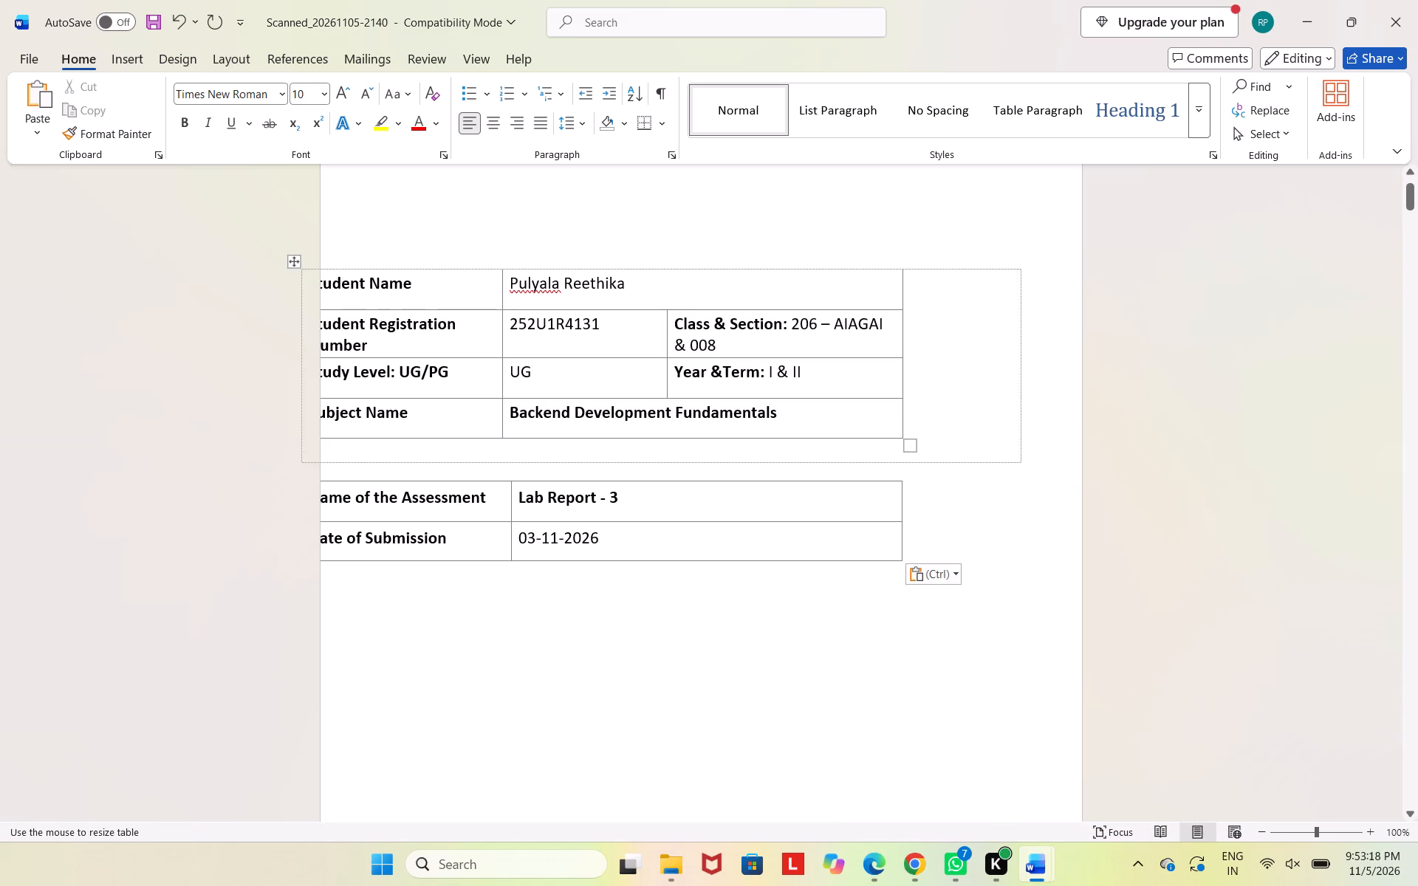
{"action": "left_click_drag", "start_coordinate": [1029, 461], "coordinate": [1035, 461]}
{"action": "left_click", "coordinate": [878, 565]}
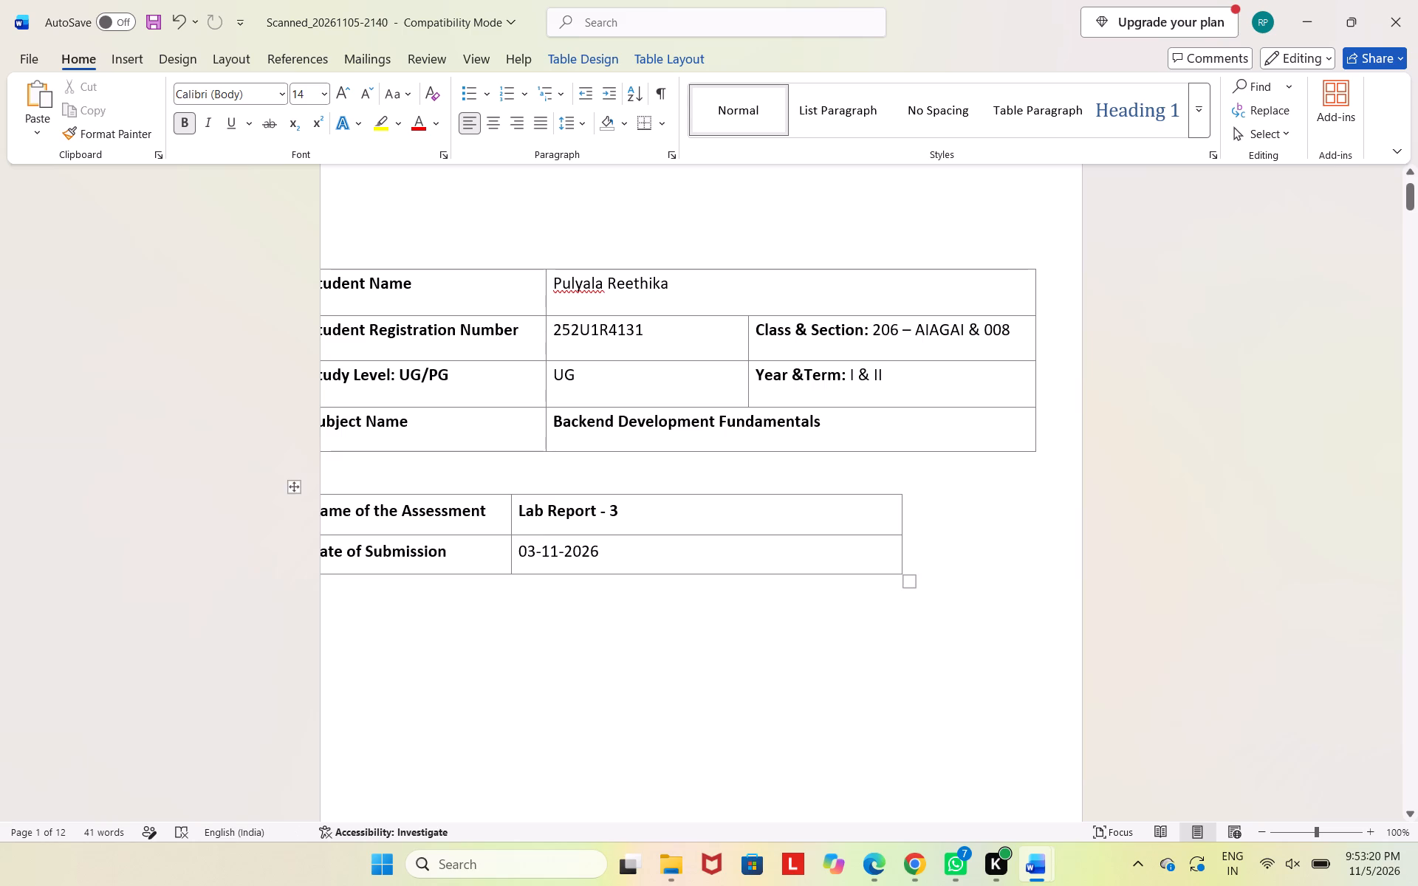
{"action": "left_click_drag", "start_coordinate": [911, 581], "coordinate": [1074, 577]}
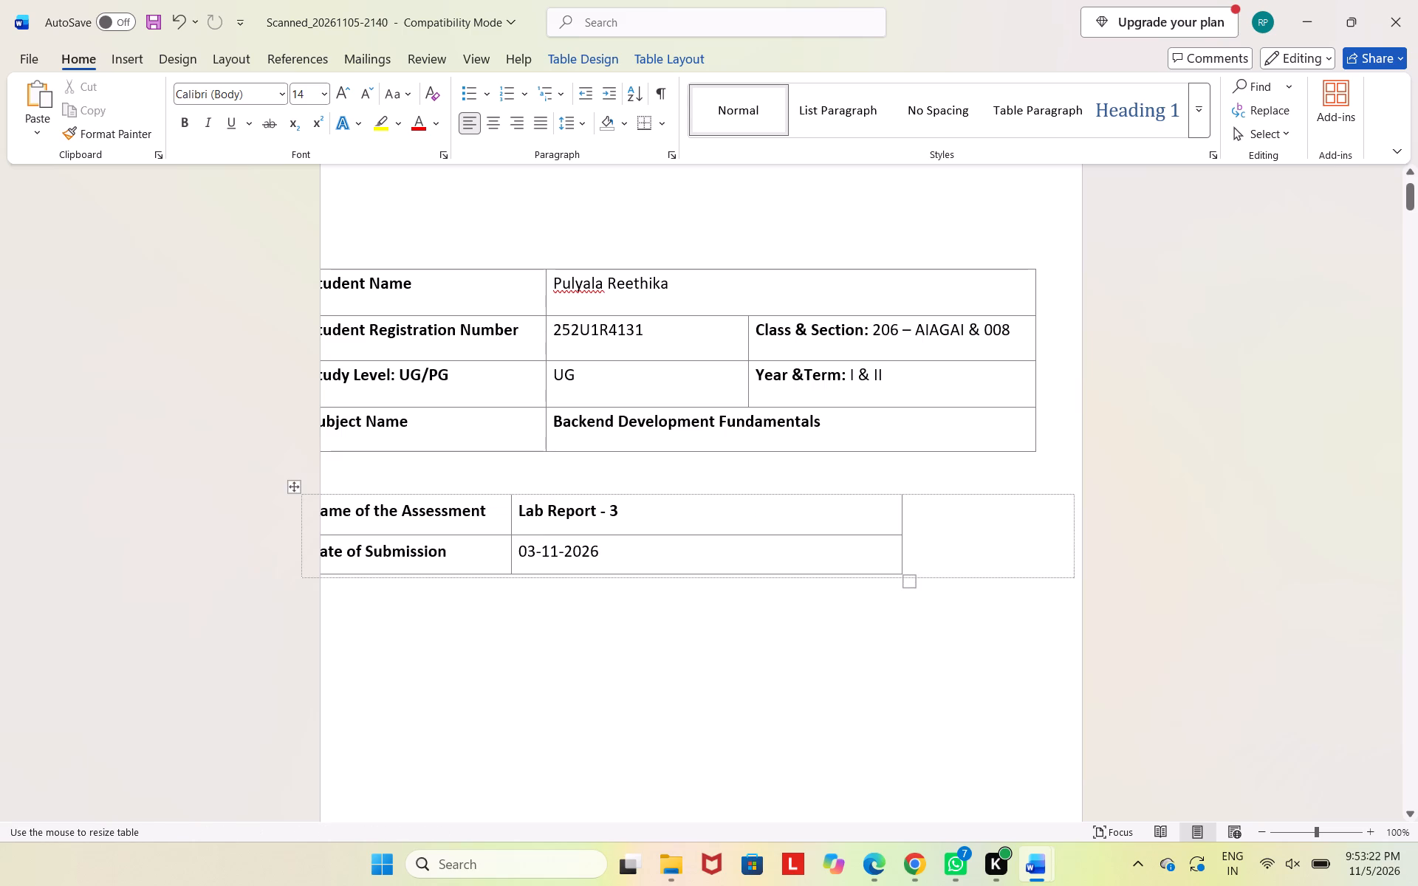
{"action": "left_click_drag", "start_coordinate": [1074, 577], "coordinate": [1038, 579]}
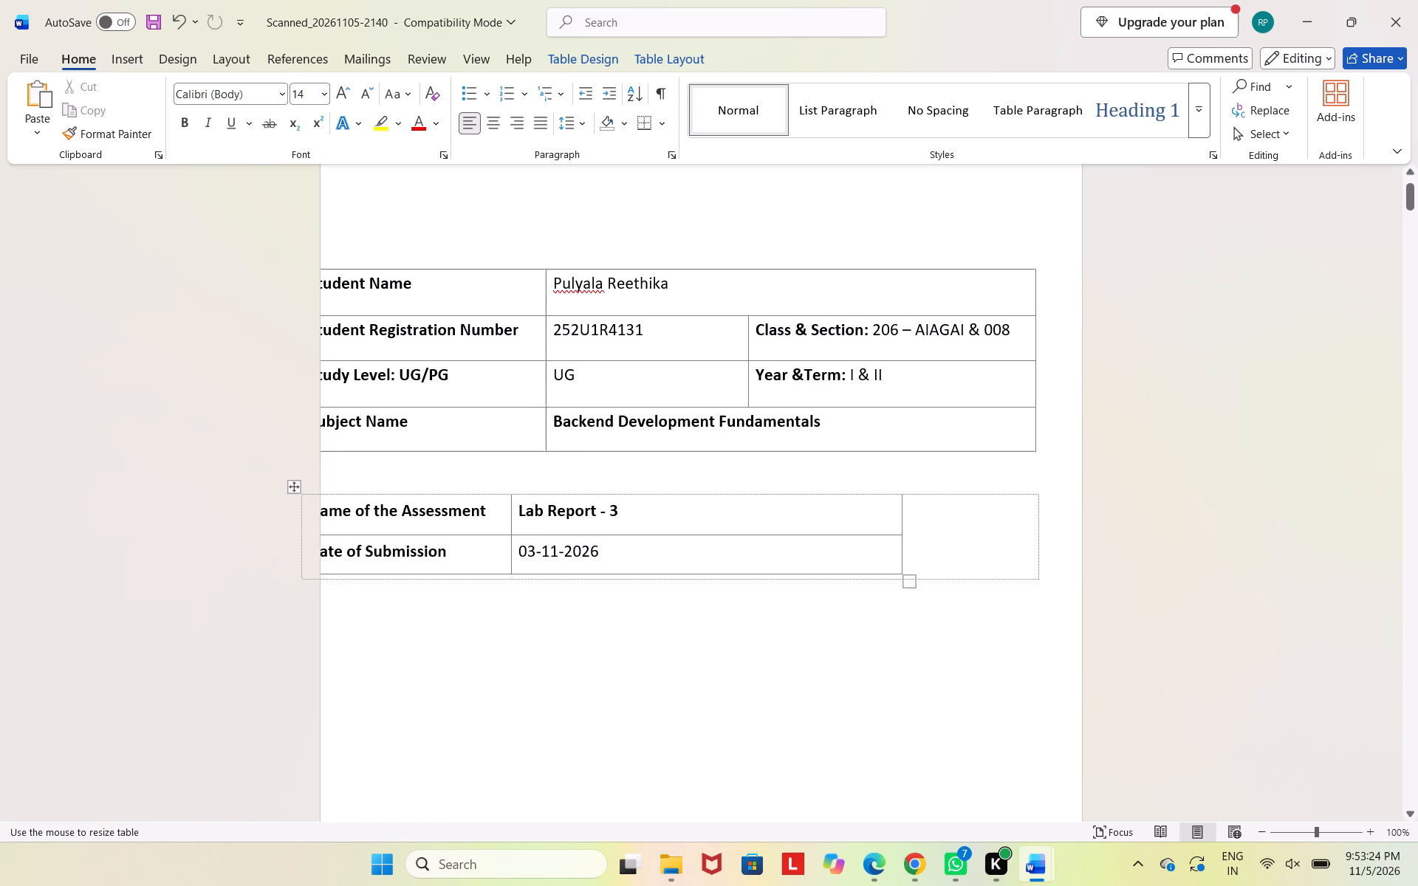
{"action": "left_click_drag", "start_coordinate": [1038, 579], "coordinate": [1038, 575]}
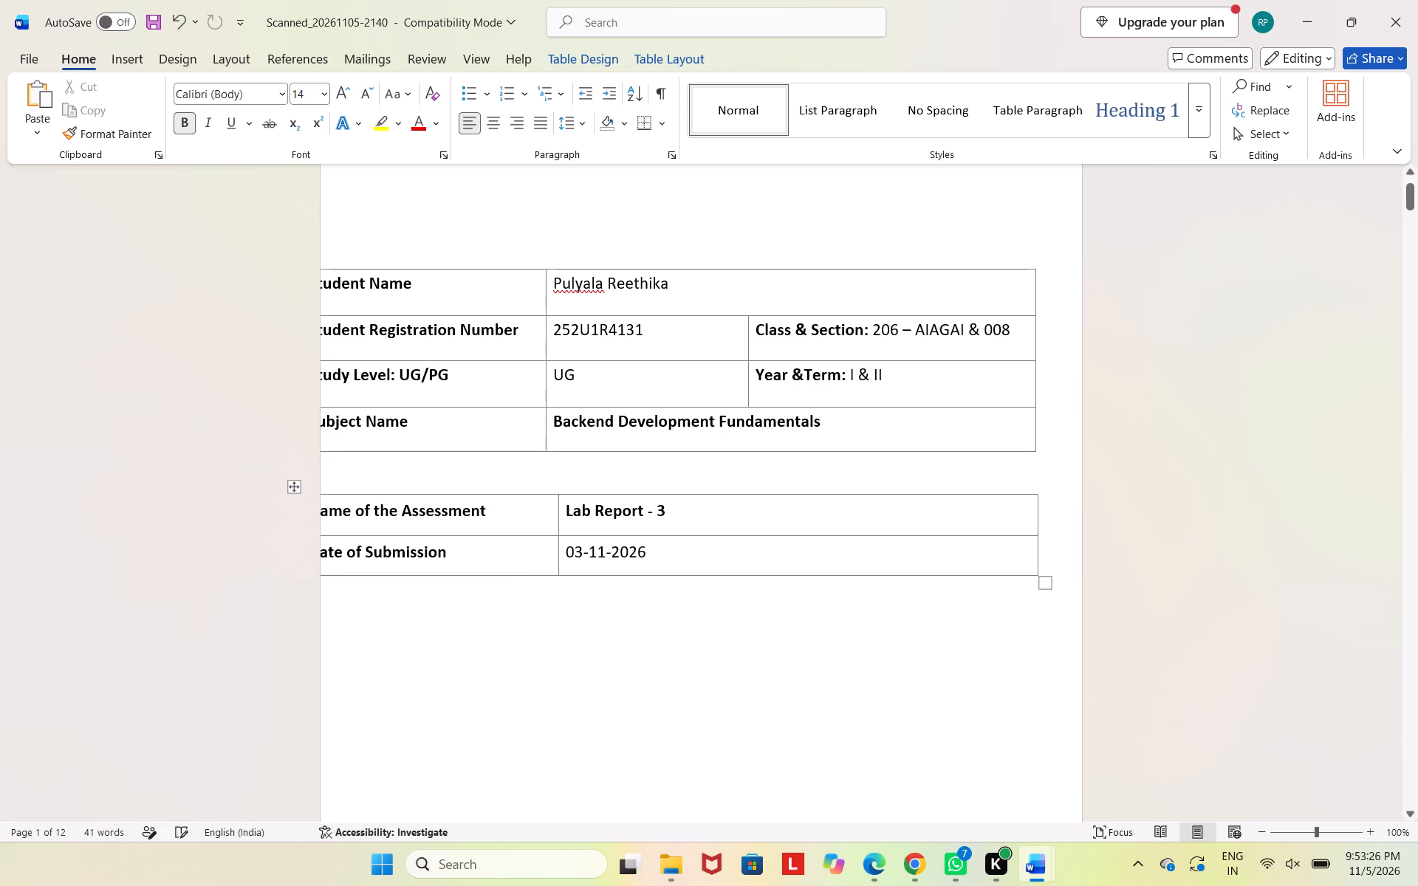
Centre the label text in the first column of the student details table and of the assessment table.
{"action": "left_click_drag", "start_coordinate": [420, 442], "coordinate": [339, 276]}
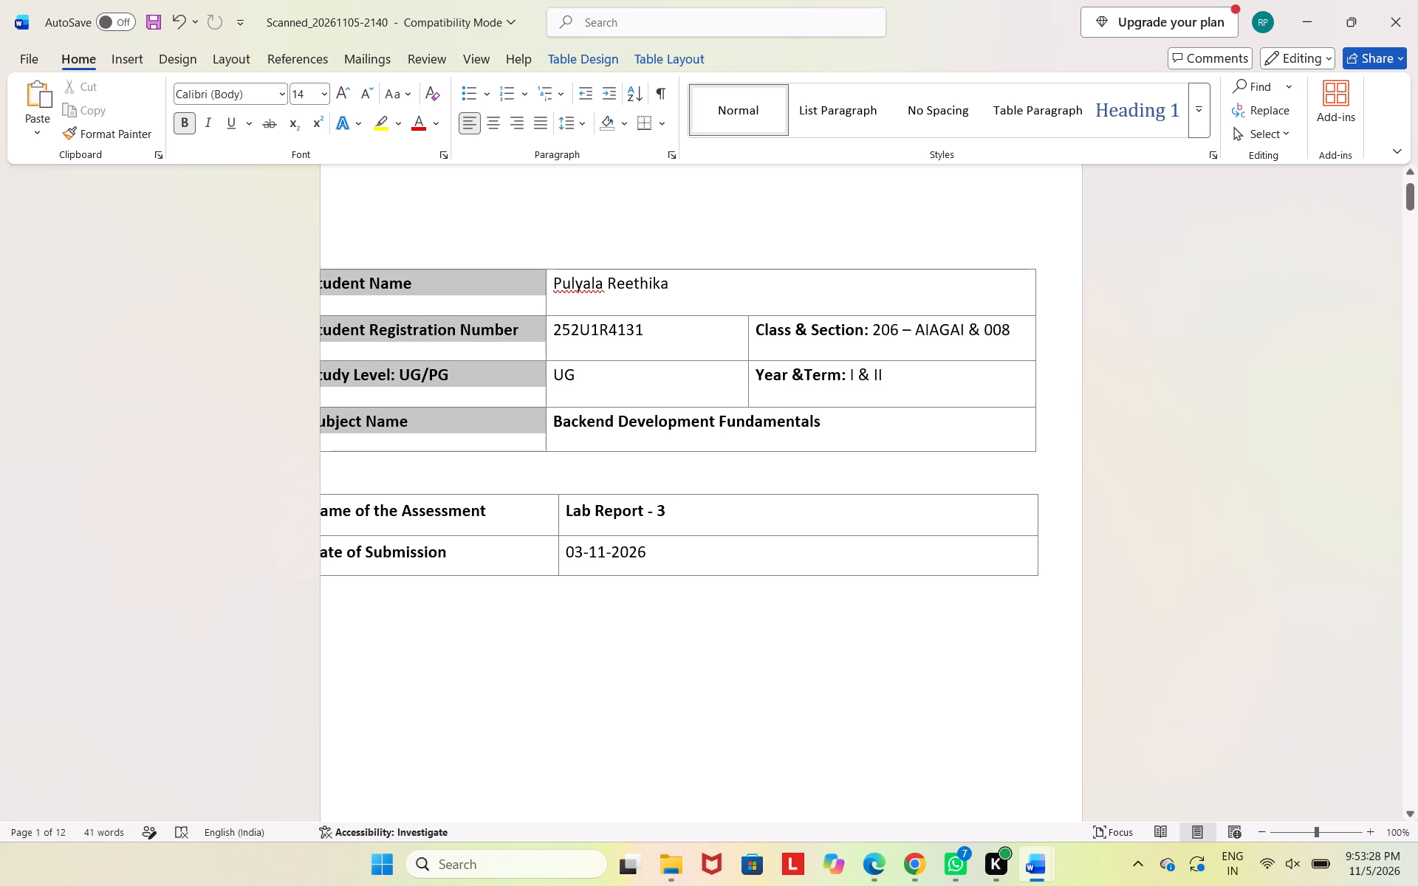
{"action": "left_click_drag", "start_coordinate": [339, 276], "coordinate": [338, 274]}
{"action": "left_click", "coordinate": [498, 121]}
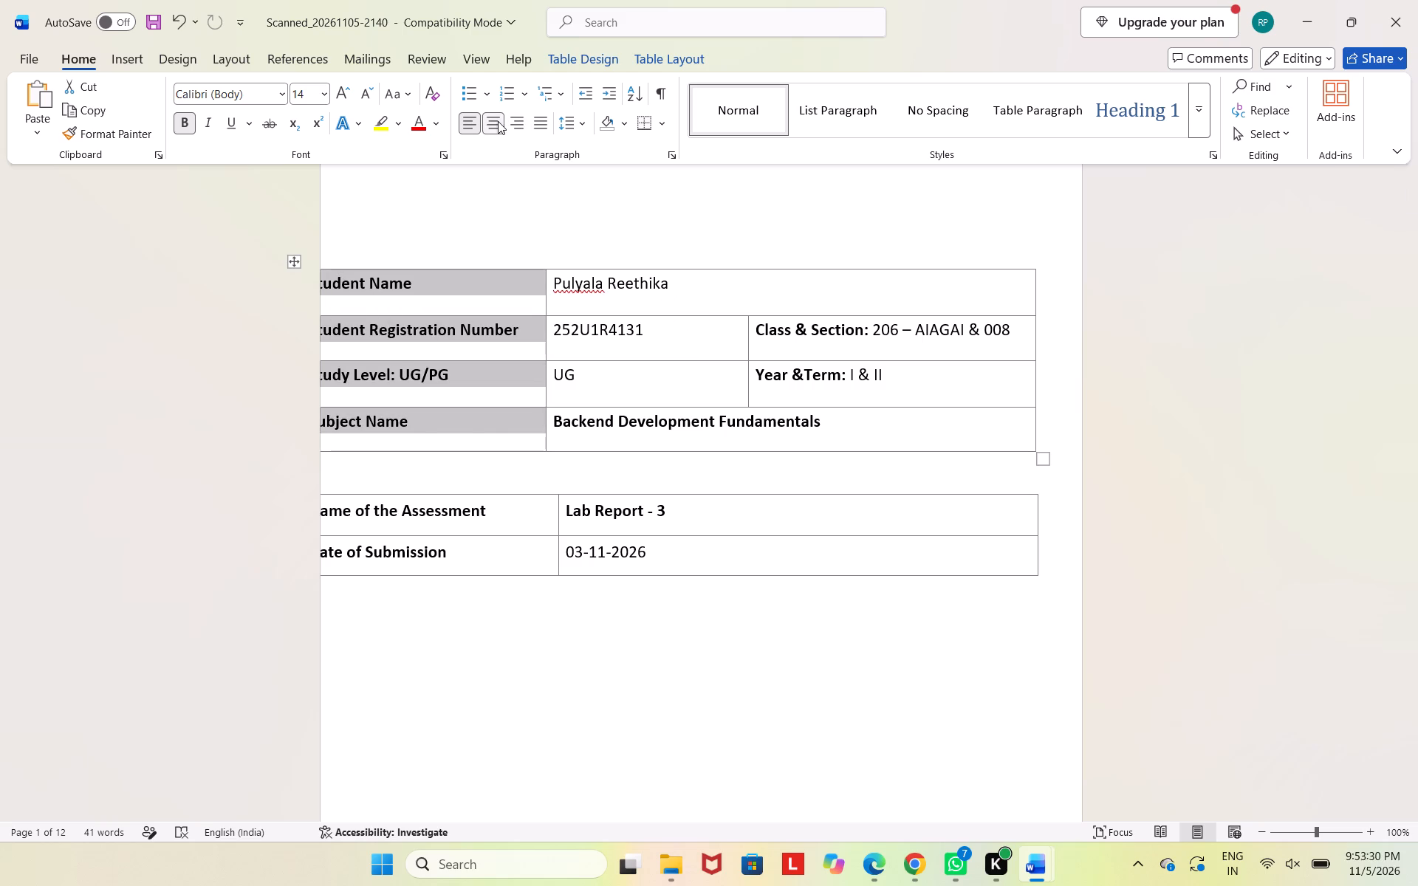
{"action": "left_click", "coordinate": [478, 543]}
{"action": "left_click_drag", "start_coordinate": [469, 555], "coordinate": [459, 554]}
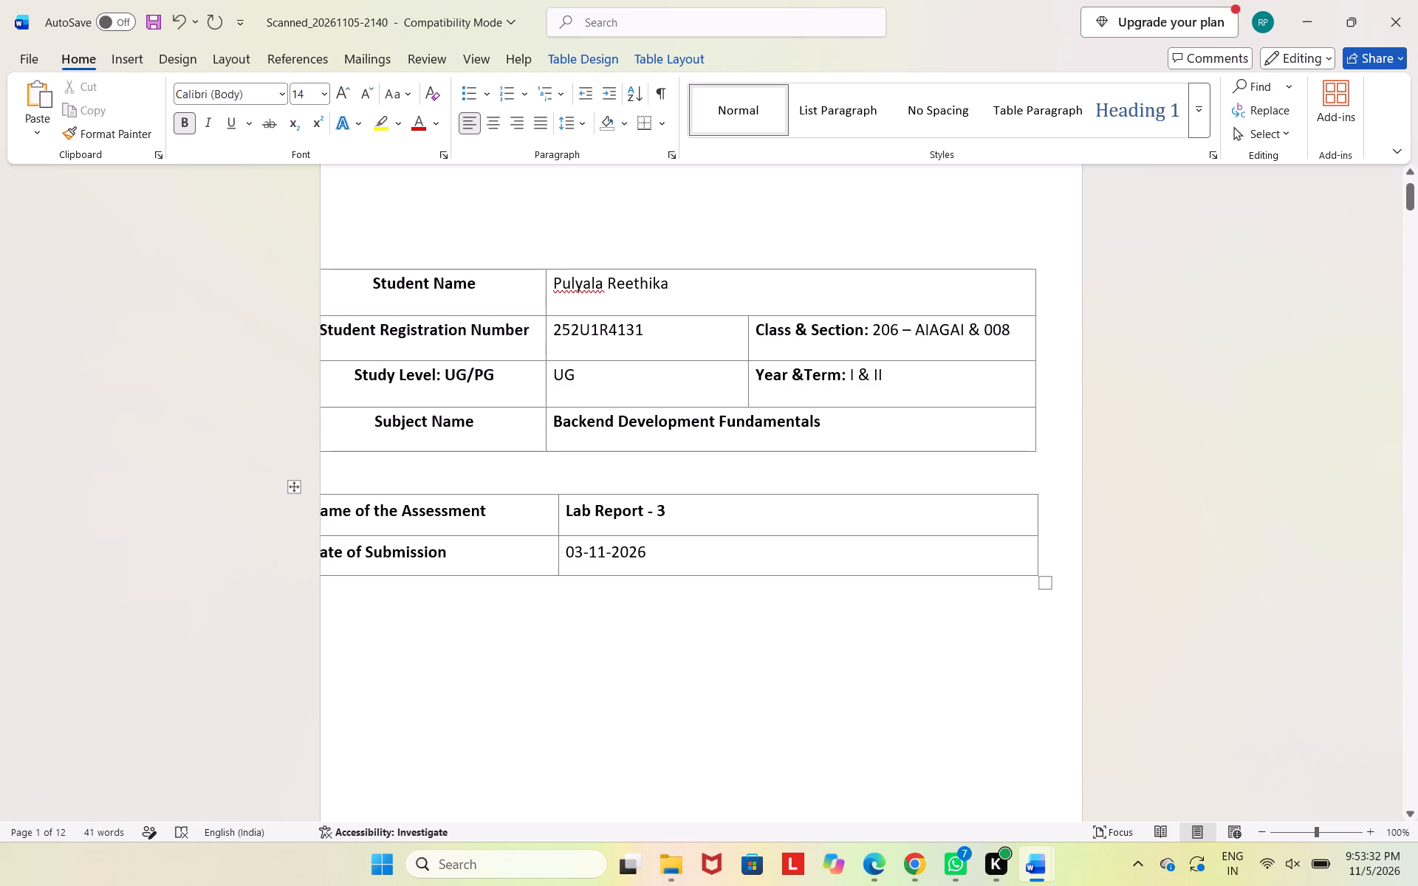
{"action": "left_click_drag", "start_coordinate": [459, 554], "coordinate": [305, 487]}
{"action": "left_click", "coordinate": [438, 523]}
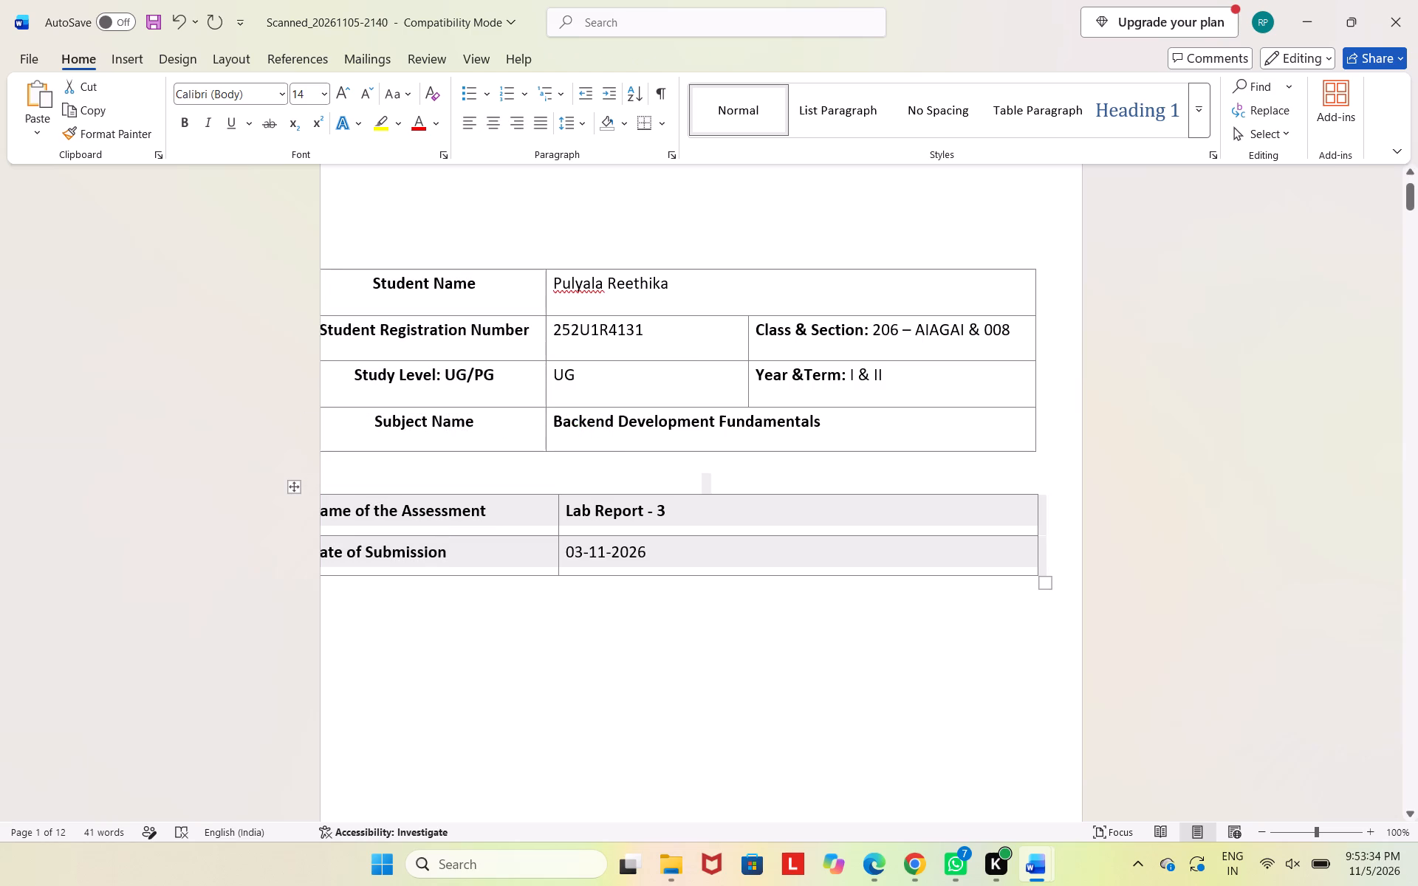
{"action": "left_click_drag", "start_coordinate": [485, 569], "coordinate": [348, 494]}
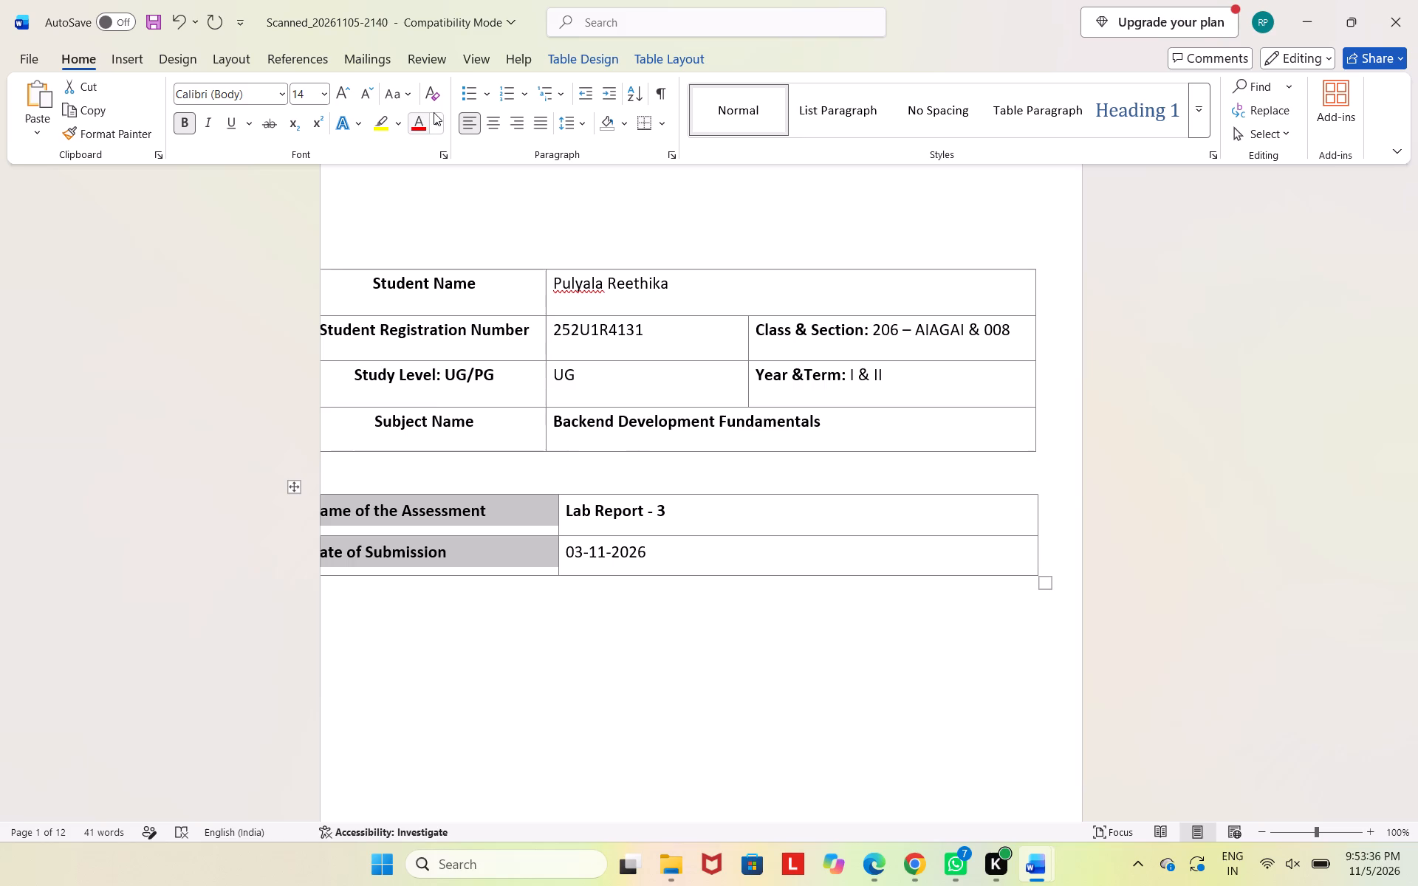
{"action": "left_click", "coordinate": [490, 124]}
{"action": "left_click", "coordinate": [527, 554]}
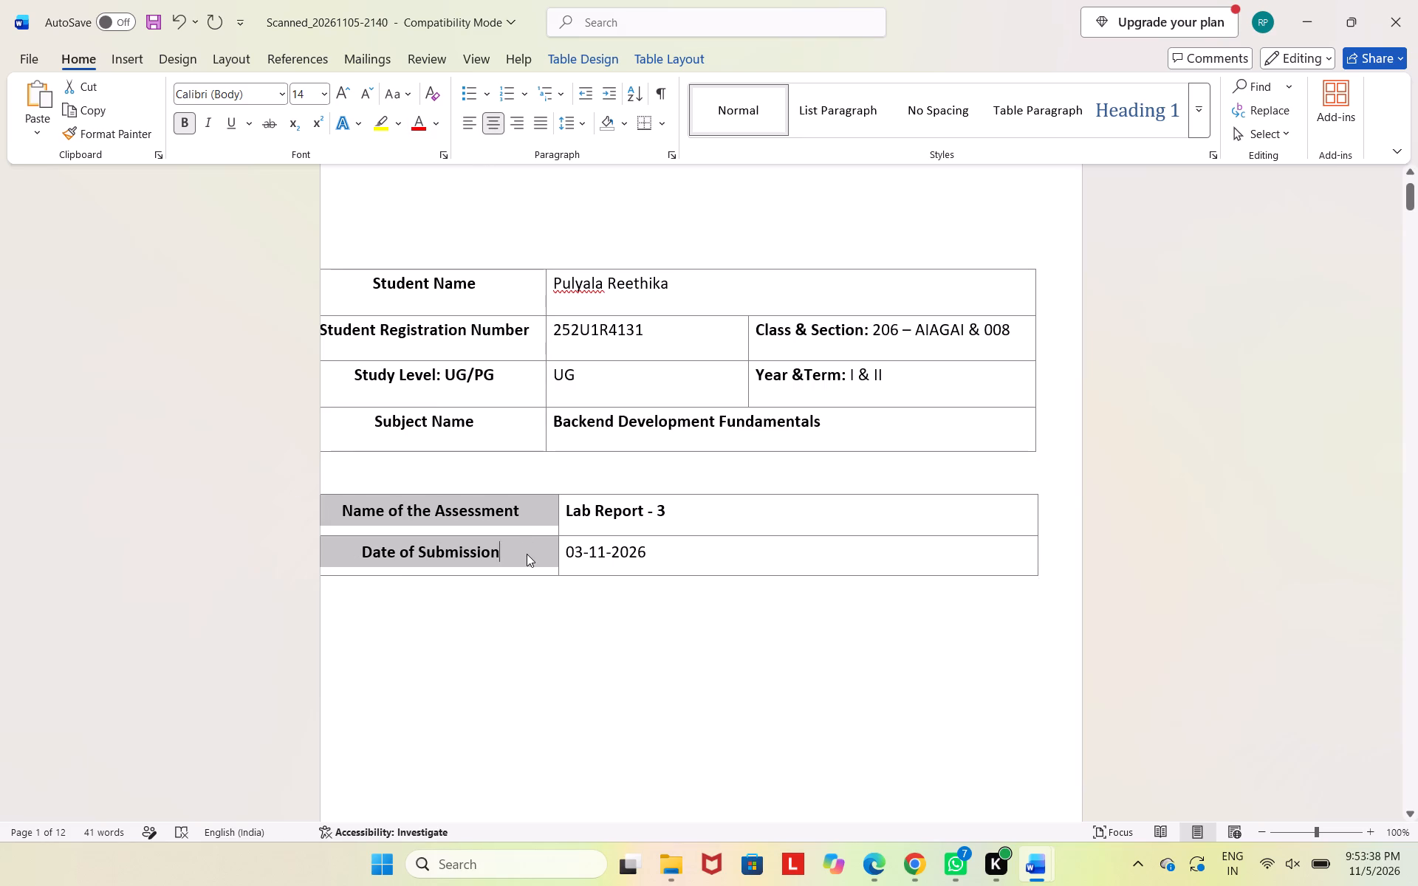
Extend the last columns of both tables slightly further right so that their right borders line up.
{"action": "left_click", "coordinate": [1035, 436]}
{"action": "left_click_drag", "start_coordinate": [1035, 436], "coordinate": [1051, 433]}
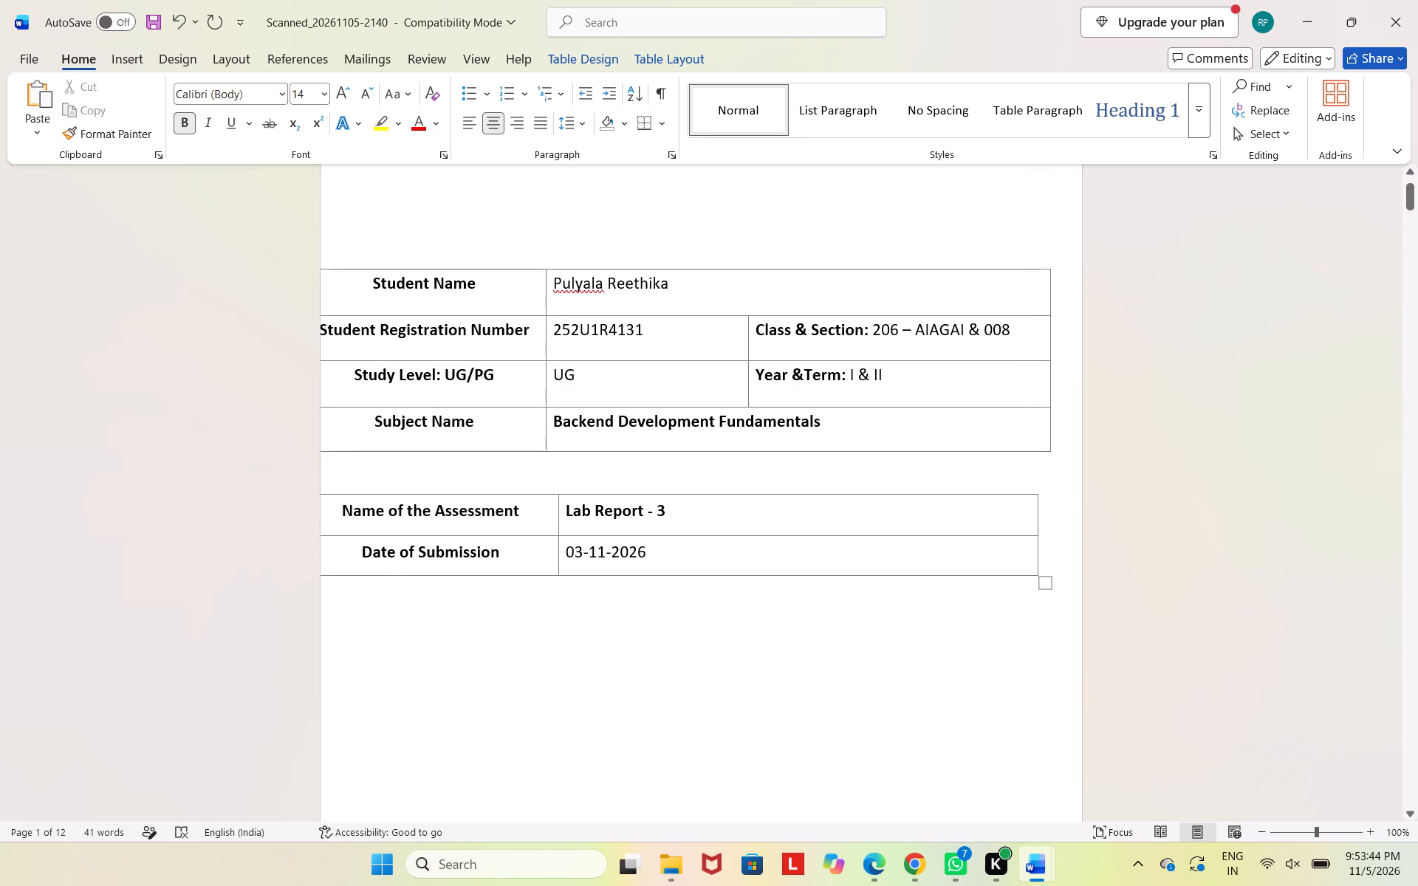
{"action": "left_click_drag", "start_coordinate": [1038, 521], "coordinate": [1051, 526]}
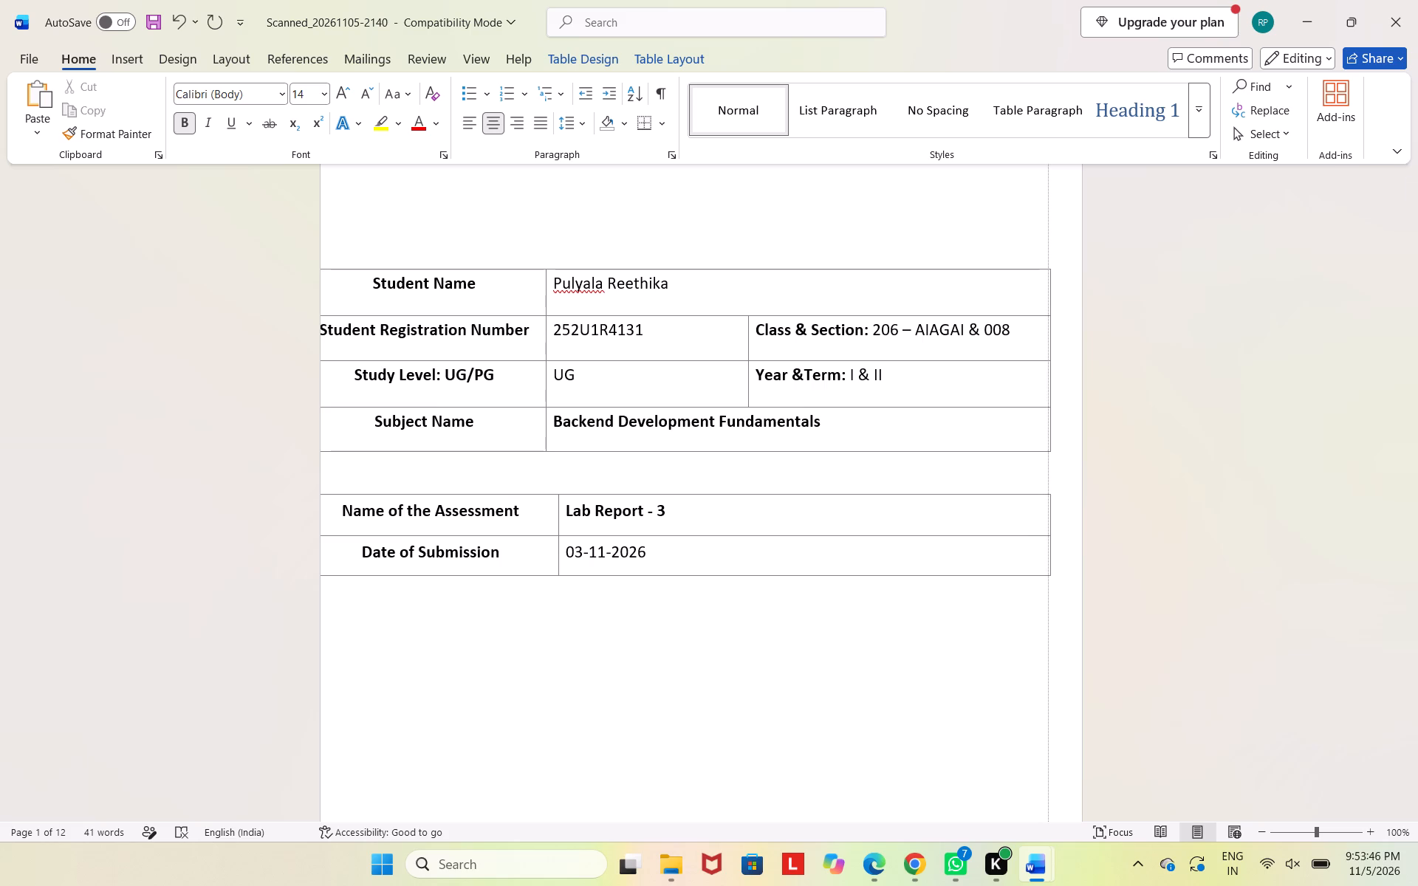
{"action": "left_click_drag", "start_coordinate": [1051, 526], "coordinate": [1049, 528]}
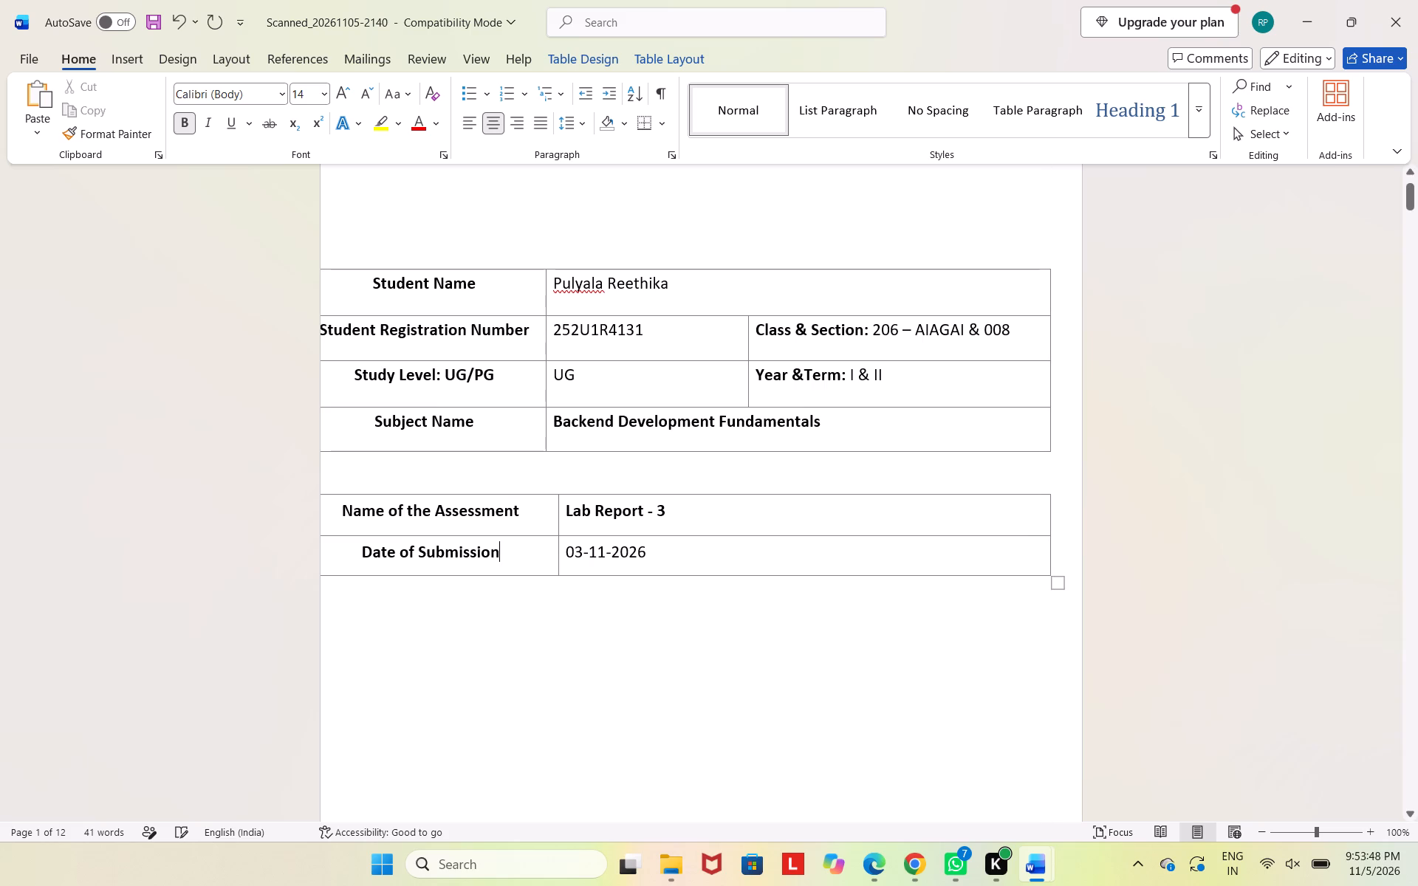
Insert a space before the Student Registration Number label in the student details table.
{"action": "left_click", "coordinate": [556, 566]}
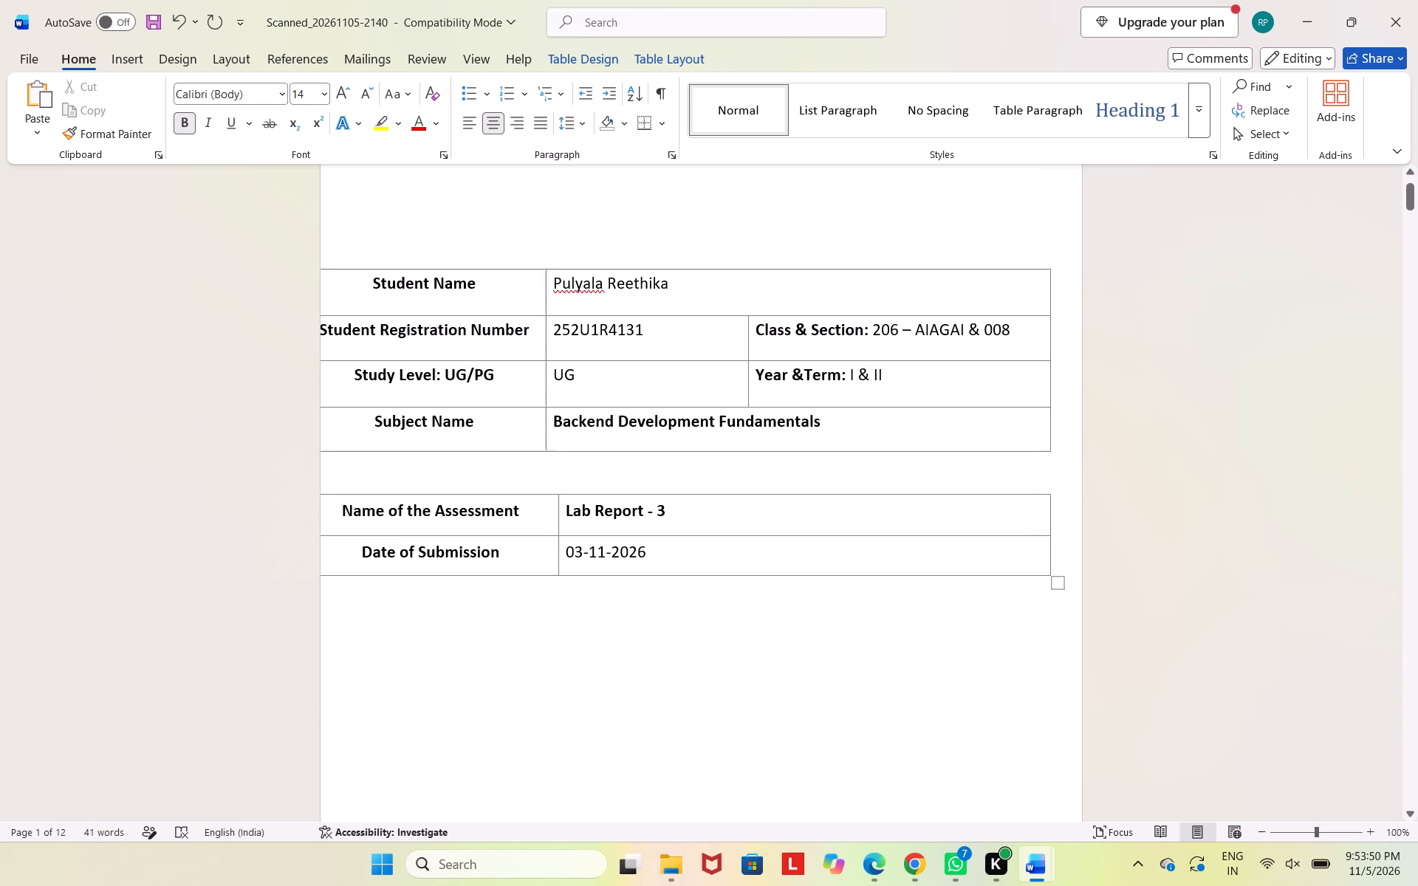
{"action": "left_click", "coordinate": [323, 330]}
{"action": "key", "text": "Left"}
{"action": "key", "text": "Right"}
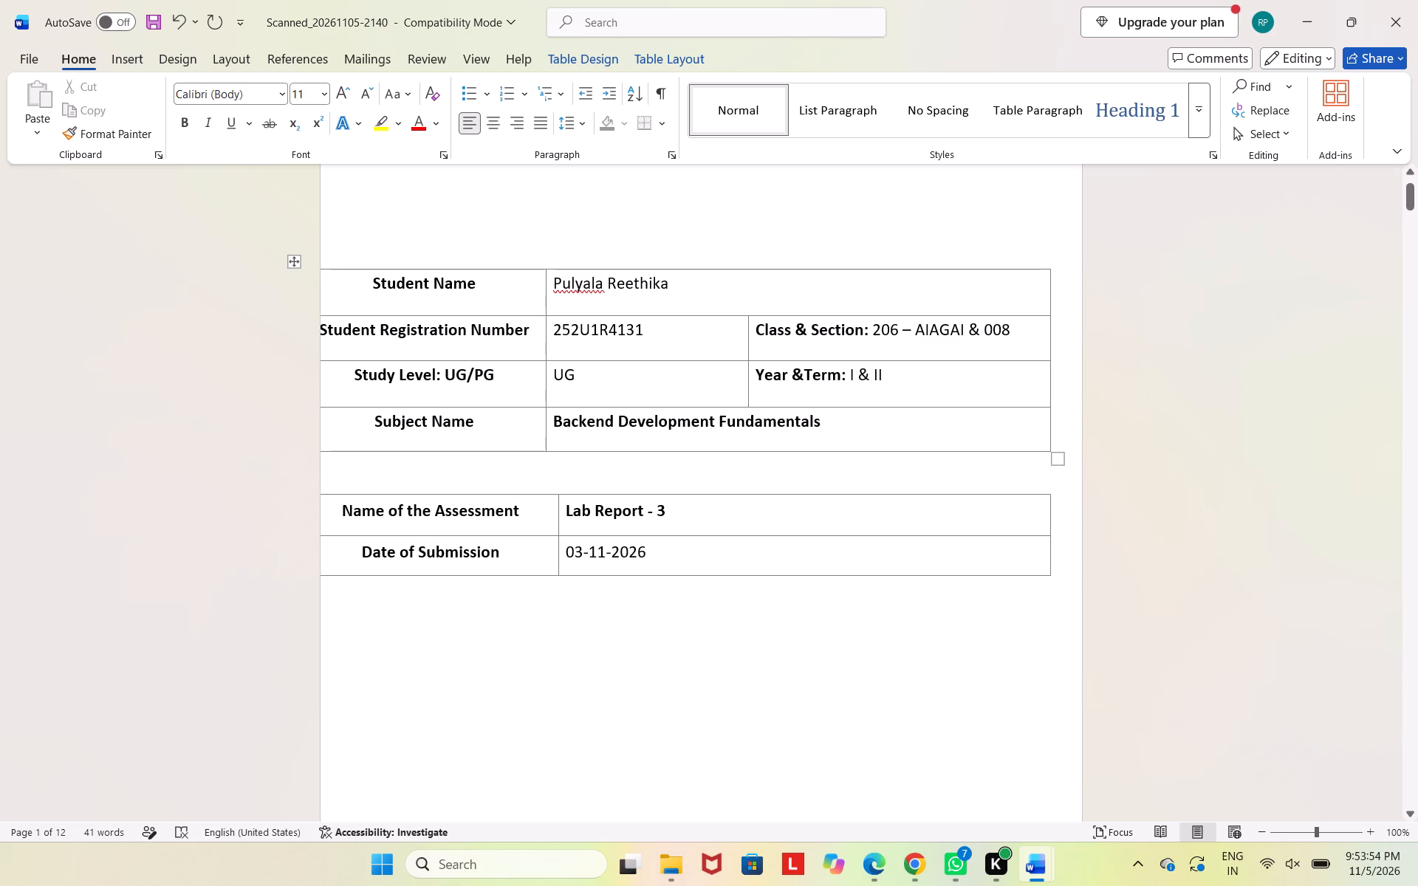
{"action": "left_click", "coordinate": [344, 333]}
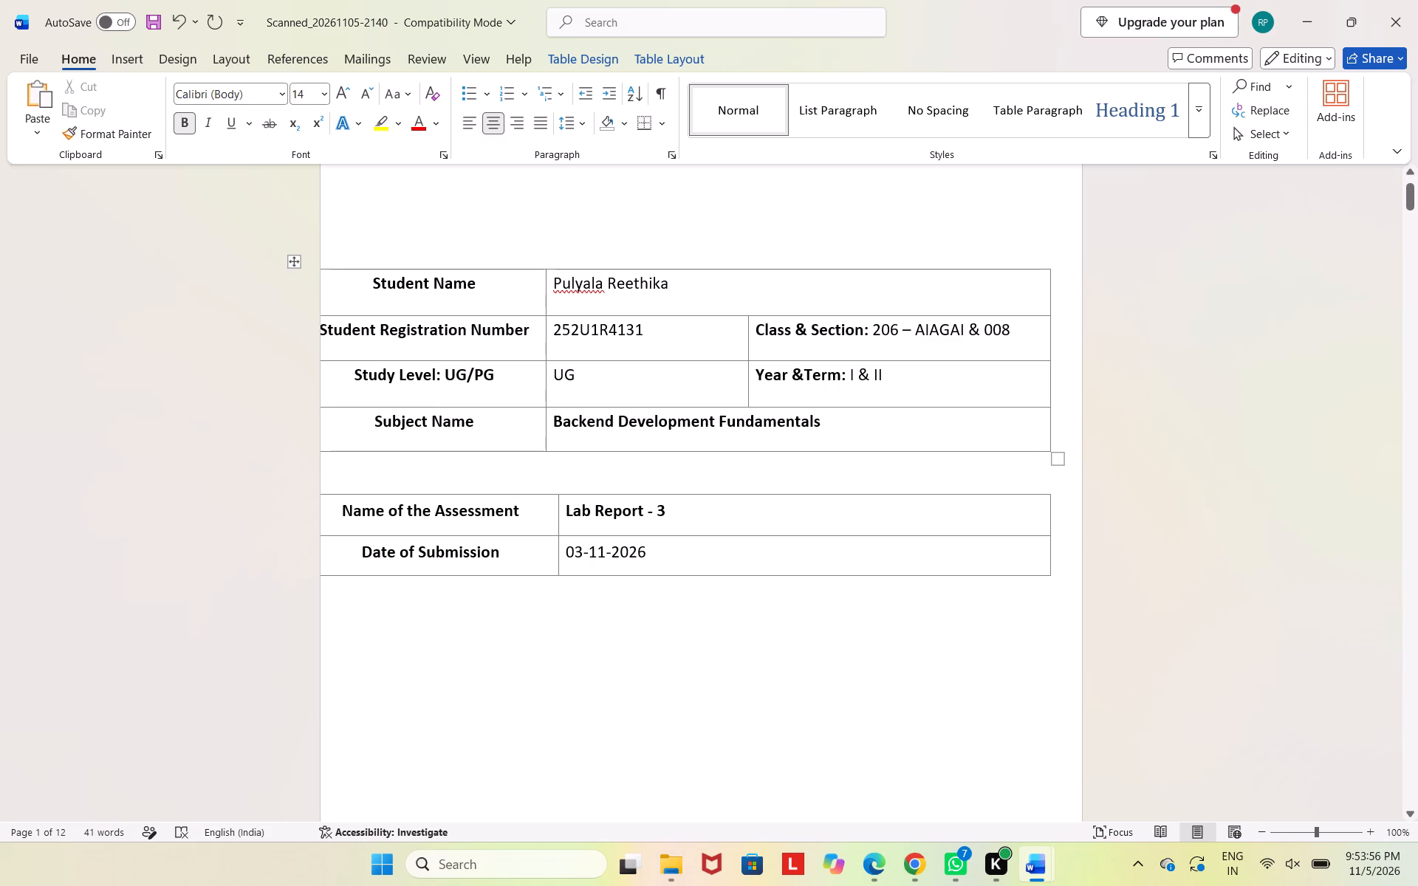
{"action": "key", "text": "Left"}
{"action": "key", "text": "Left"}
{"action": "key", "text": "Left"}
{"action": "key", "text": "space"}
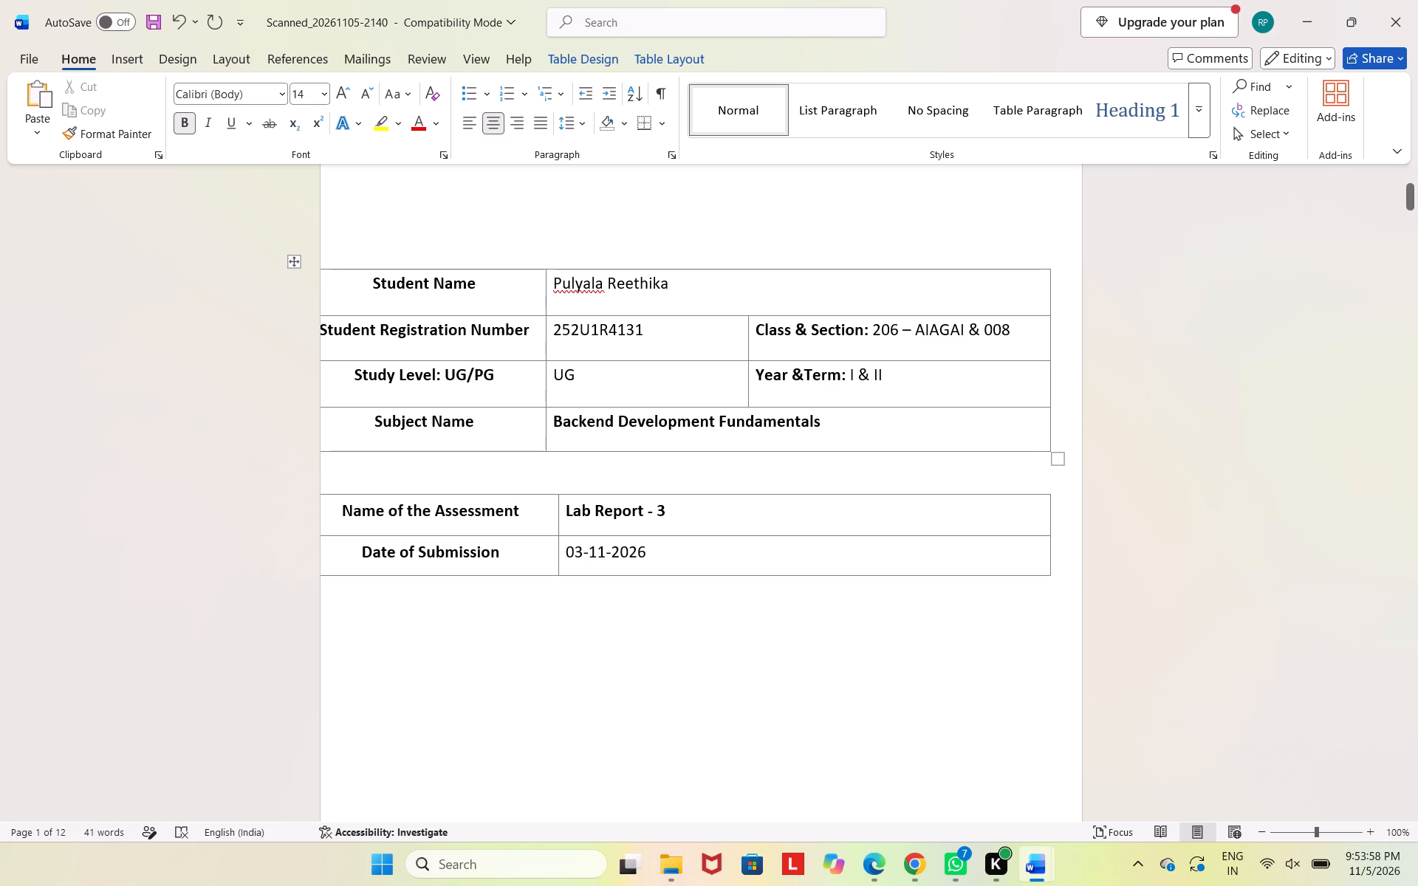
Add three more spaces before the Student Registration Number label so it sits clear of the page's edge.
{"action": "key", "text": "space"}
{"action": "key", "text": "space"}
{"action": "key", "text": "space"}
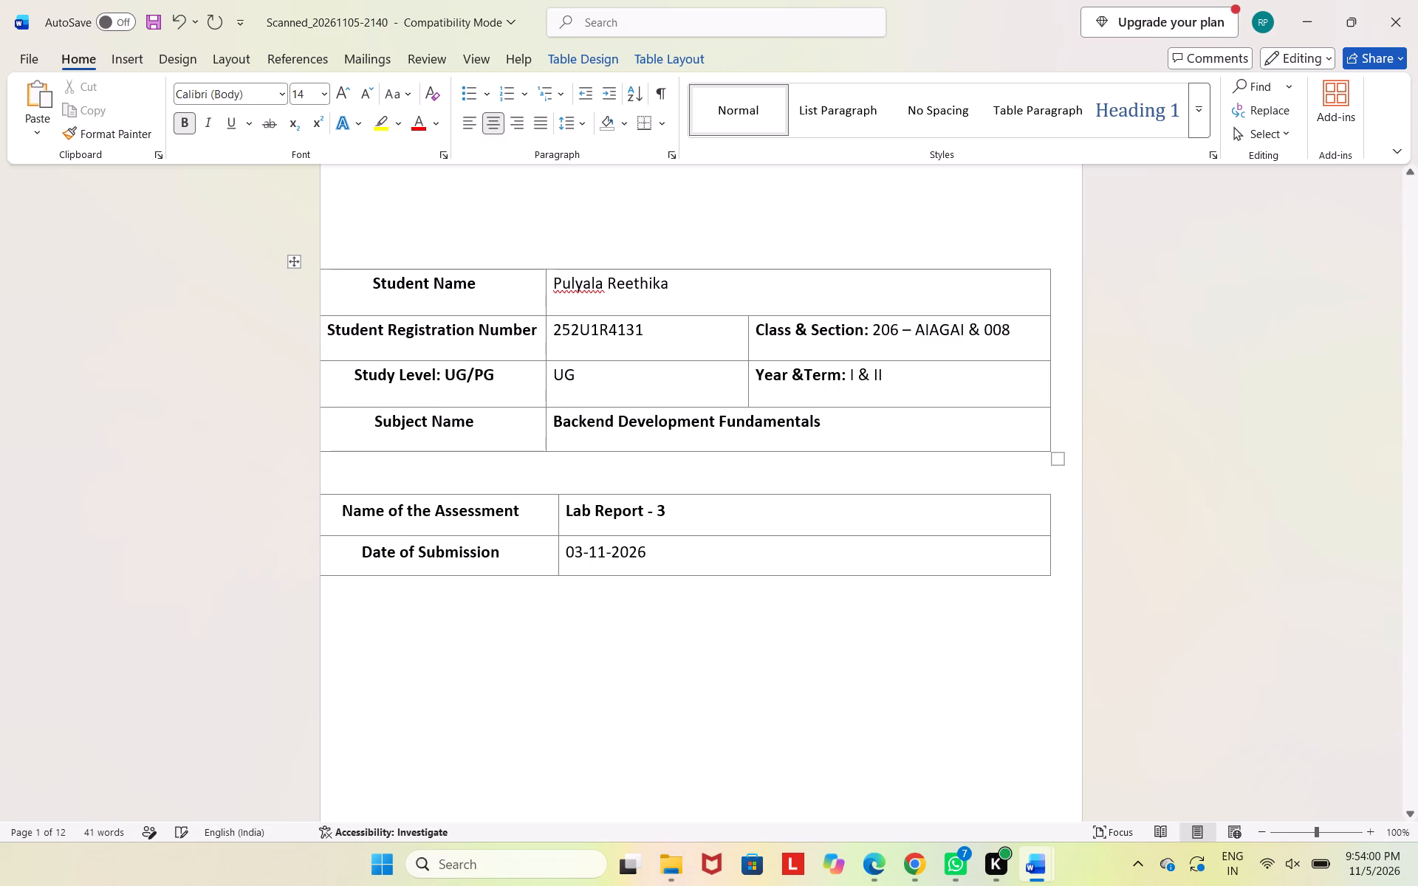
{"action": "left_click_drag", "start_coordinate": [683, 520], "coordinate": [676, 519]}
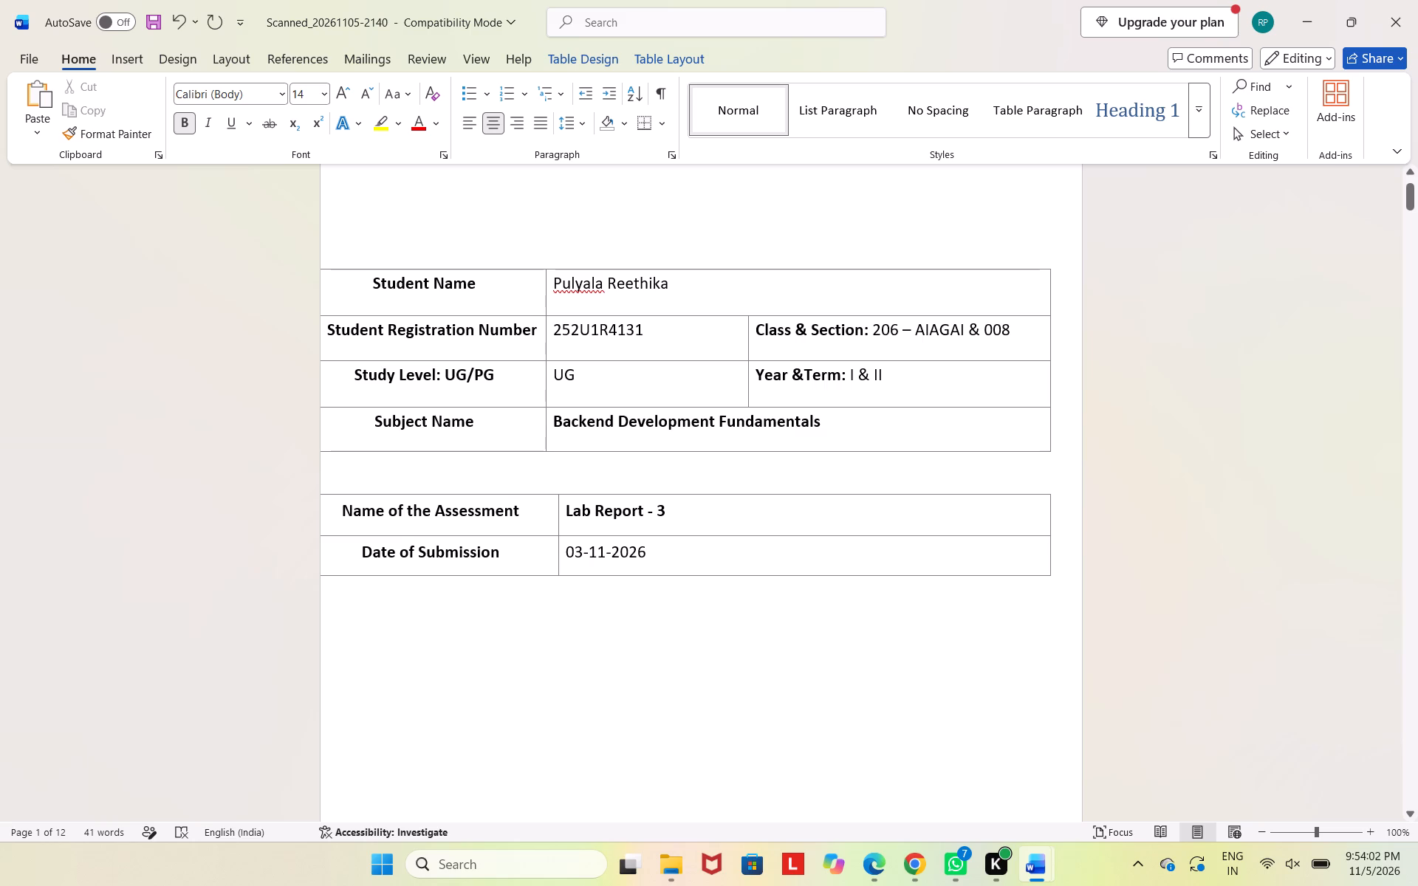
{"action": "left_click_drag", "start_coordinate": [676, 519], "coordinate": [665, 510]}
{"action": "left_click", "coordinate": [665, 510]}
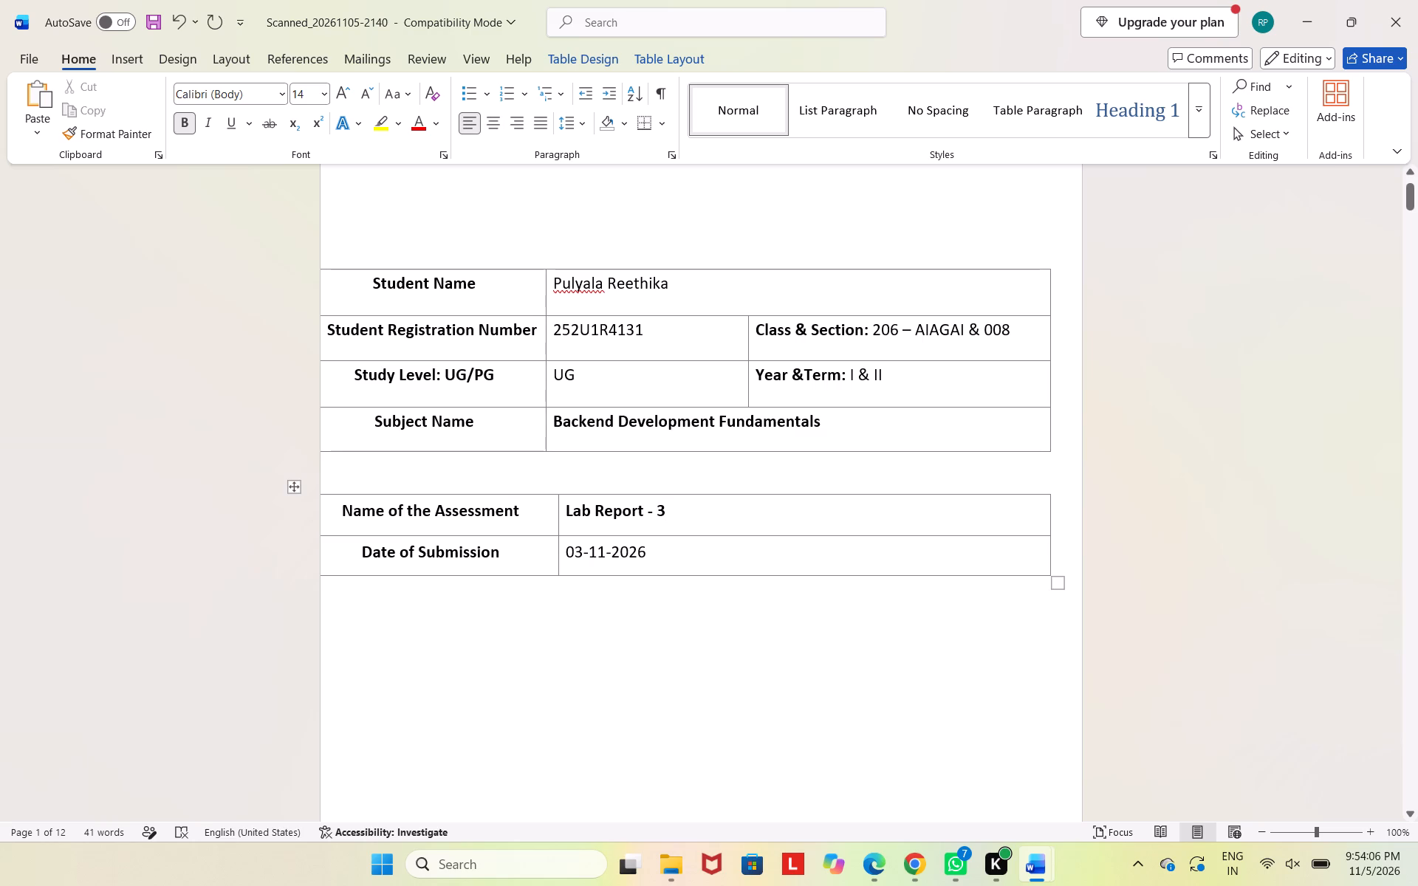
Change the Date of Submission in the assessment table to 05-11-2026.
{"action": "left_click", "coordinate": [580, 548]}
{"action": "key", "text": "BackSpace"}
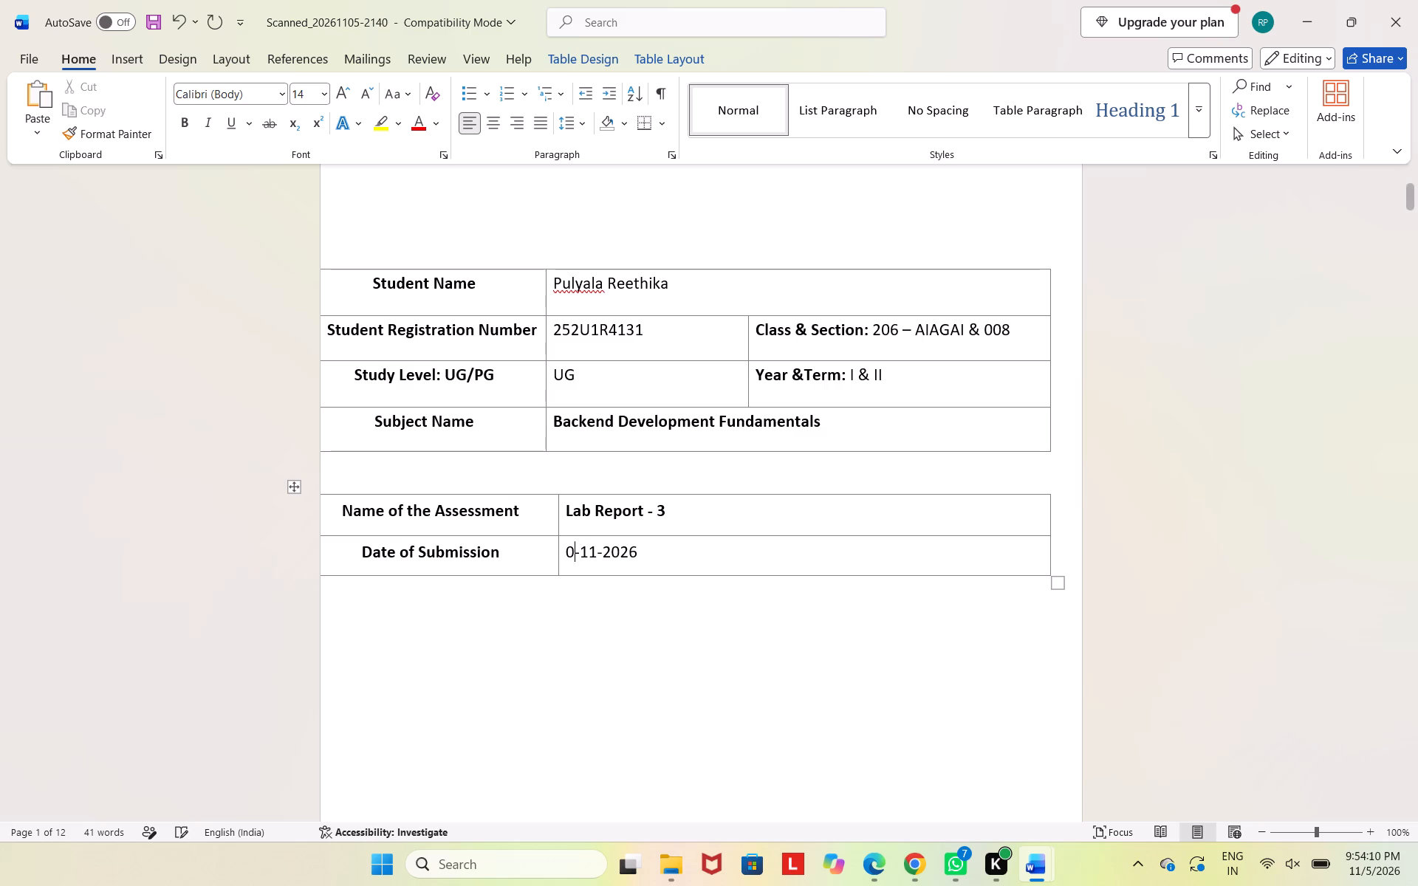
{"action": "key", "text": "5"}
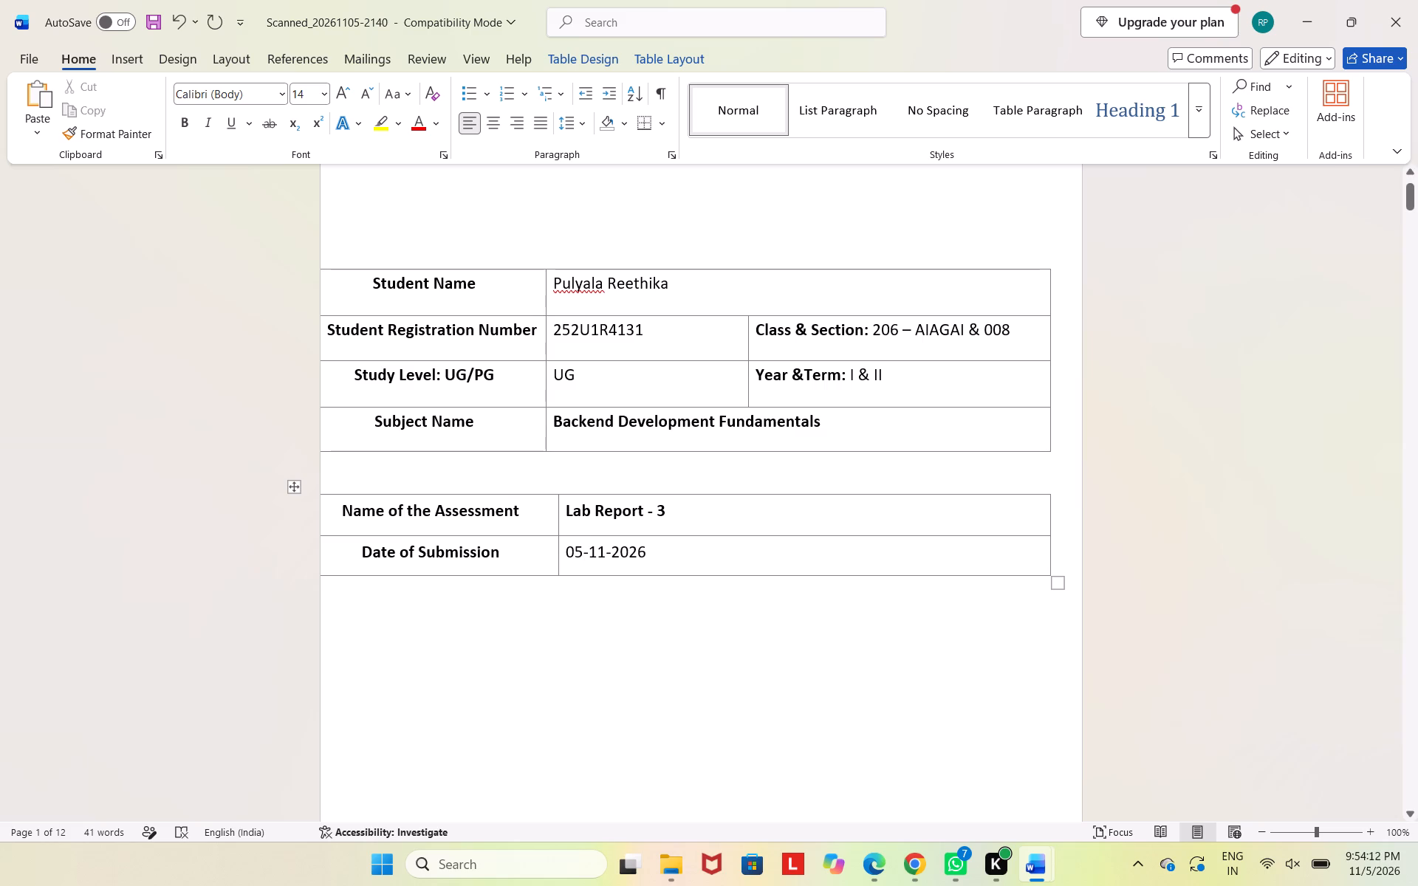
Clear the entire subject text from the Subject Name row of the student details table.
{"action": "left_click_drag", "start_coordinate": [841, 420], "coordinate": [639, 413]}
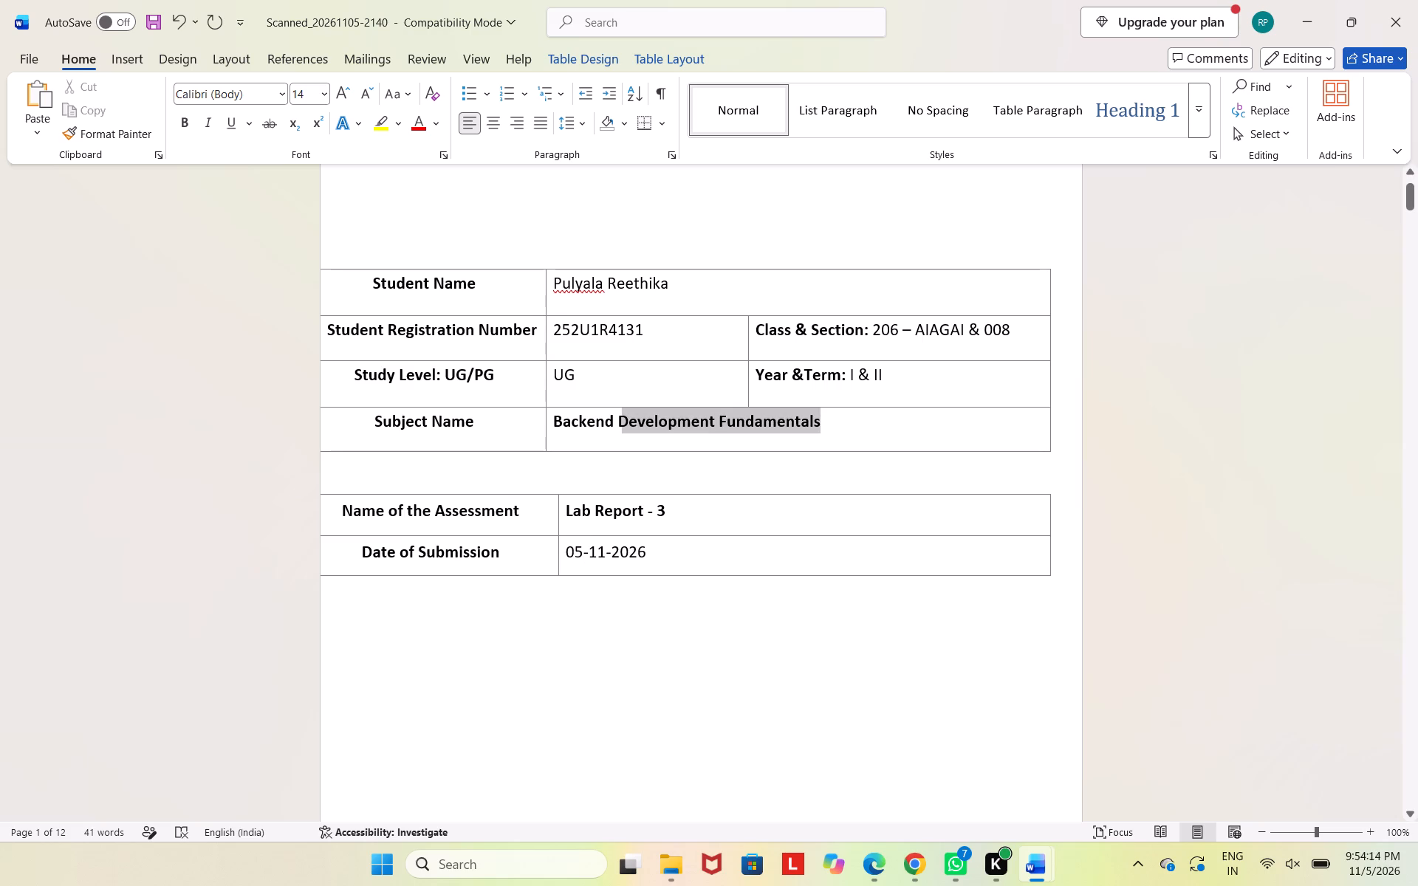
{"action": "left_click_drag", "start_coordinate": [639, 413], "coordinate": [605, 418]}
{"action": "key", "text": "BackSpace"}
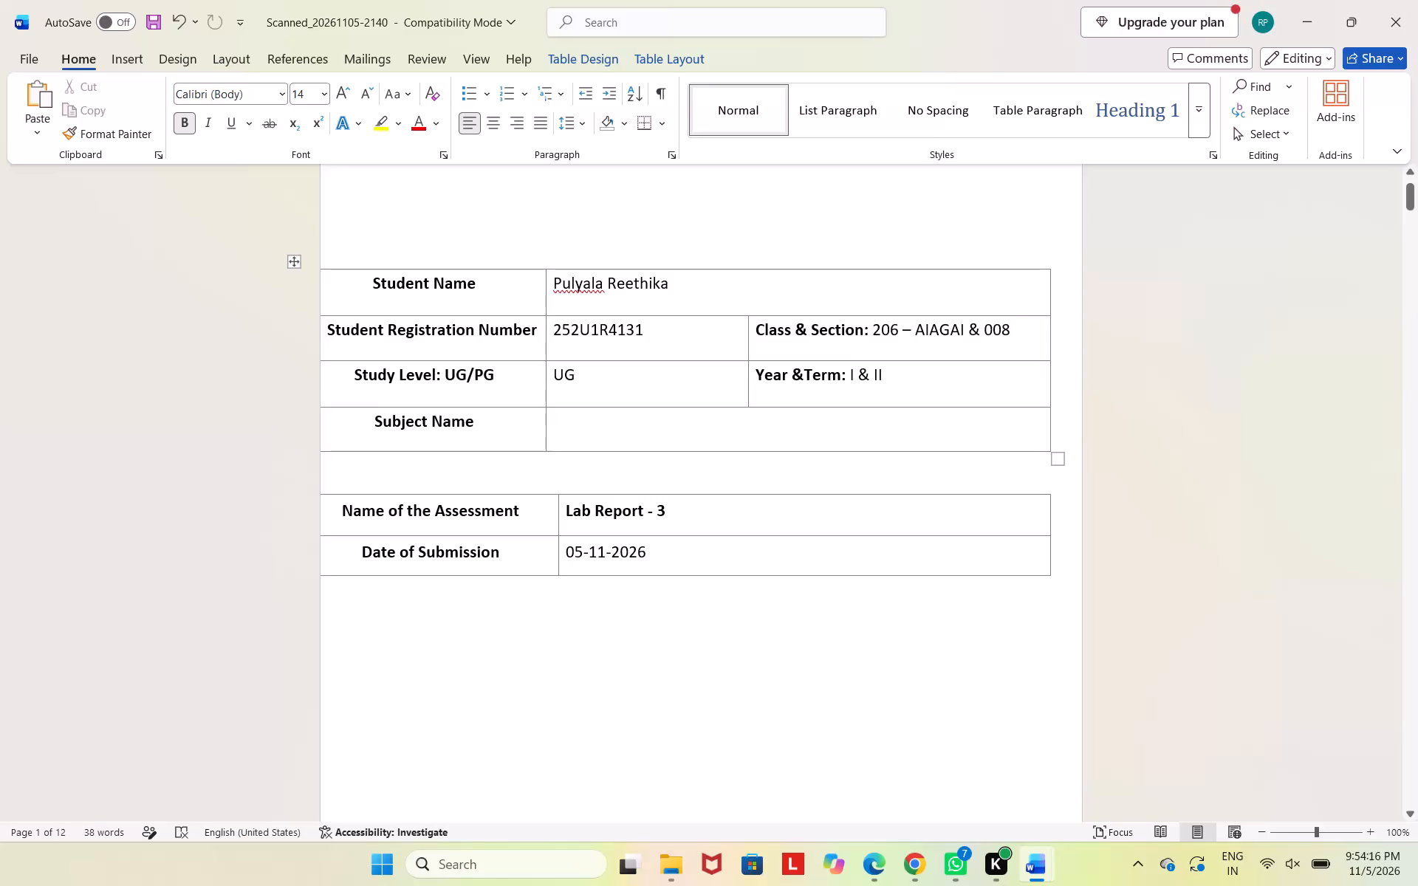
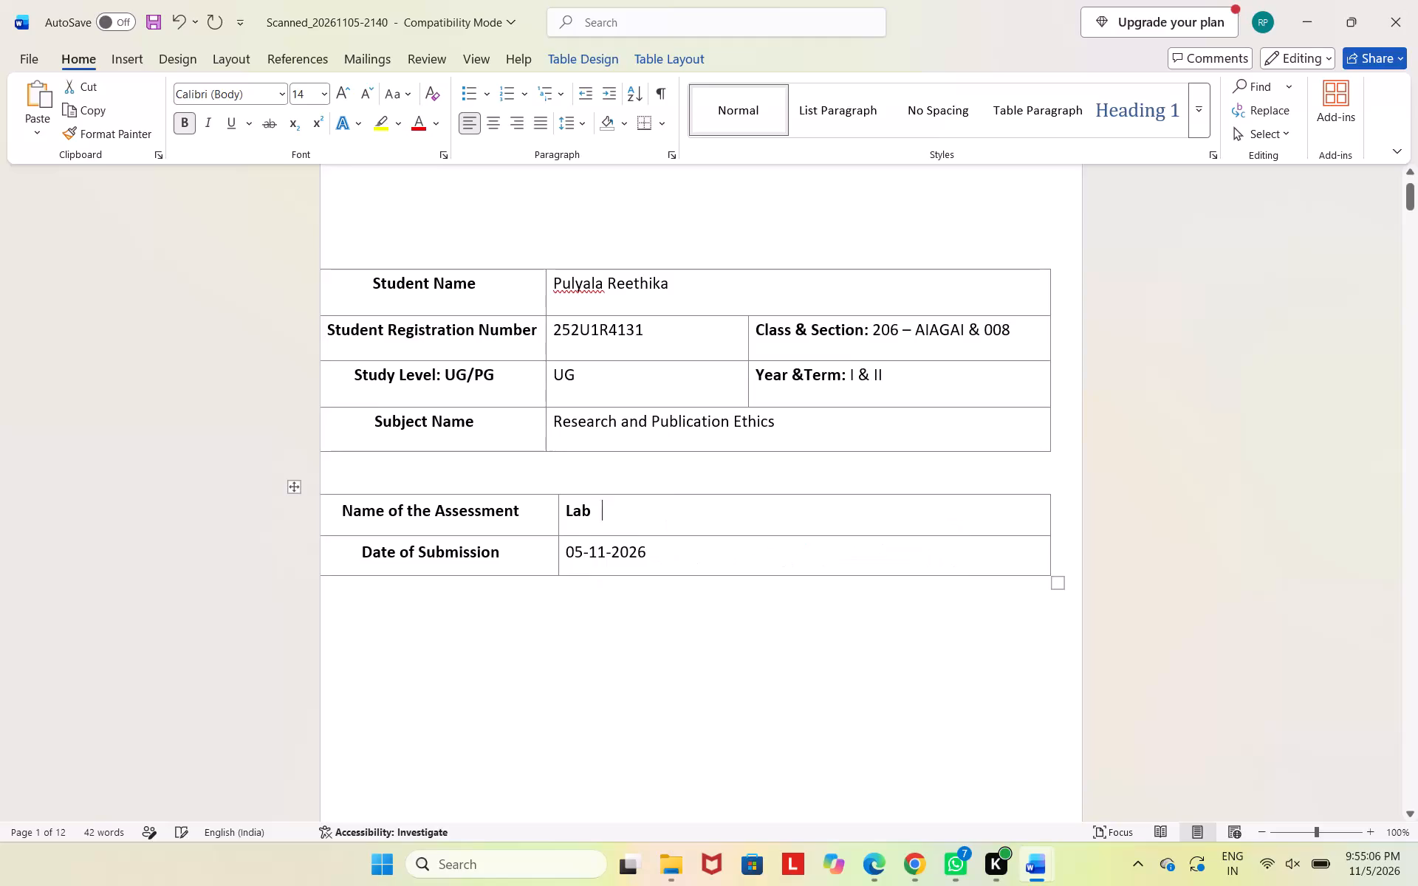
Replace the Lab entry for Name of the Assessment with the copied assignment title, adding a hyphen so it reads "Assignment - 1".
{"action": "key", "text": "BackSpace"}
{"action": "key", "text": "BackSpace"}
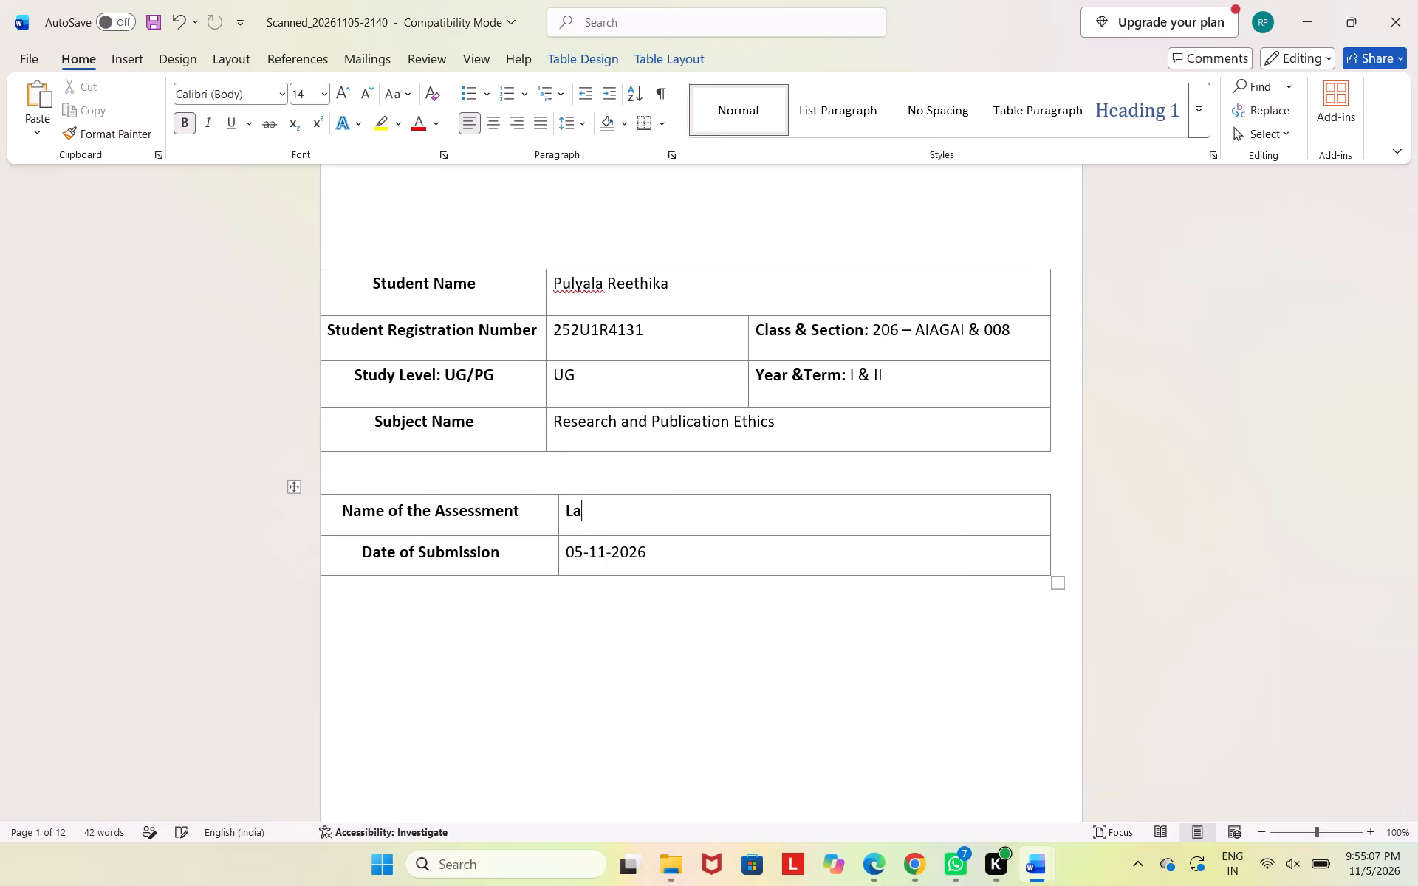
{"action": "key", "text": "BackSpace"}
{"action": "key", "text": "BackSpace"}
{"action": "key", "text": "ctrl+v"}
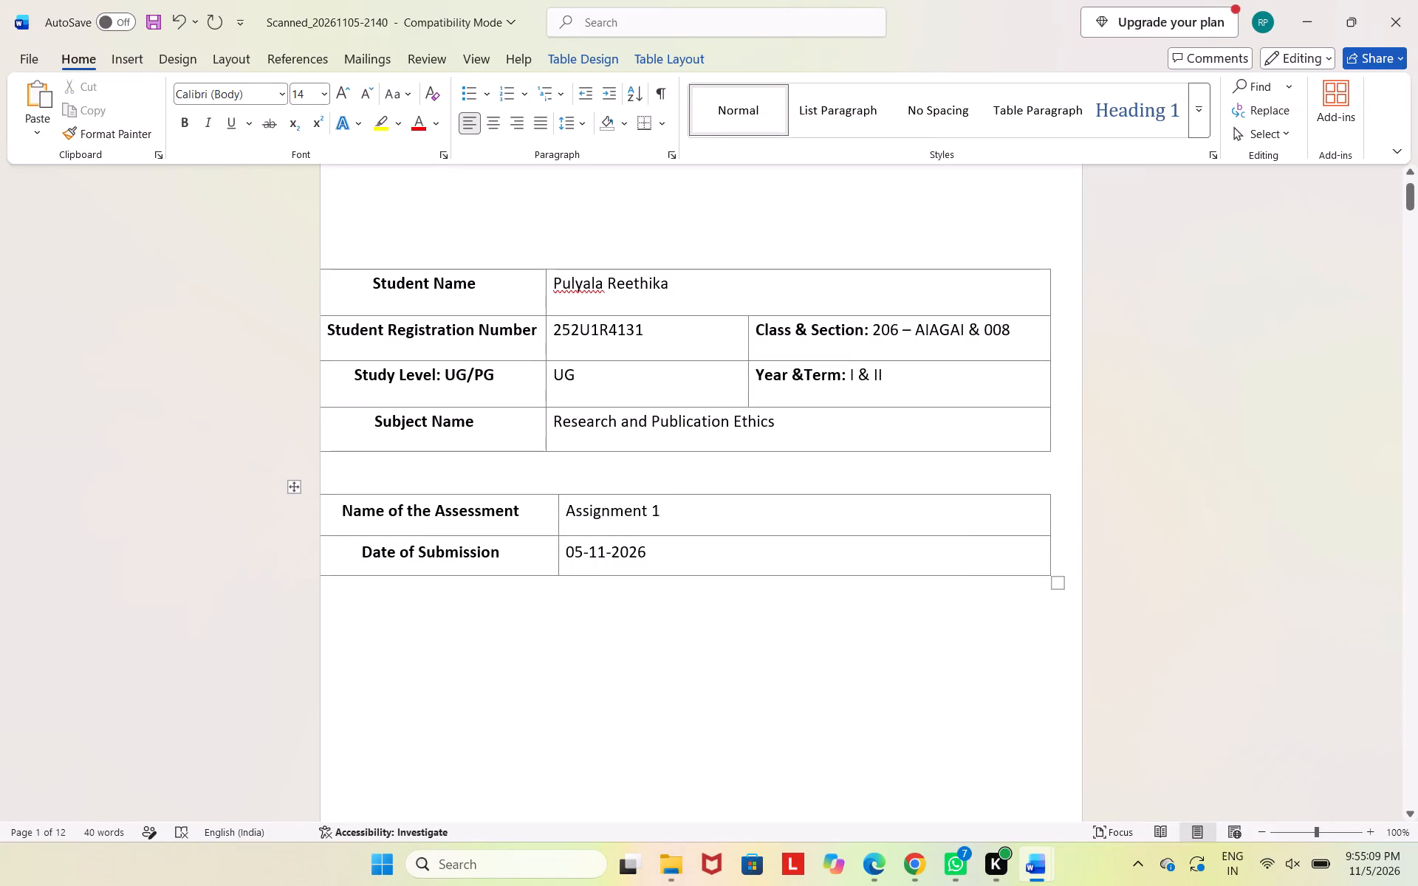
{"action": "left_click", "coordinate": [652, 515]}
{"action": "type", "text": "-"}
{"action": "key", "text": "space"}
Review the whole assignment document, from the student details tables through the scanned handwritten answer pages to the end and back.
{"action": "scroll", "coordinate": [790, 554], "scroll_direction": "up", "scroll_amount": 7}
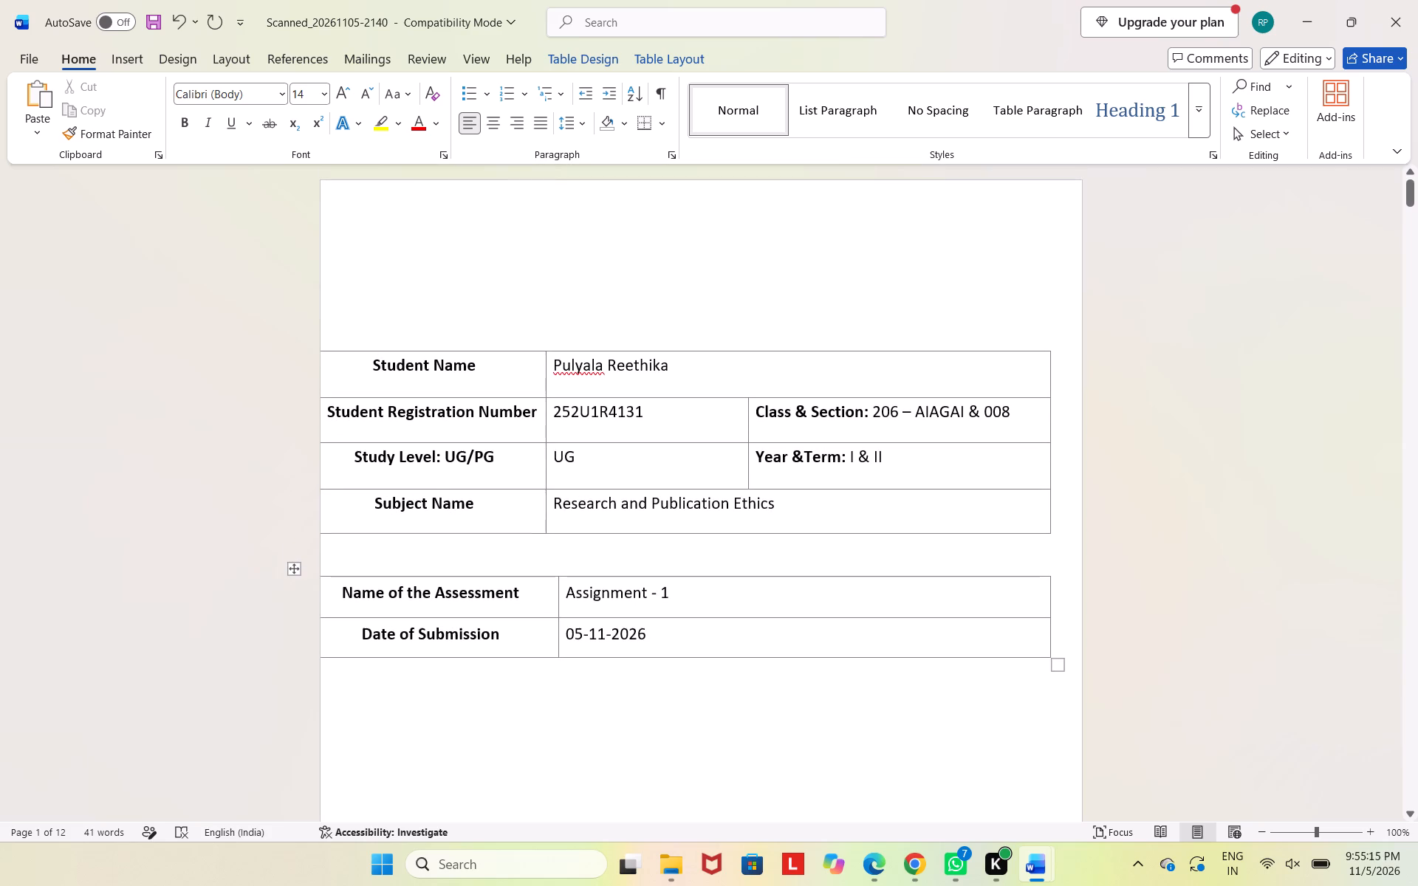
{"action": "scroll", "coordinate": [790, 554], "scroll_direction": "up", "scroll_amount": 1}
{"action": "scroll", "coordinate": [753, 689], "scroll_direction": "down", "scroll_amount": 3}
{"action": "scroll", "coordinate": [753, 689], "scroll_direction": "up", "scroll_amount": 1}
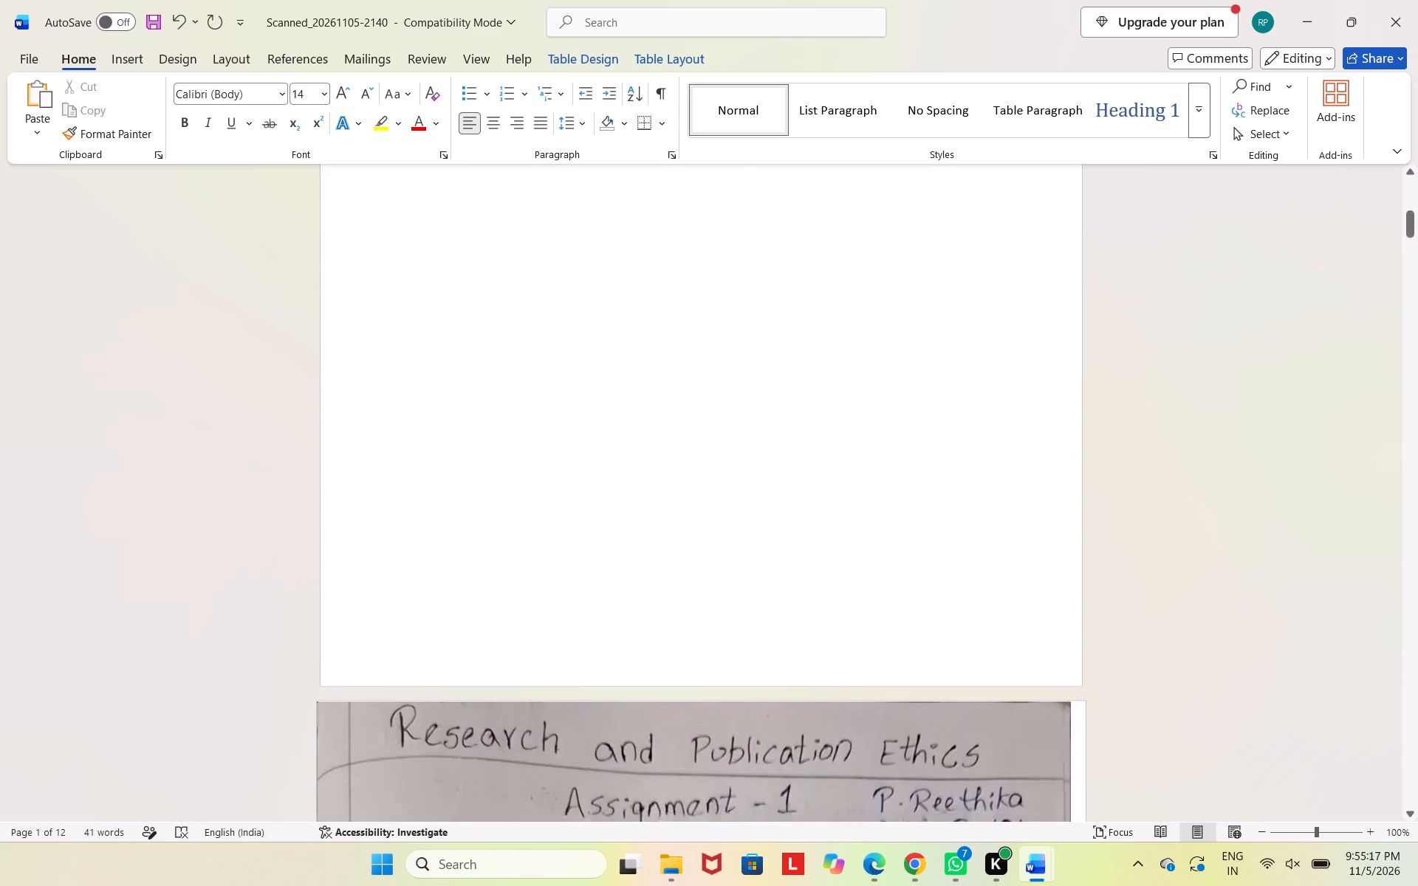
{"action": "scroll", "coordinate": [753, 689], "scroll_direction": "up", "scroll_amount": 1}
{"action": "scroll", "coordinate": [753, 689], "scroll_direction": "down", "scroll_amount": 3}
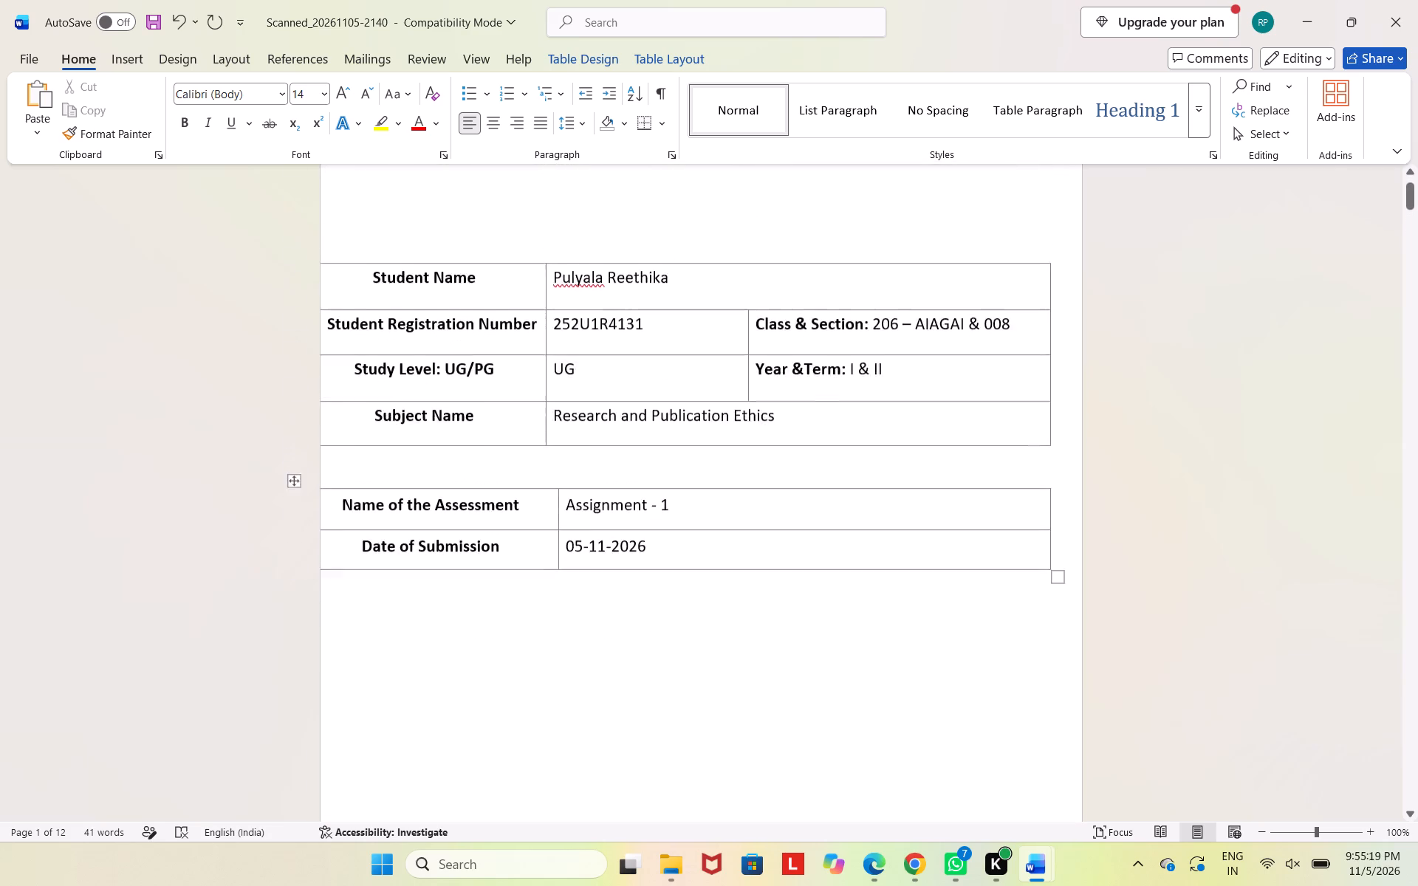
{"action": "scroll", "coordinate": [753, 689], "scroll_direction": "down", "scroll_amount": 3}
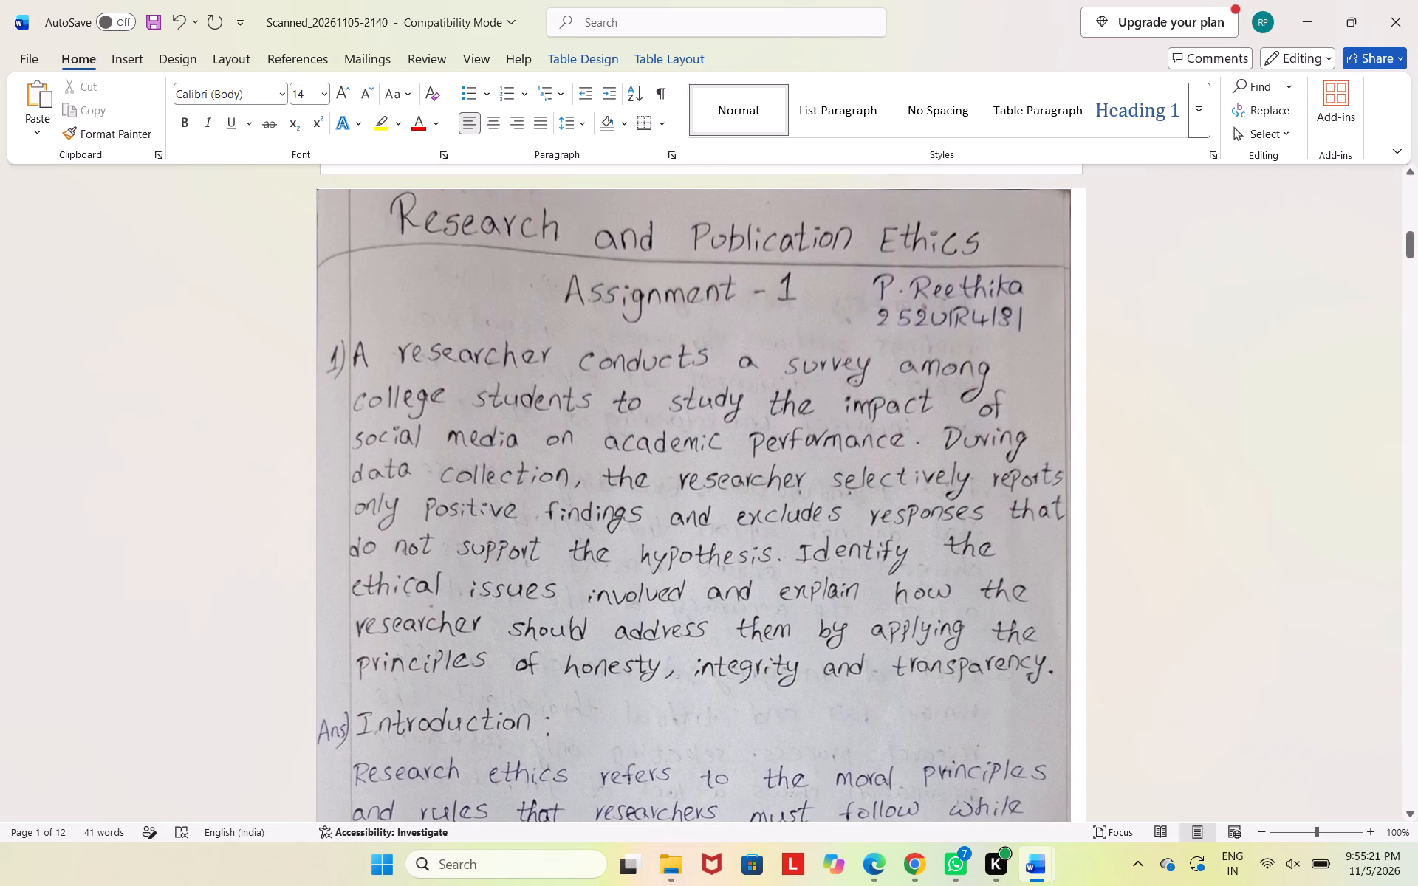
{"action": "scroll", "coordinate": [753, 689], "scroll_direction": "down", "scroll_amount": 4}
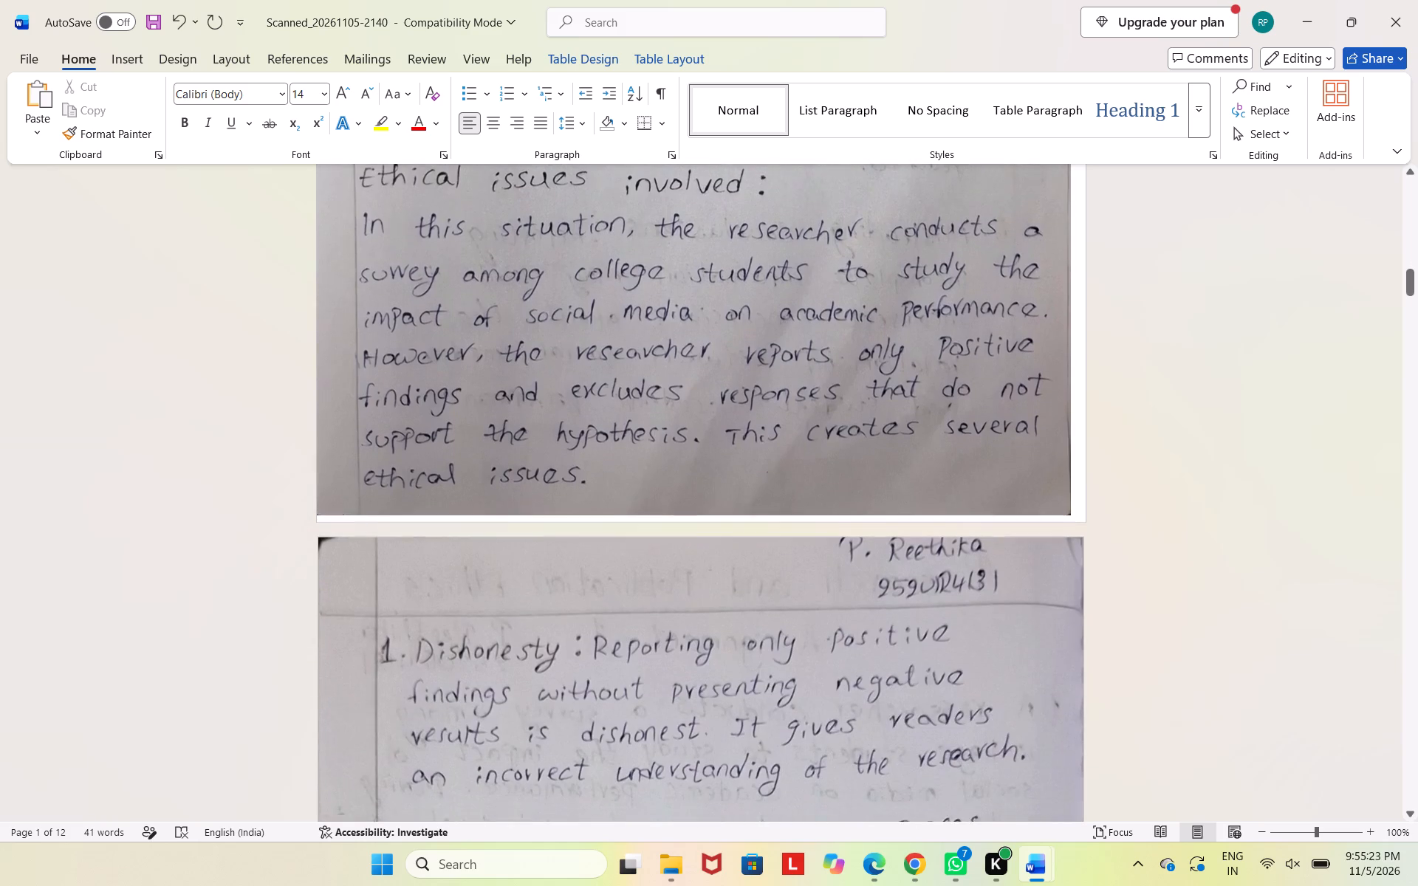
{"action": "scroll", "coordinate": [748, 701], "scroll_direction": "down", "scroll_amount": 7}
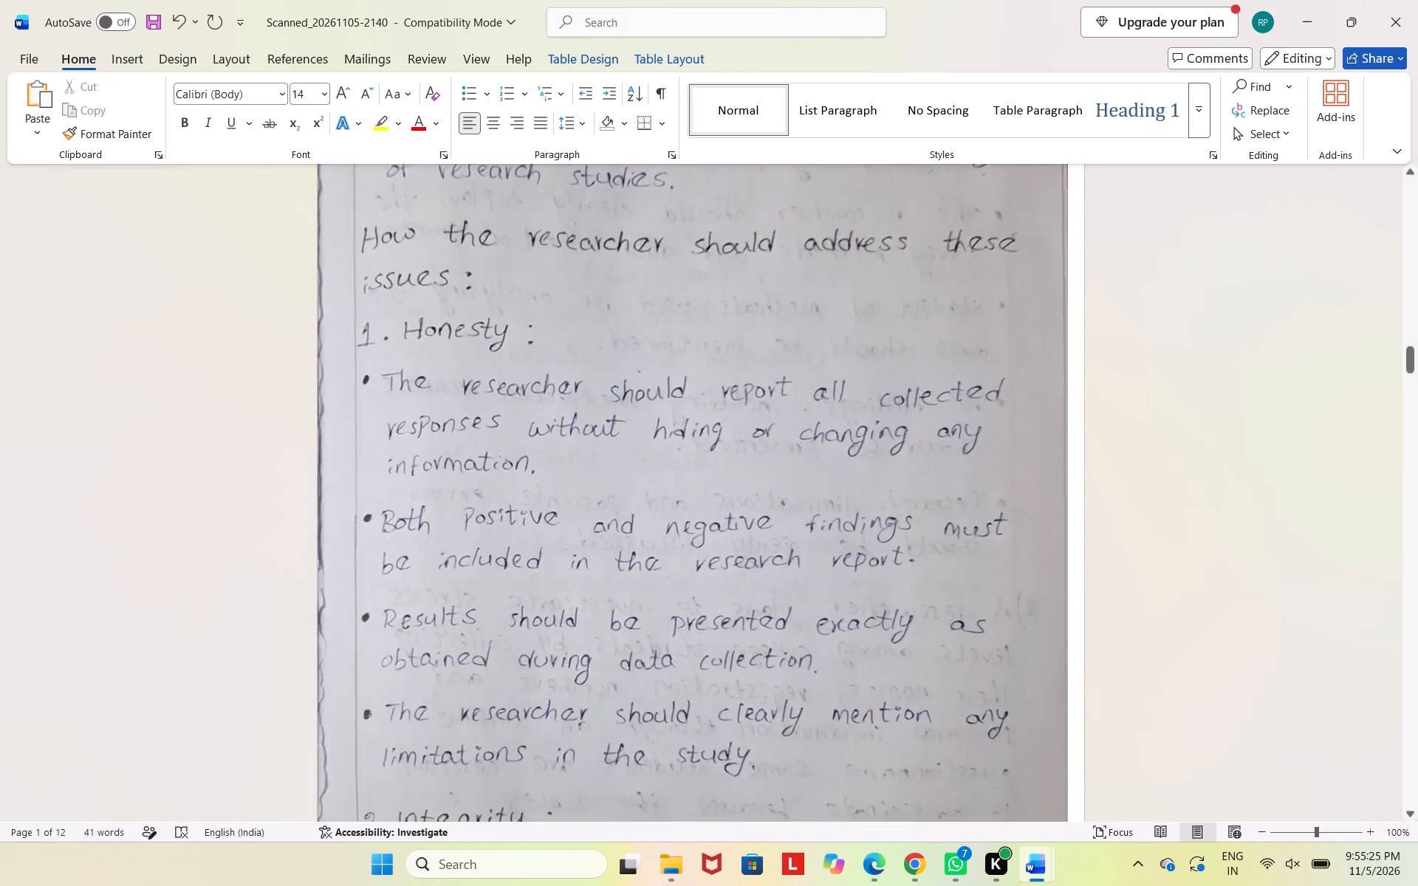
{"action": "scroll", "coordinate": [748, 701], "scroll_direction": "down", "scroll_amount": 7}
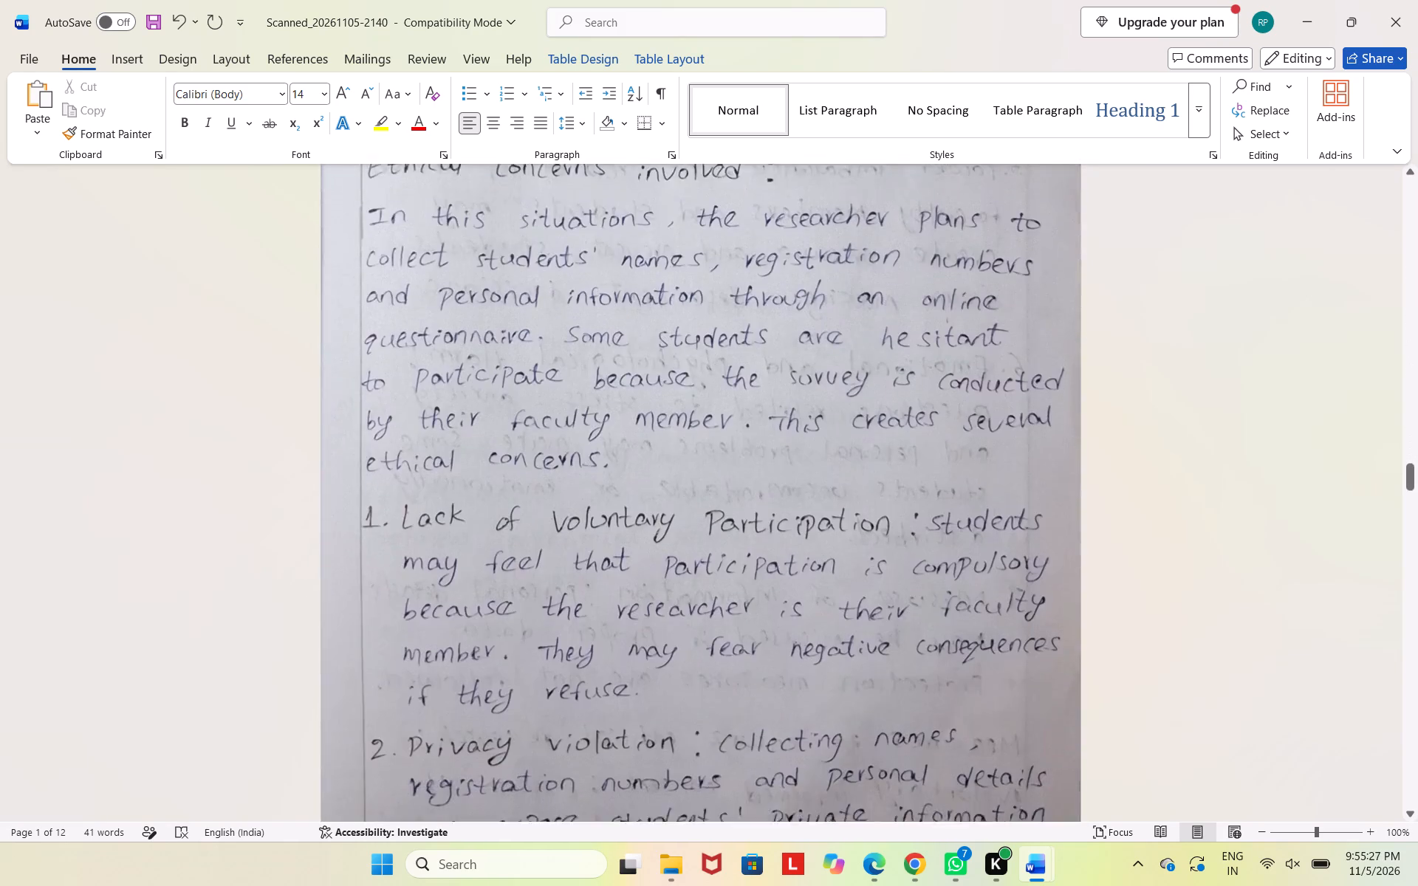
{"action": "scroll", "coordinate": [748, 701], "scroll_direction": "down", "scroll_amount": 8}
{"action": "scroll", "coordinate": [748, 701], "scroll_direction": "up", "scroll_amount": 3}
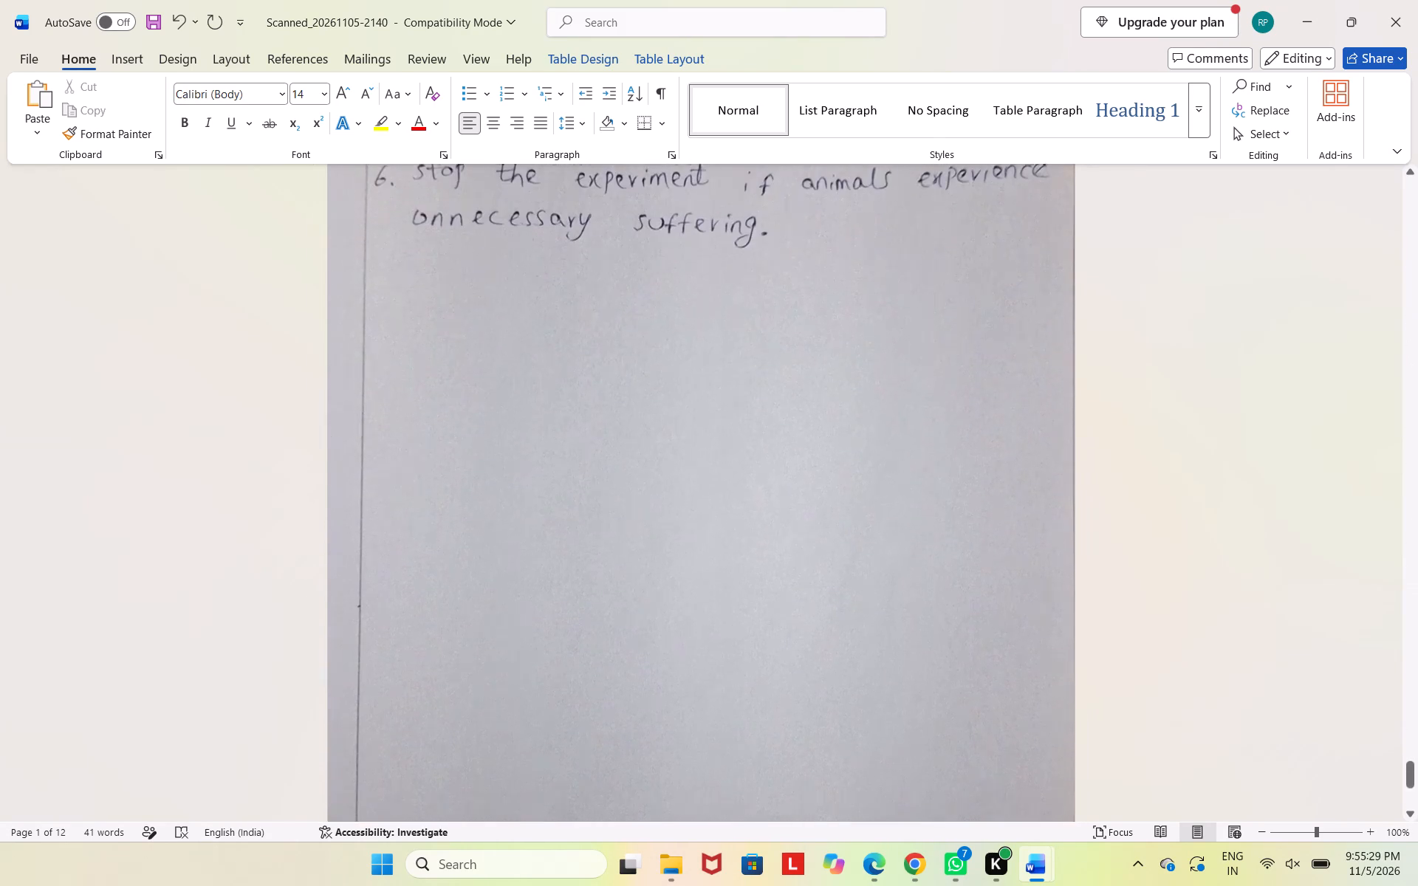
{"action": "scroll", "coordinate": [748, 701], "scroll_direction": "up", "scroll_amount": 8}
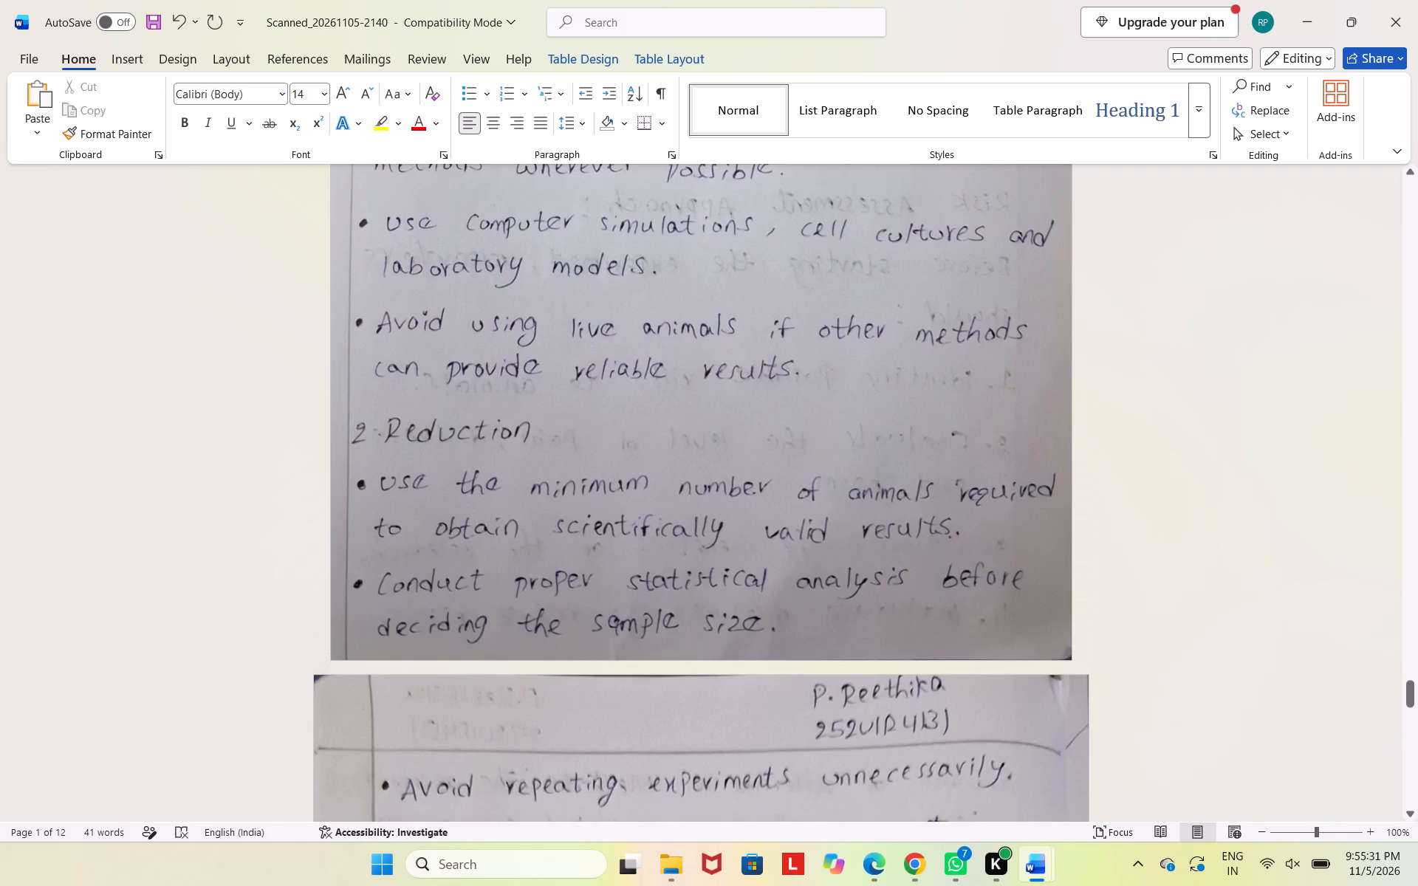
{"action": "scroll", "coordinate": [748, 701], "scroll_direction": "up", "scroll_amount": 5}
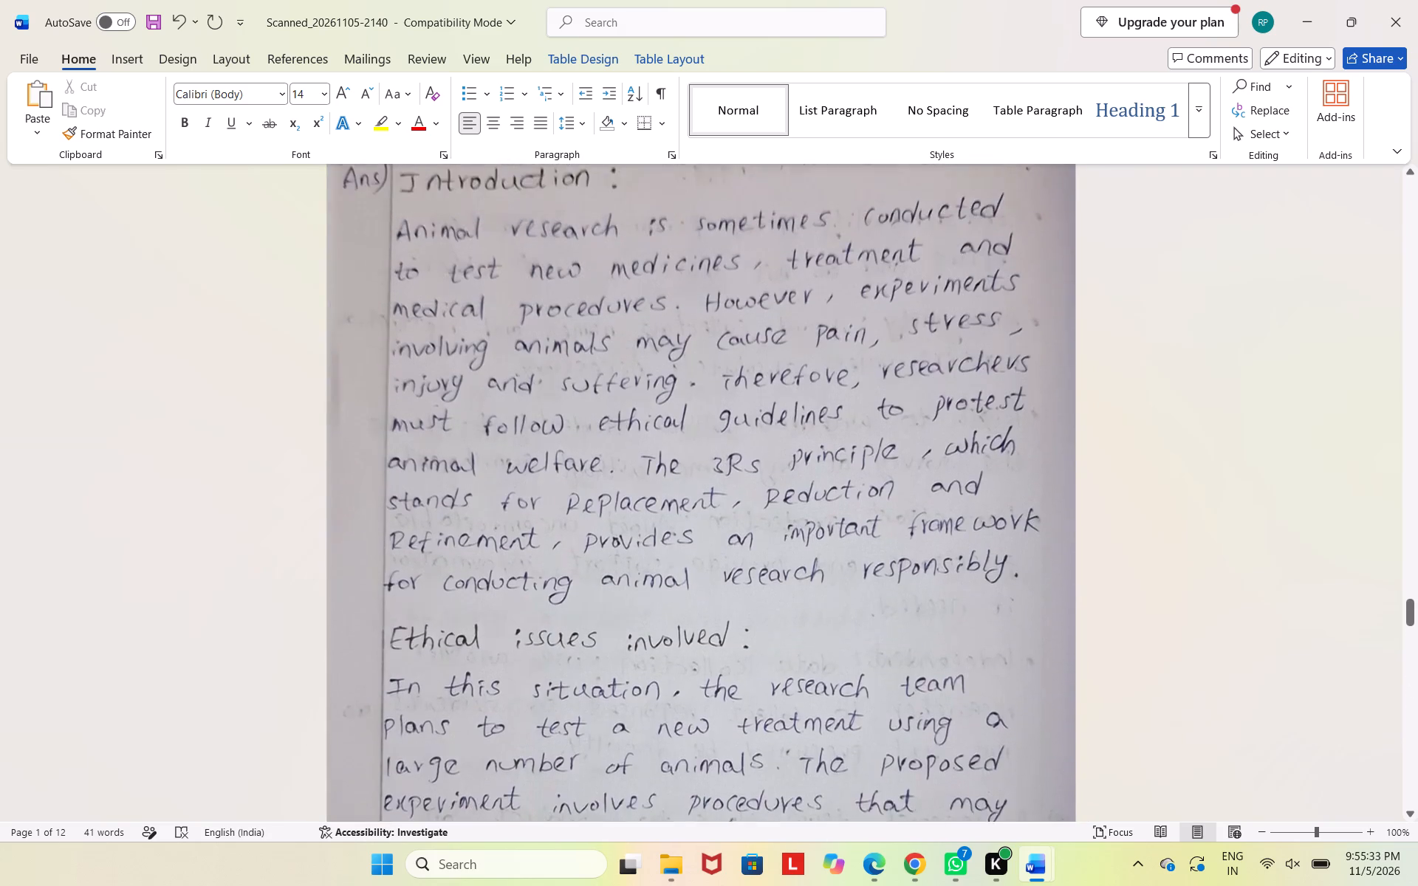
{"action": "scroll", "coordinate": [748, 701], "scroll_direction": "up", "scroll_amount": 4}
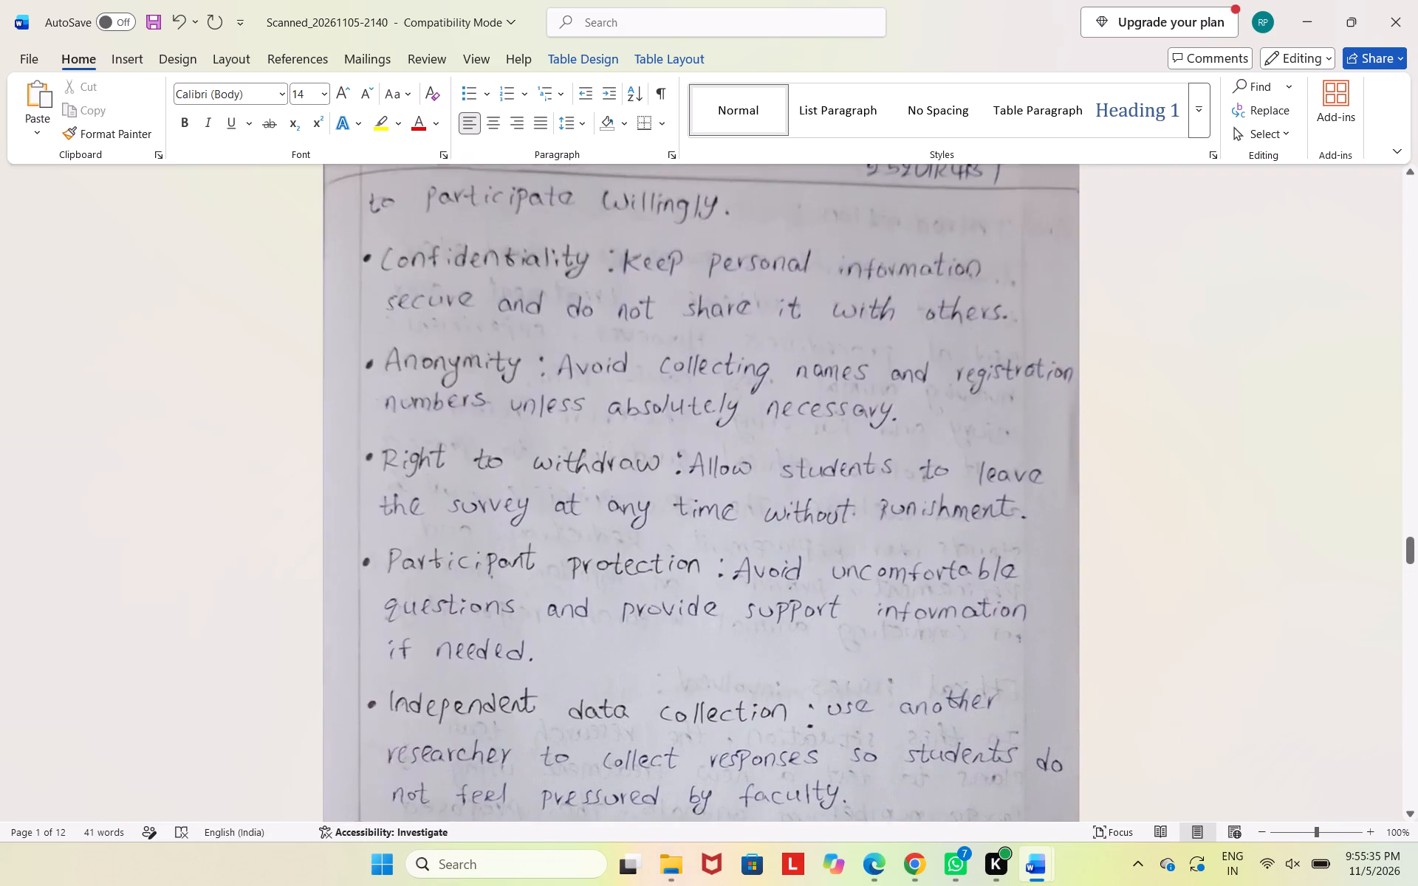
{"action": "scroll", "coordinate": [748, 701], "scroll_direction": "up", "scroll_amount": 3}
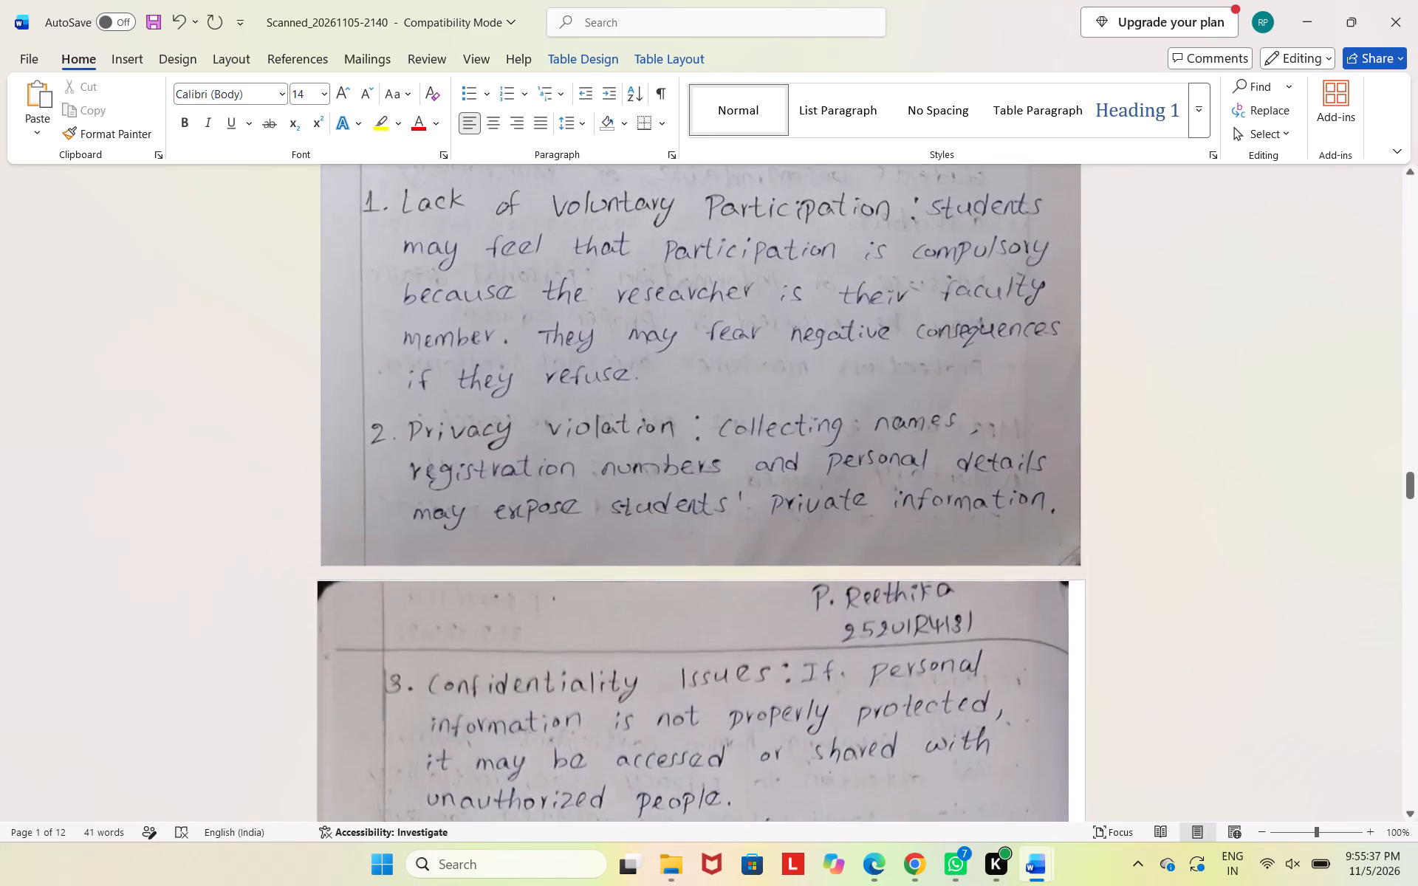
{"action": "scroll", "coordinate": [748, 701], "scroll_direction": "up", "scroll_amount": 8}
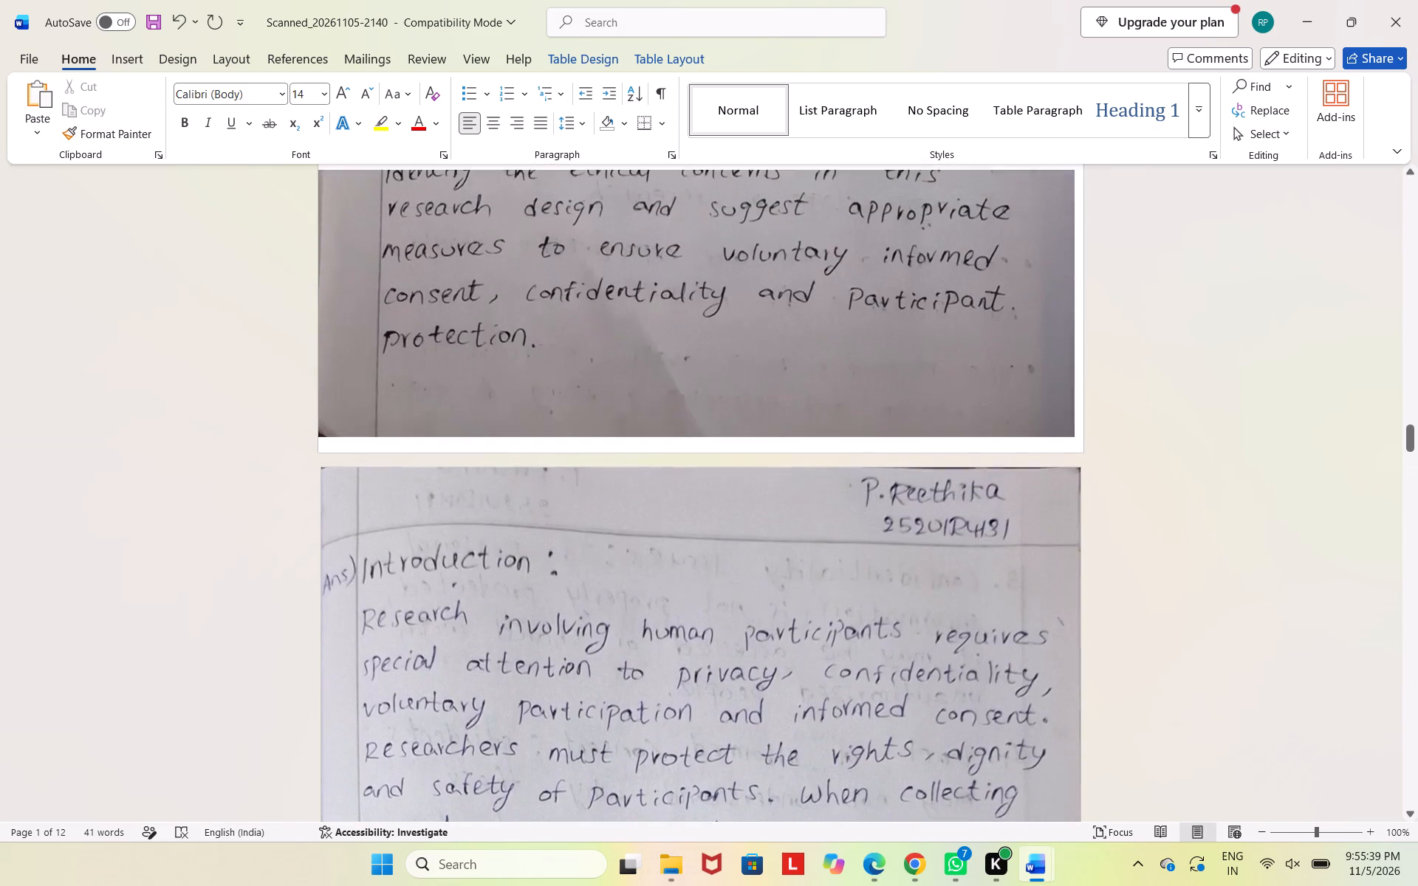
{"action": "scroll", "coordinate": [748, 701], "scroll_direction": "up", "scroll_amount": 5}
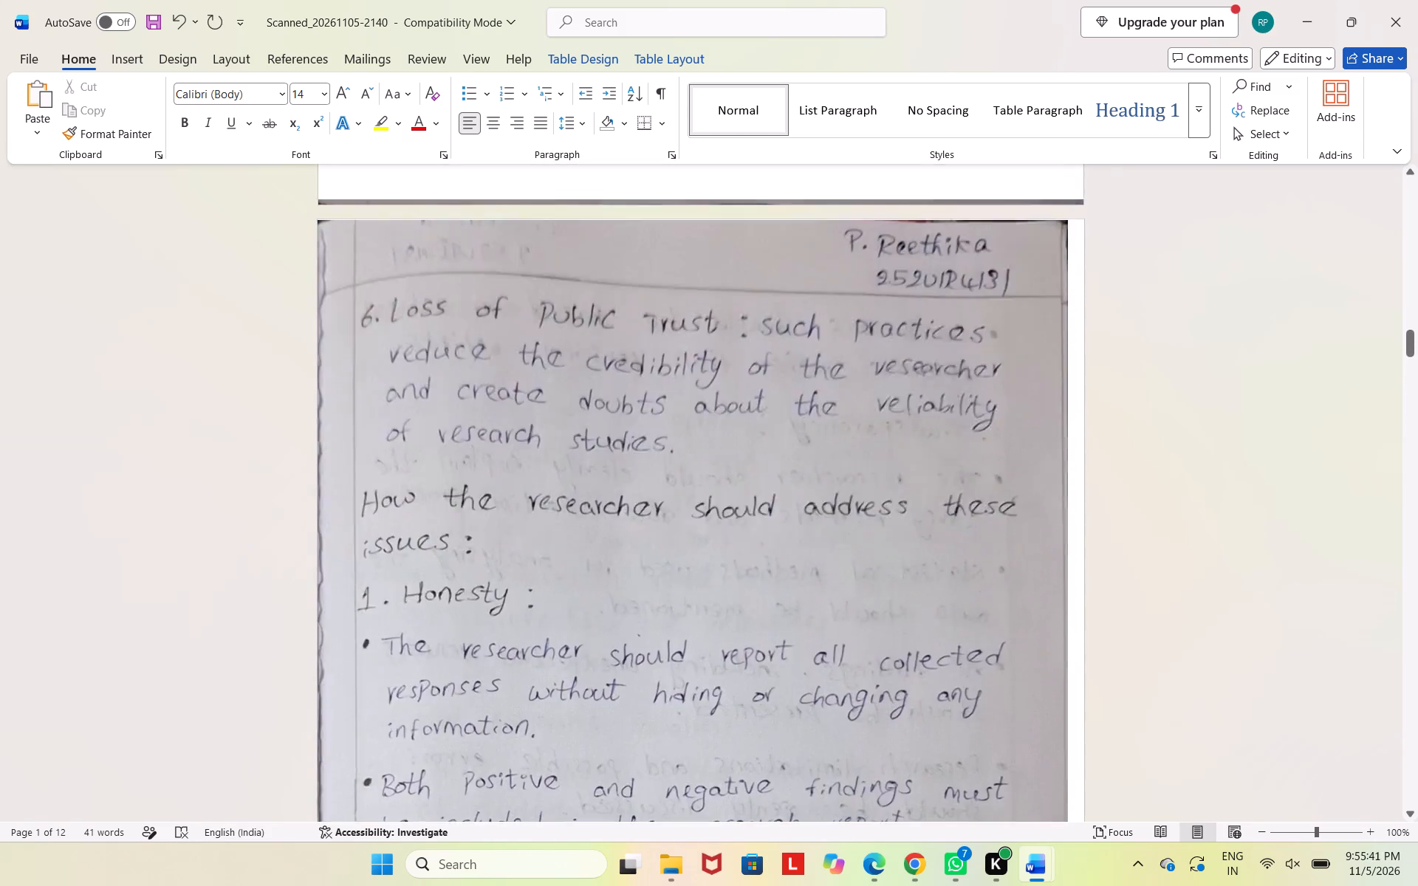
{"action": "scroll", "coordinate": [748, 701], "scroll_direction": "up", "scroll_amount": 5}
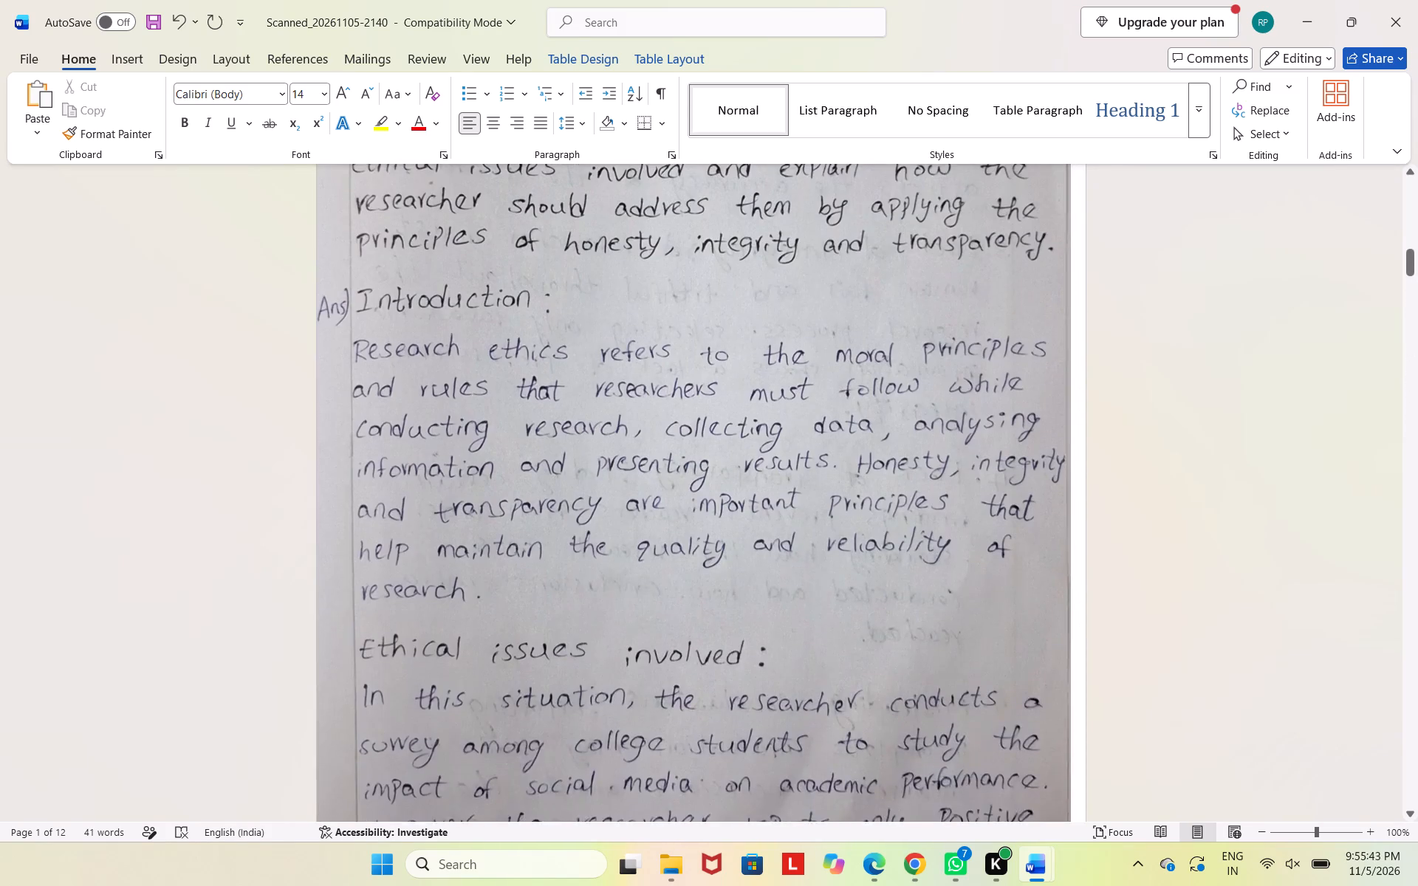
{"action": "scroll", "coordinate": [748, 701], "scroll_direction": "up", "scroll_amount": 11}
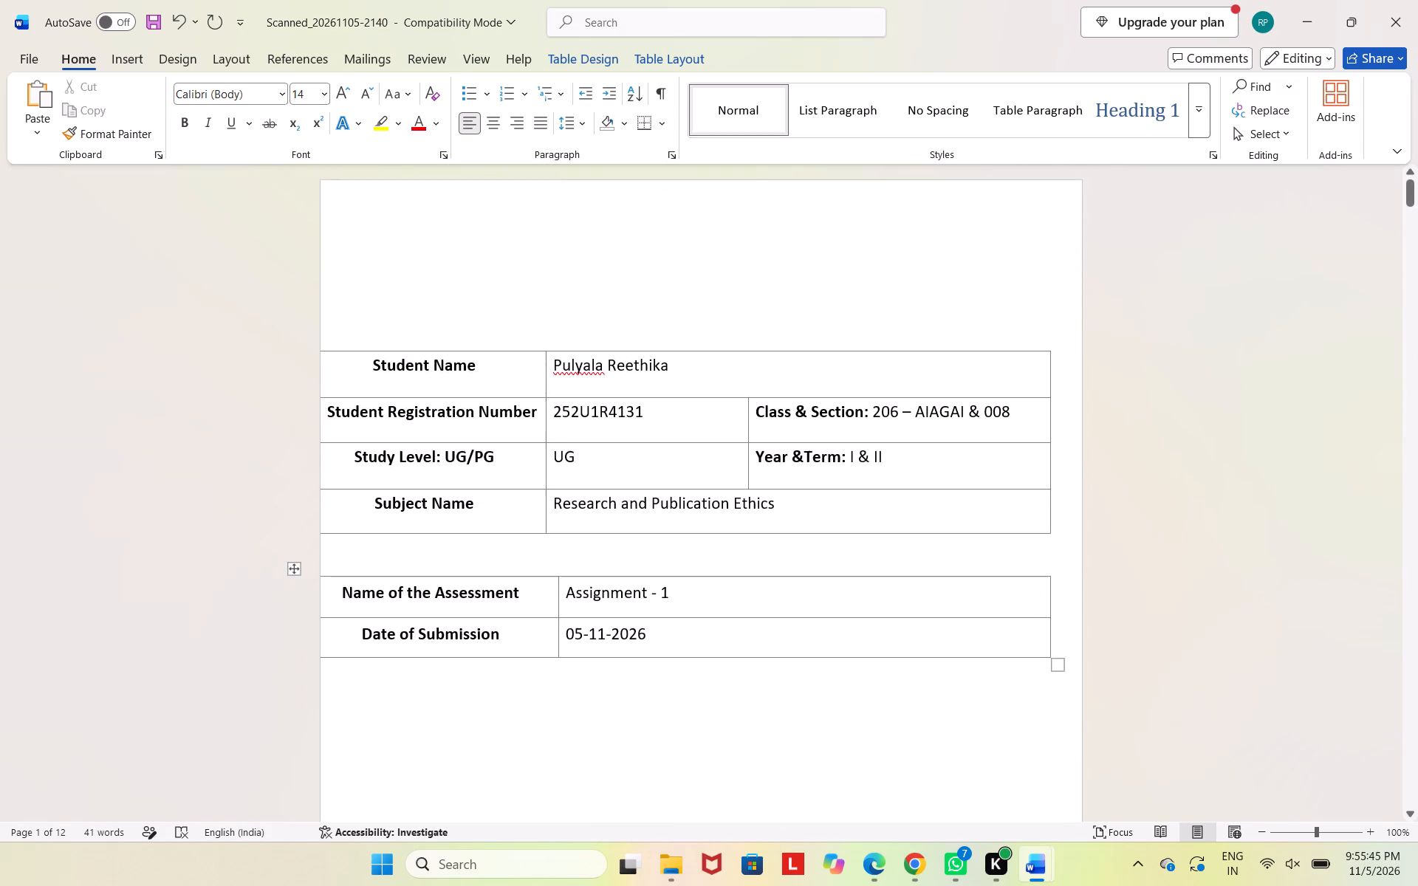
{"action": "scroll", "coordinate": [748, 701], "scroll_direction": "up", "scroll_amount": 19}
{"action": "scroll", "coordinate": [748, 701], "scroll_direction": "up", "scroll_amount": 8}
Save the document as a Word Document named "RPE Assignment - 1" in the personal OneDrive Documents folder.
{"action": "left_click", "coordinate": [32, 47]}
{"action": "left_click", "coordinate": [68, 347]}
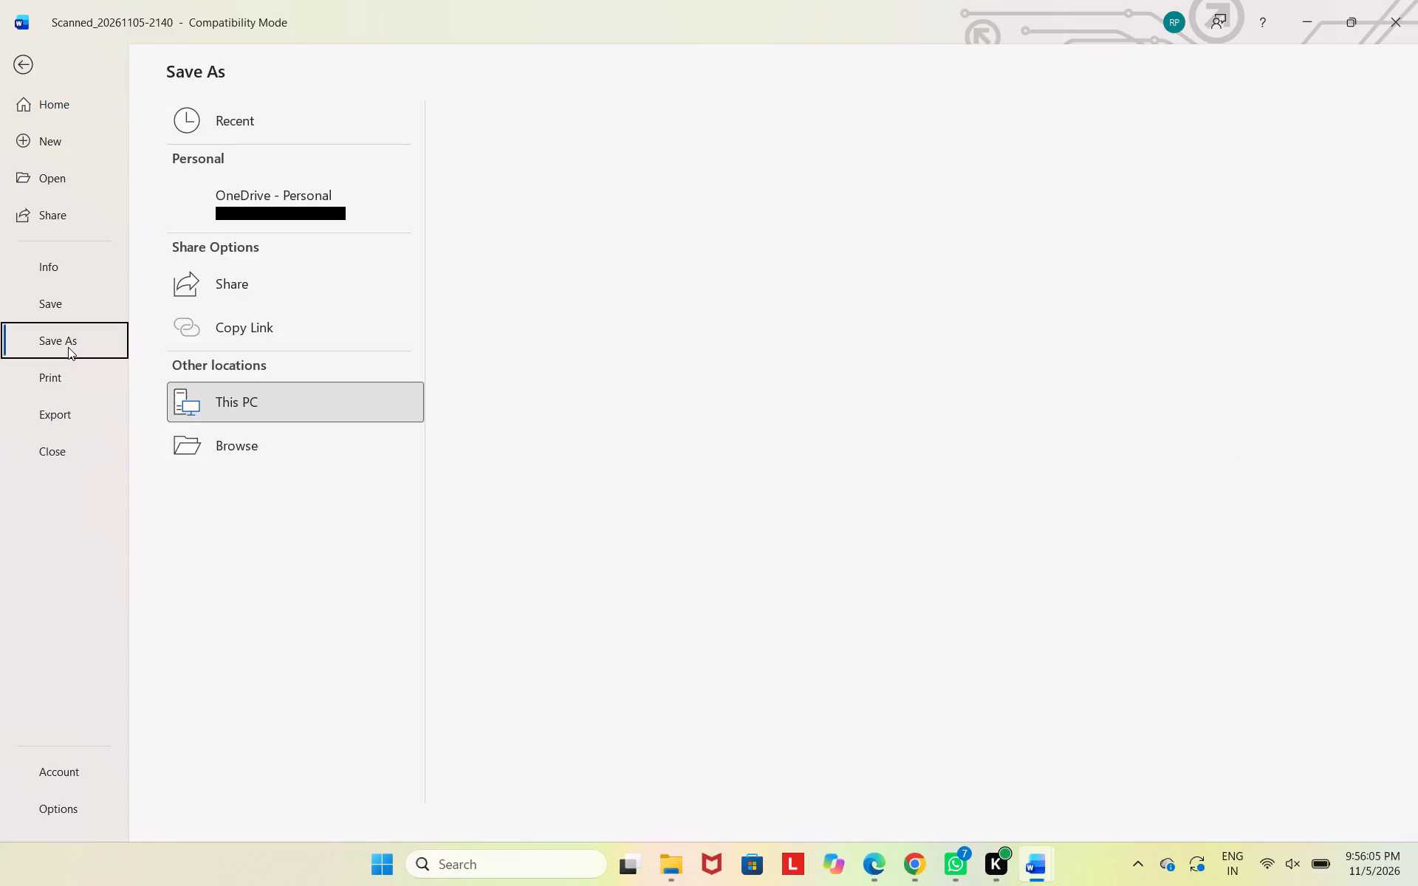
{"action": "left_click", "coordinate": [271, 396]}
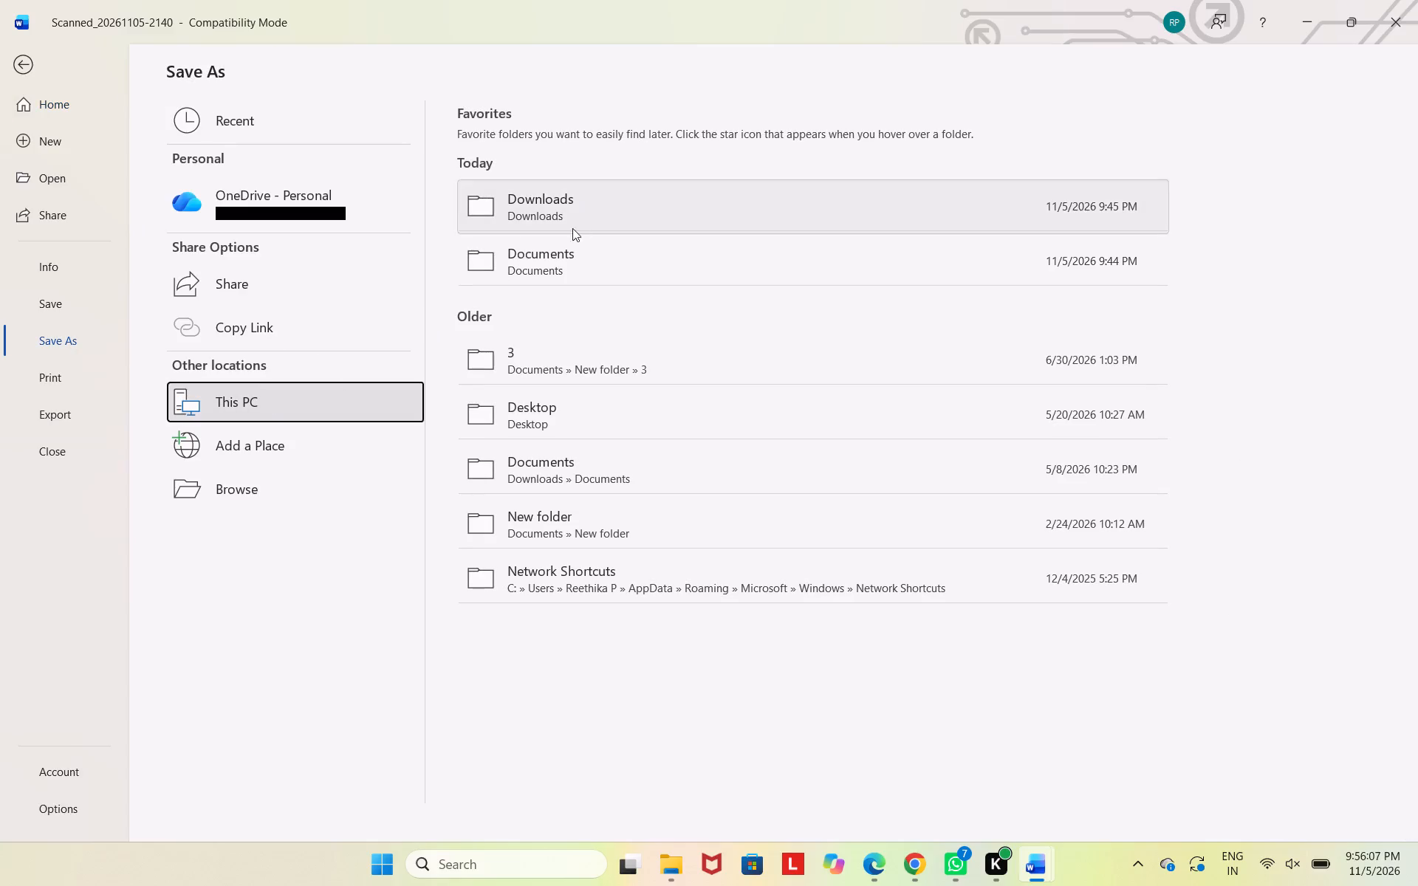
{"action": "left_click", "coordinate": [561, 255]}
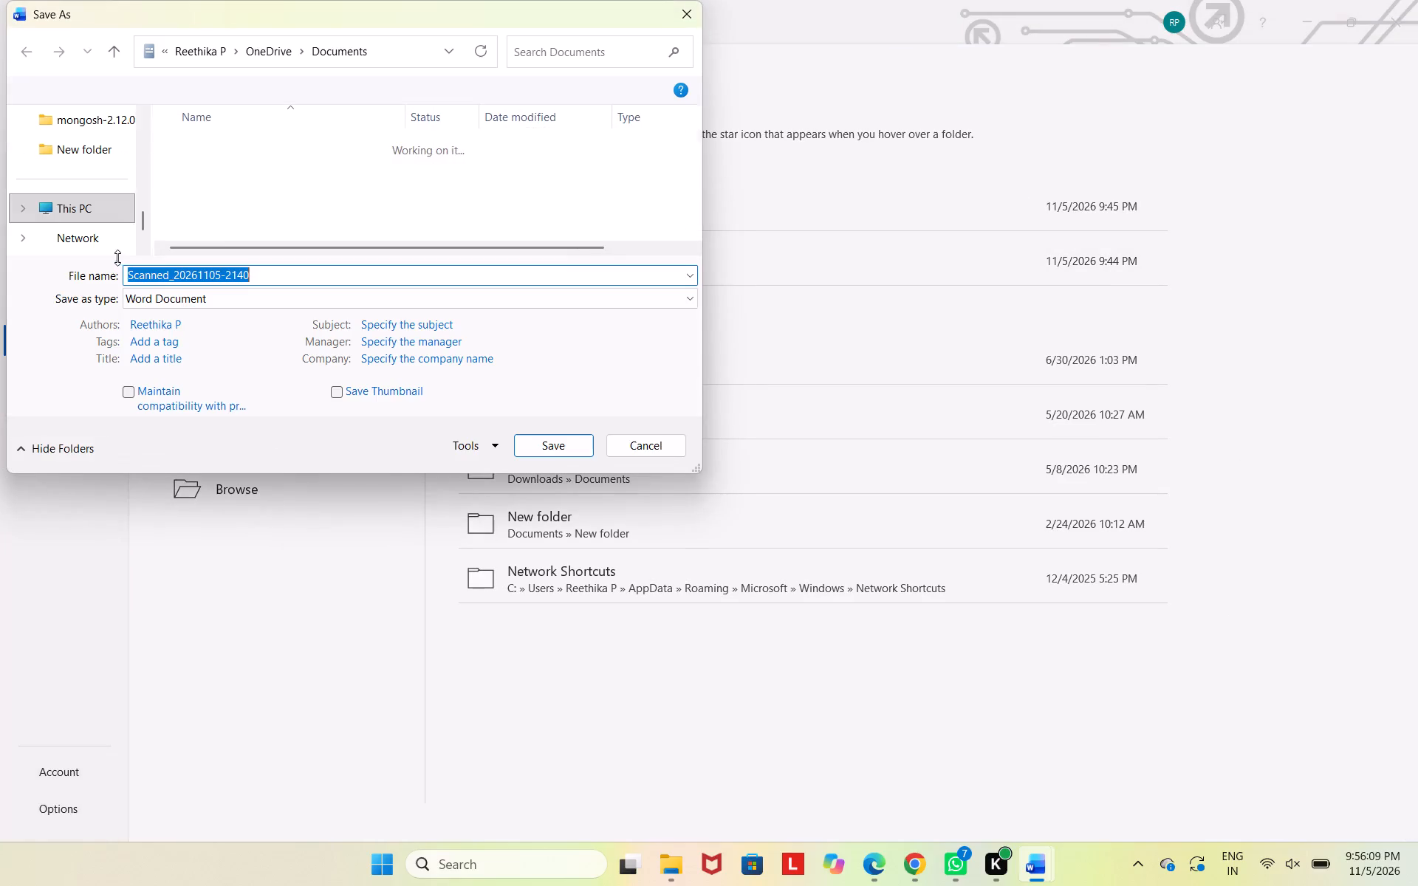
{"action": "scroll", "coordinate": [83, 163], "scroll_direction": "up", "scroll_amount": 6}
{"action": "scroll", "coordinate": [83, 163], "scroll_direction": "down", "scroll_amount": 1}
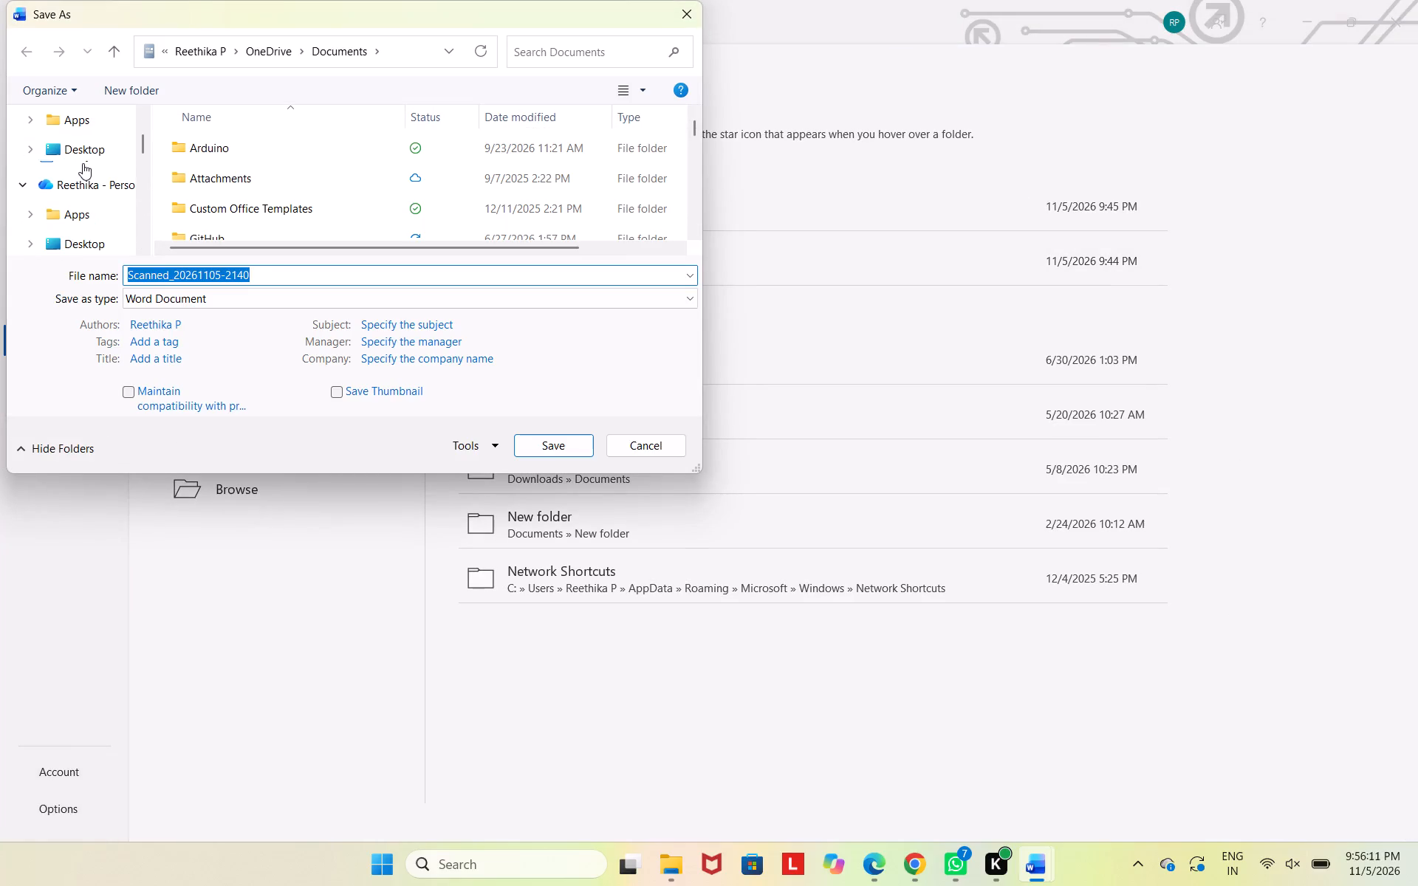
{"action": "scroll", "coordinate": [83, 163], "scroll_direction": "down", "scroll_amount": 1}
{"action": "left_click", "coordinate": [85, 179]}
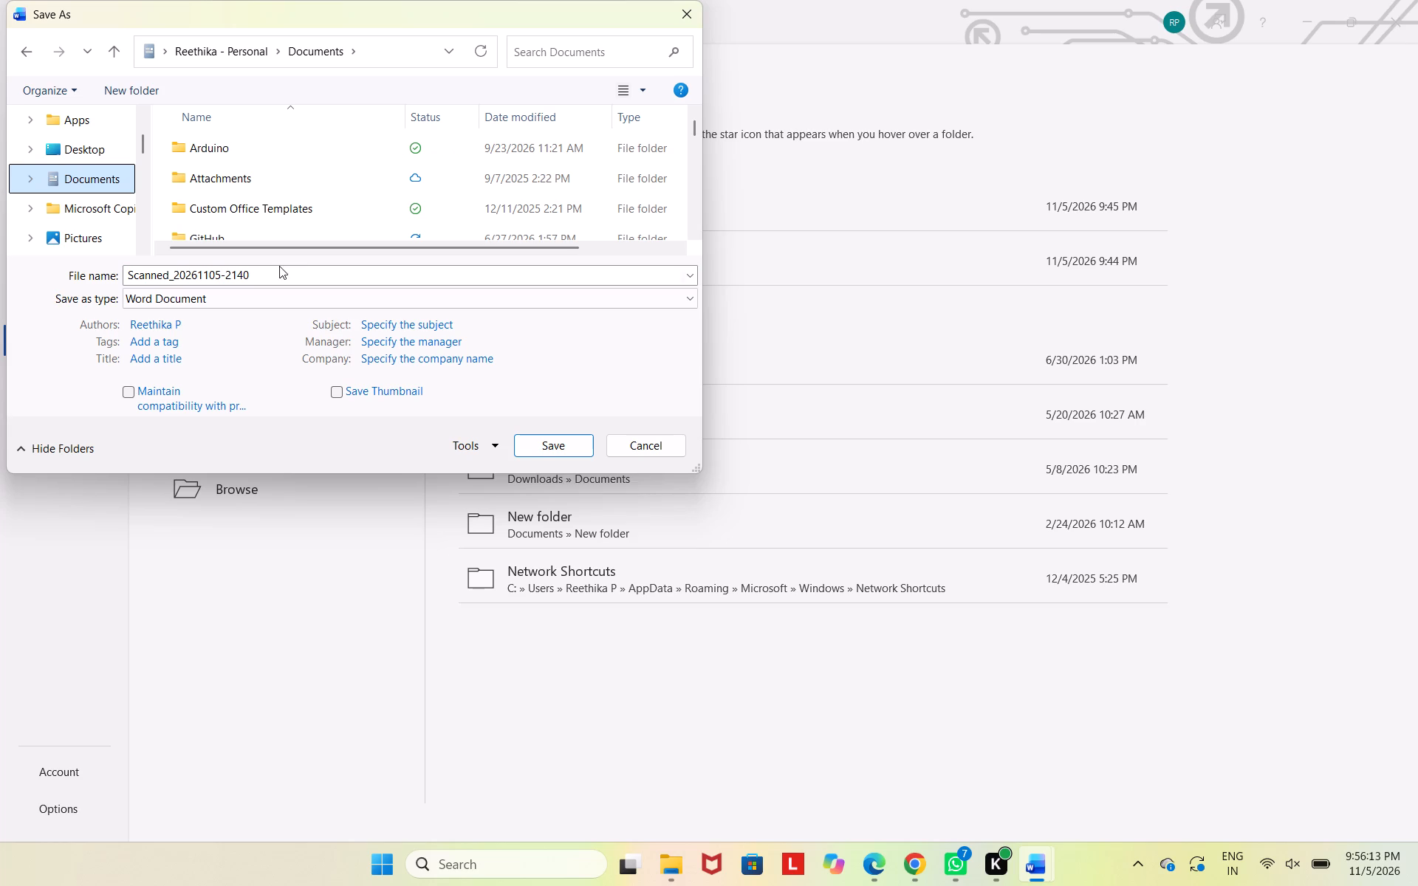
{"action": "left_click", "coordinate": [269, 275]}
{"action": "key", "text": "BackSpace"}
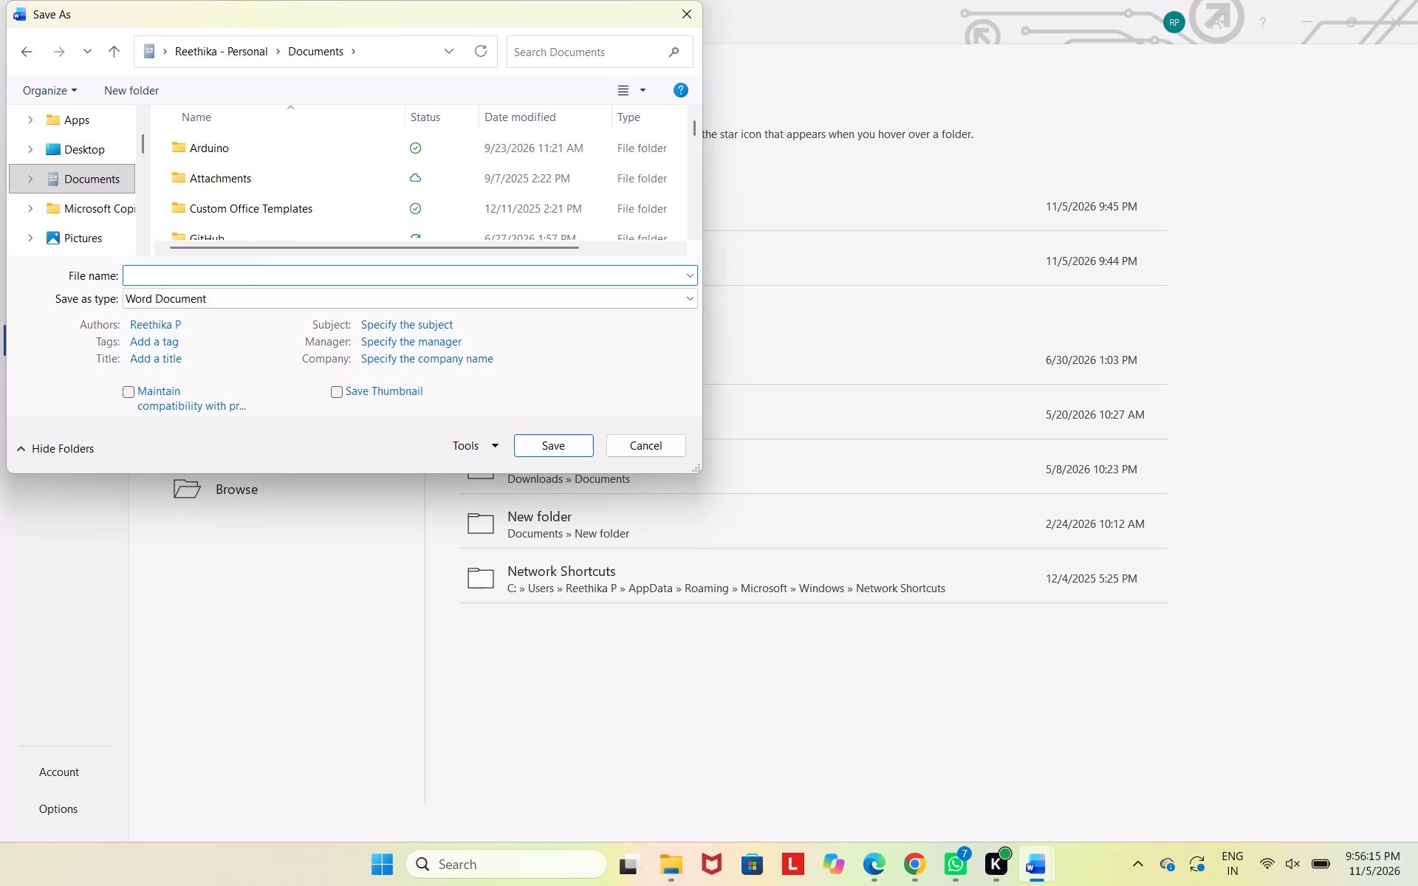
{"action": "key", "text": "r"}
{"action": "type", "text": "PE"}
{"action": "key", "text": "space"}
{"action": "type", "text": "Assignment - 1"}
{"action": "left_click", "coordinate": [551, 450]}
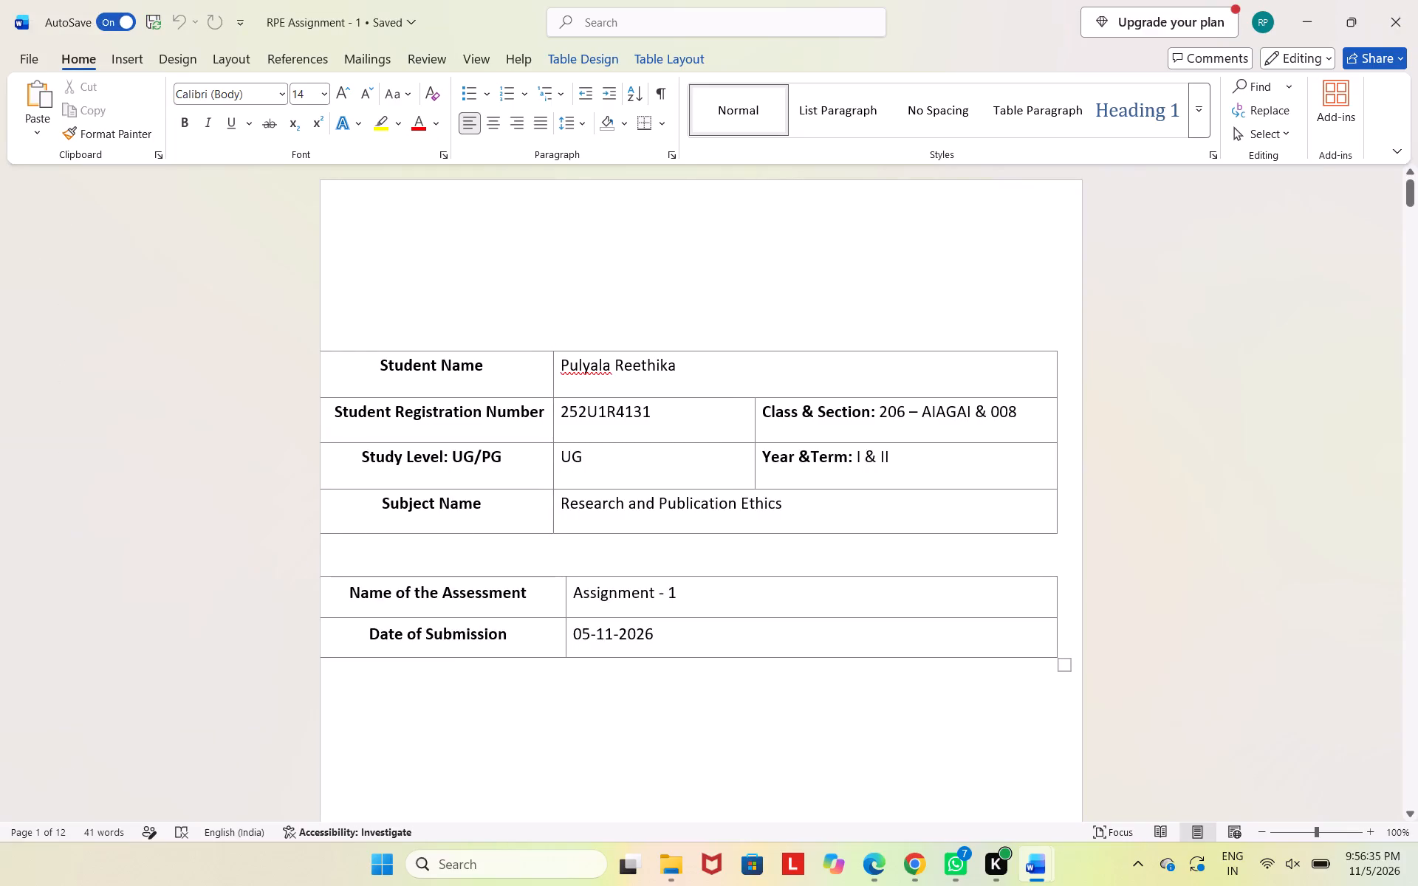
Export the document as a PDF named "RPE Assignment - 1" to the OneDrive Documents folder, with standard optimization and opening after publishing.
{"action": "left_click", "coordinate": [25, 55]}
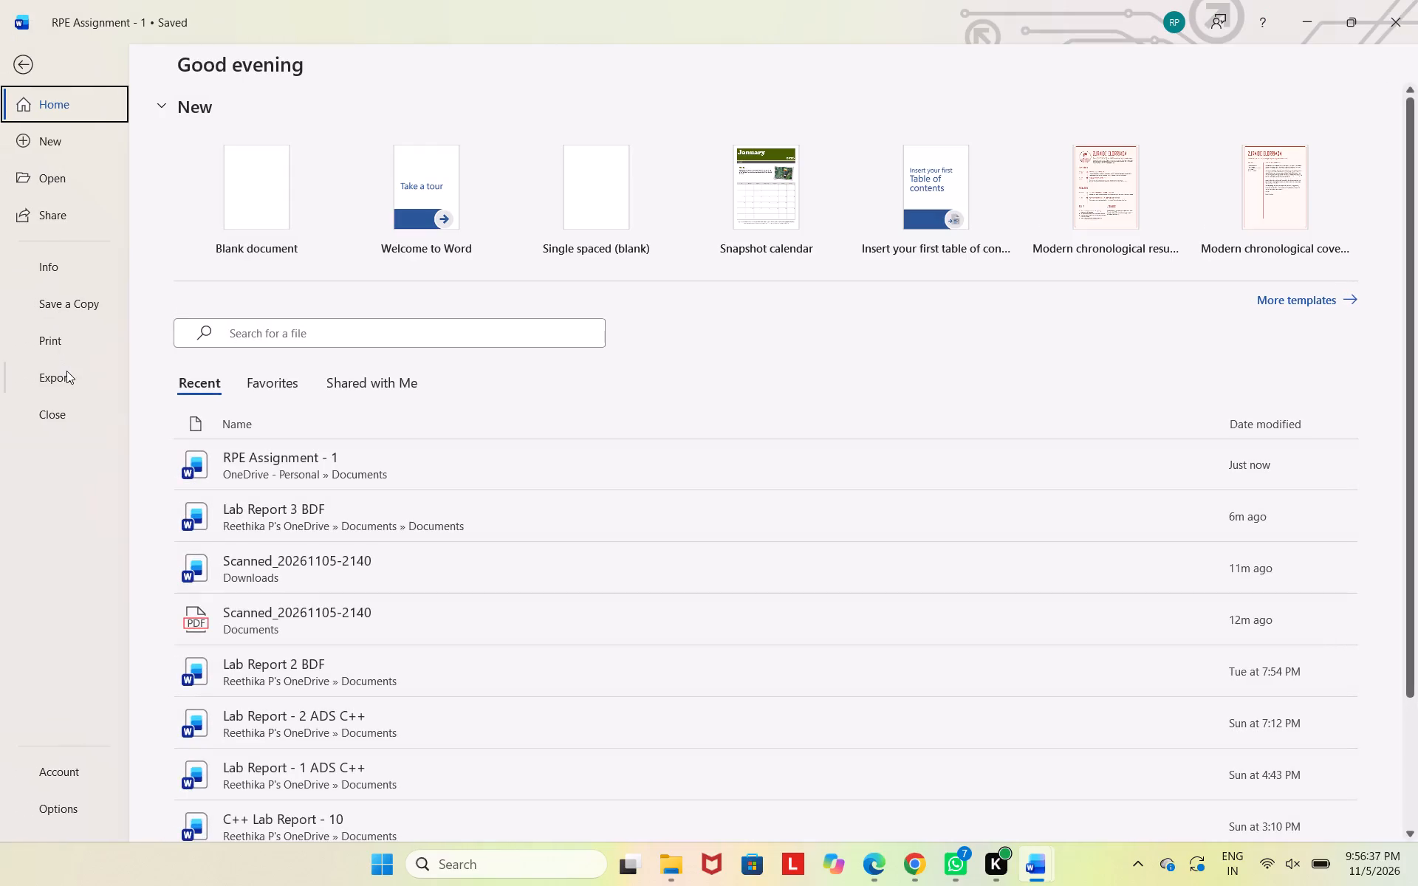
{"action": "left_click", "coordinate": [66, 371]}
{"action": "left_click", "coordinate": [513, 269]}
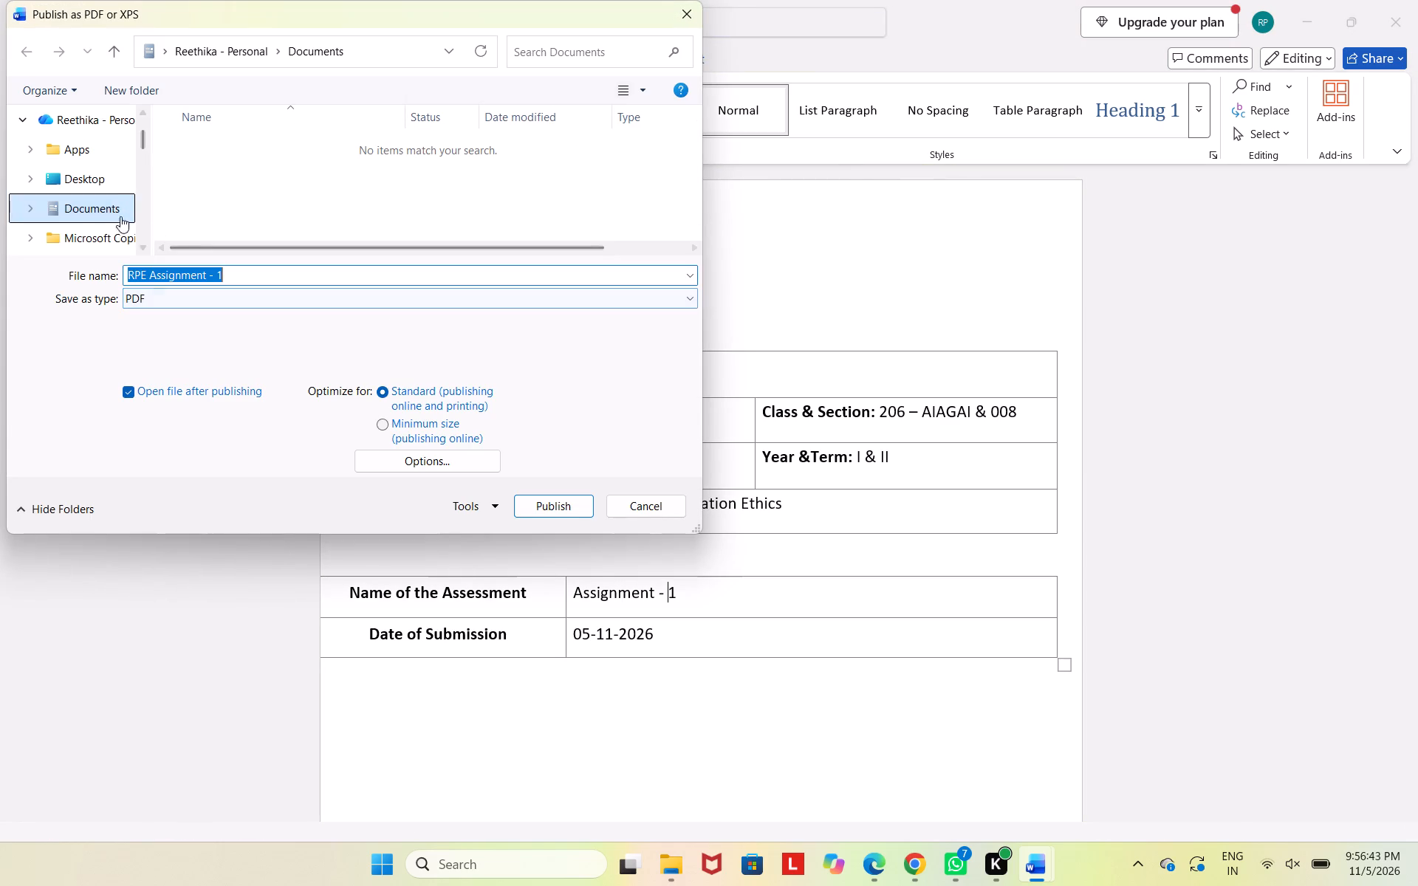
{"action": "left_click", "coordinate": [81, 213]}
{"action": "left_click", "coordinate": [81, 213]}
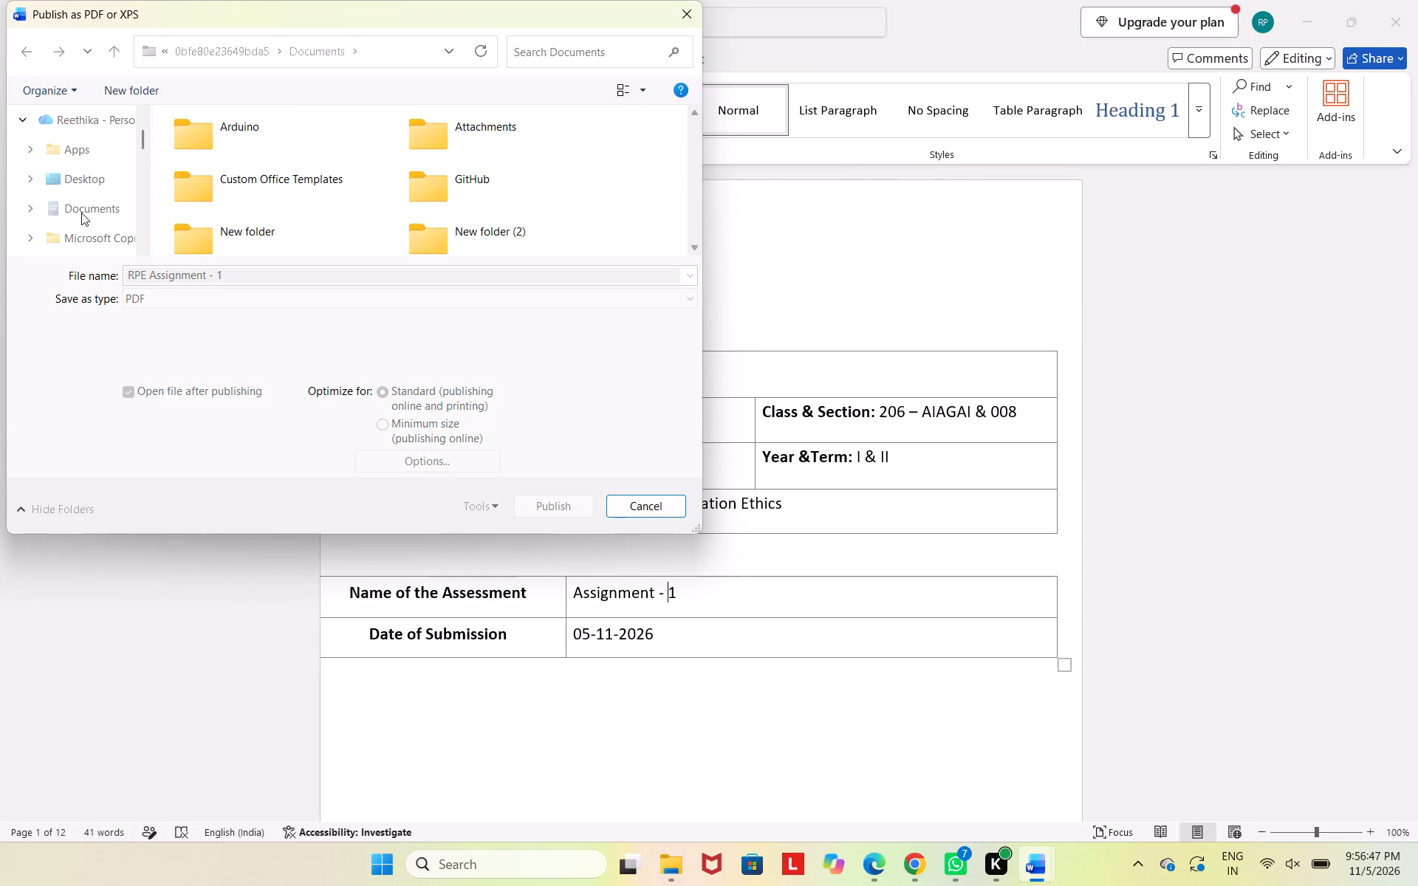
{"action": "left_click", "coordinate": [81, 213]}
{"action": "left_click", "coordinate": [81, 213]}
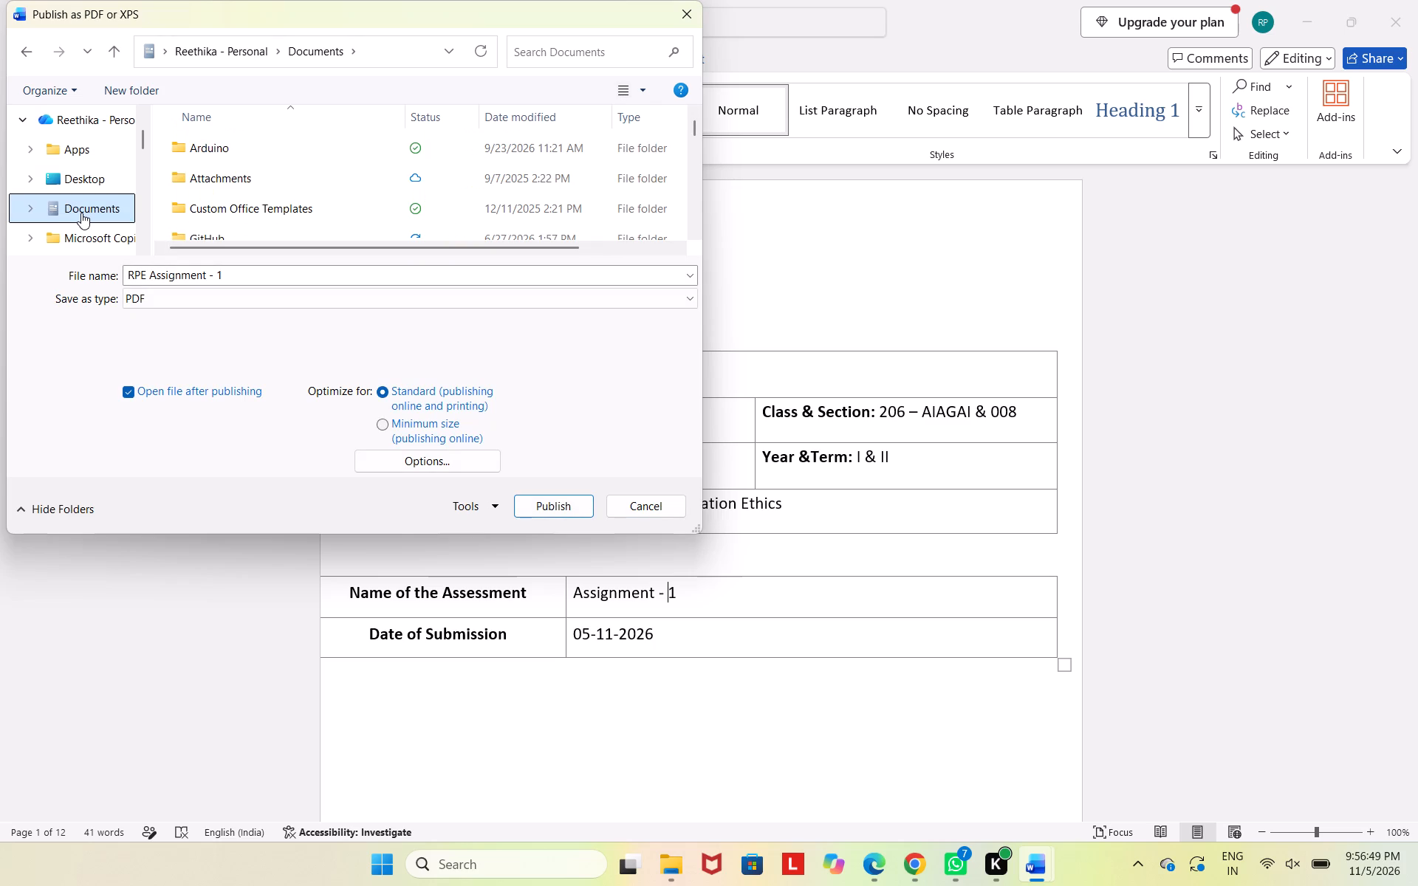
{"action": "left_click", "coordinate": [547, 507]}
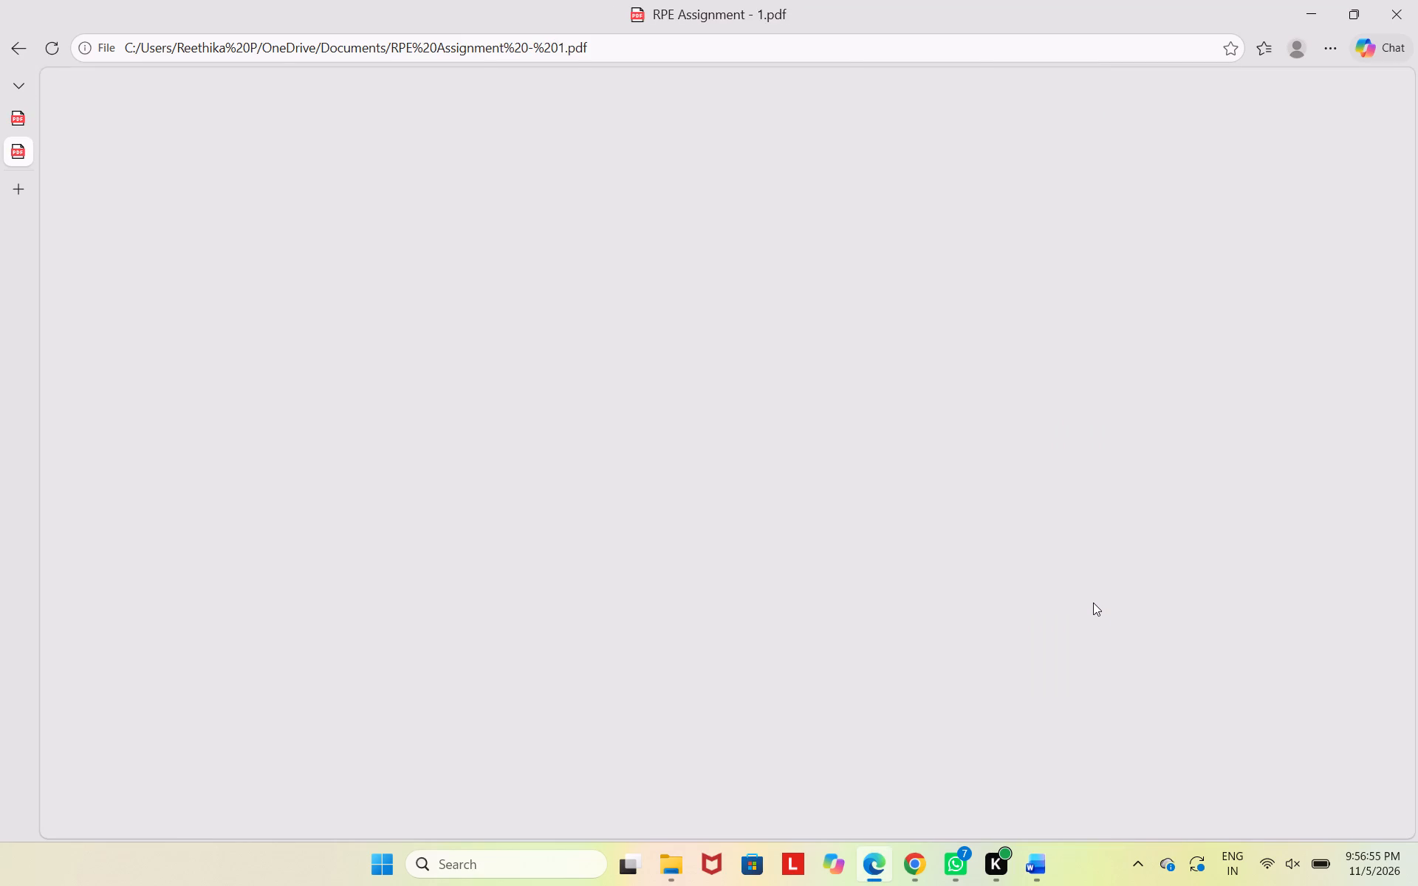
Review the exported RPE Assignment - 1 PDF, from the student details tables through the handwritten answer pages and back to the first page.
{"action": "scroll", "coordinate": [784, 455], "scroll_direction": "up", "scroll_amount": 3}
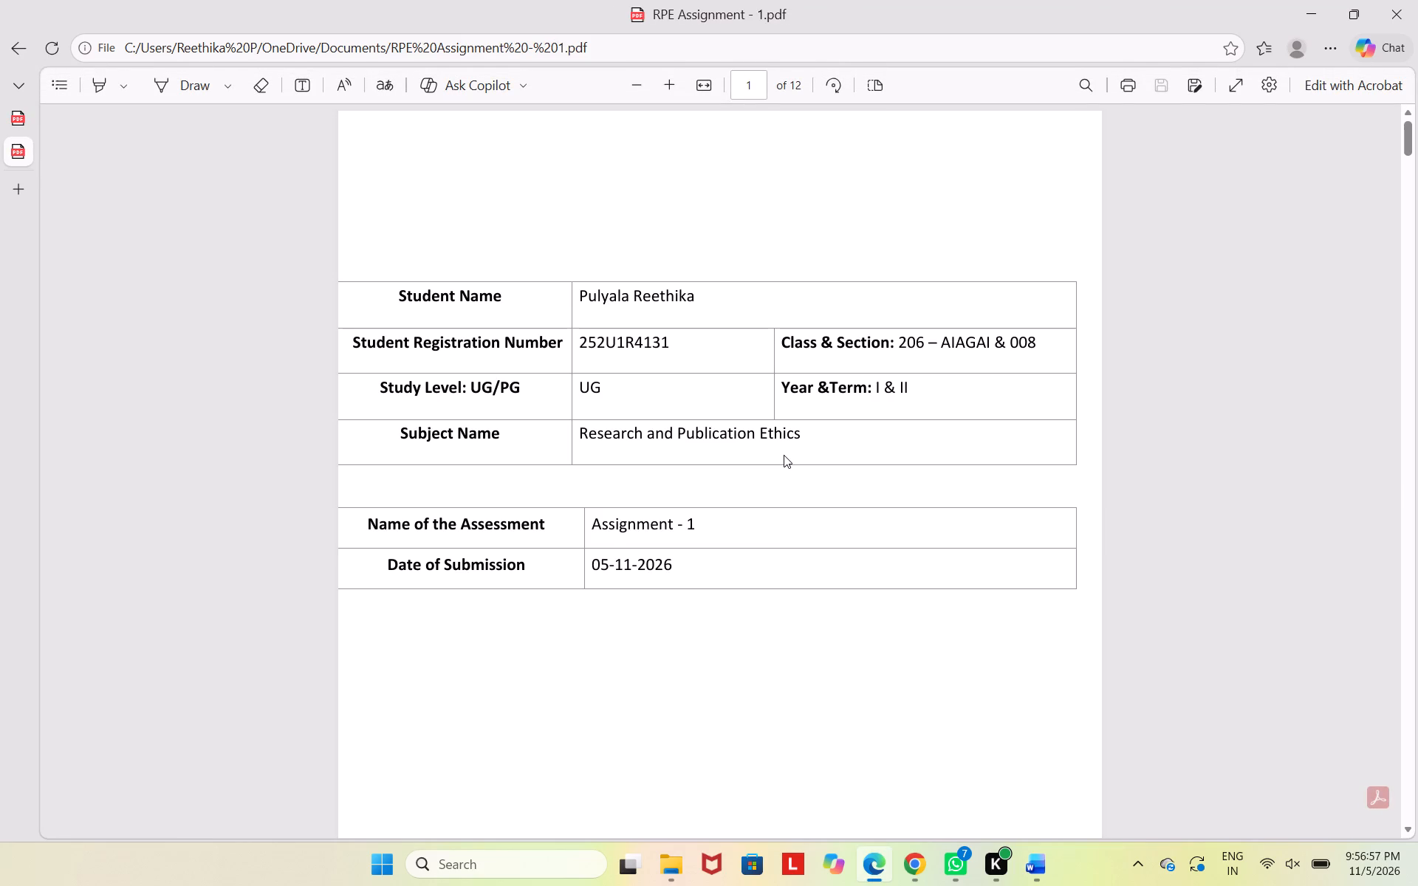
{"action": "scroll", "coordinate": [849, 481], "scroll_direction": "up", "scroll_amount": 4}
{"action": "scroll", "coordinate": [849, 481], "scroll_direction": "down", "scroll_amount": 2}
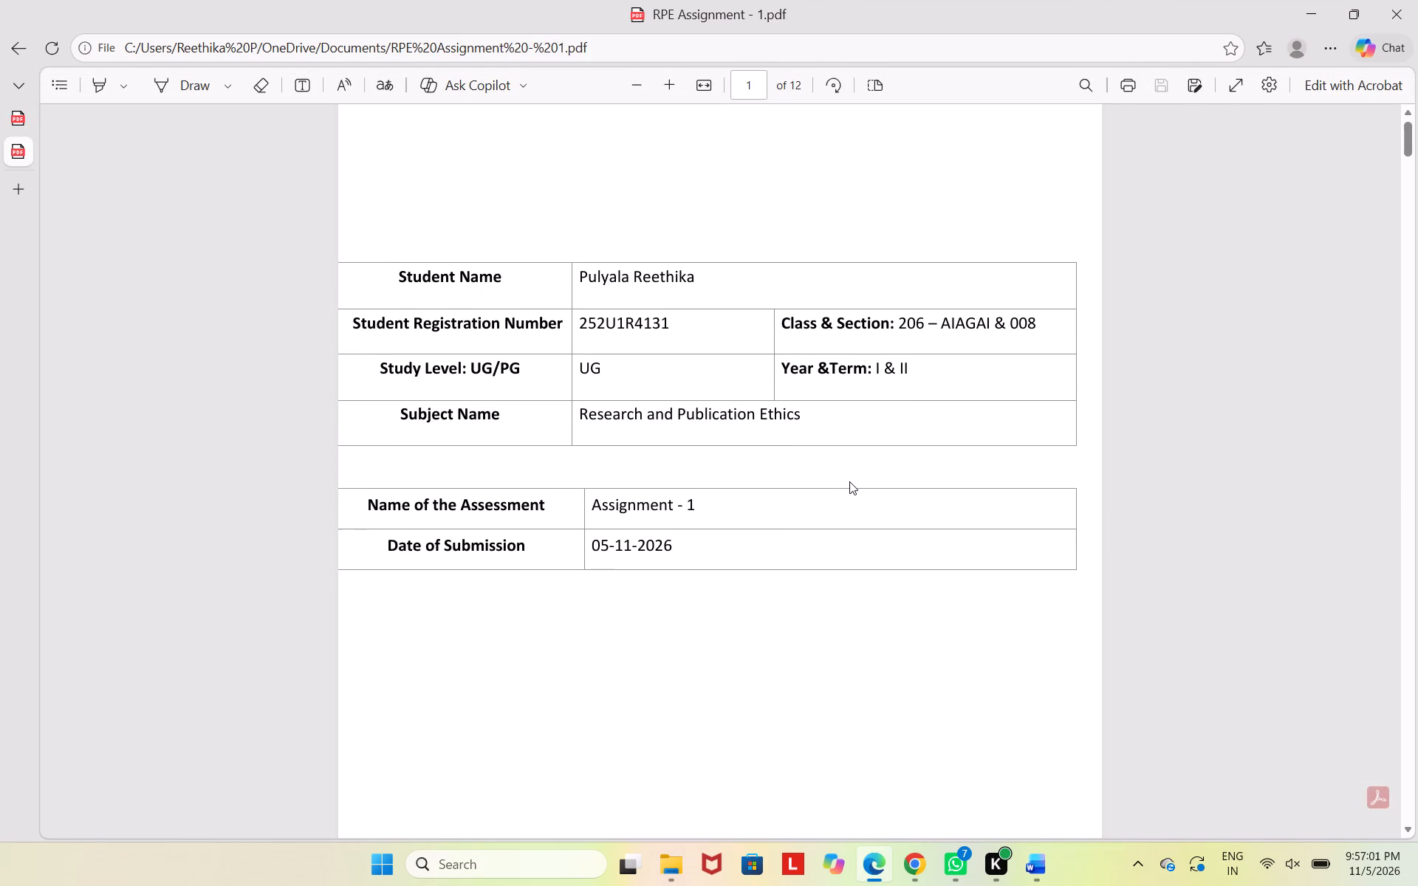
{"action": "scroll", "coordinate": [849, 481], "scroll_direction": "down", "scroll_amount": 6}
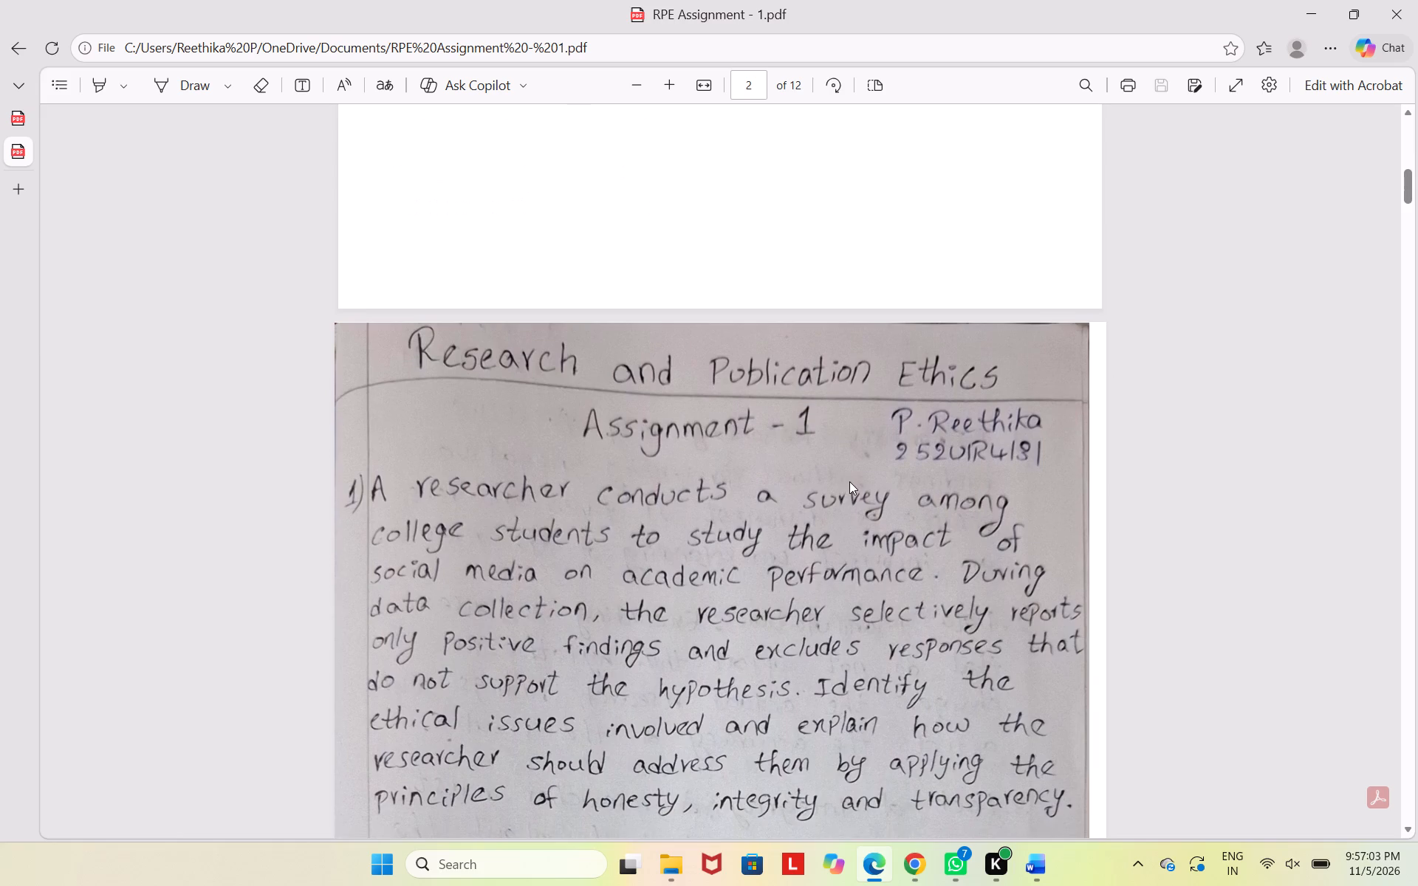
{"action": "scroll", "coordinate": [849, 481], "scroll_direction": "down", "scroll_amount": 4}
{"action": "scroll", "coordinate": [849, 481], "scroll_direction": "up", "scroll_amount": 1}
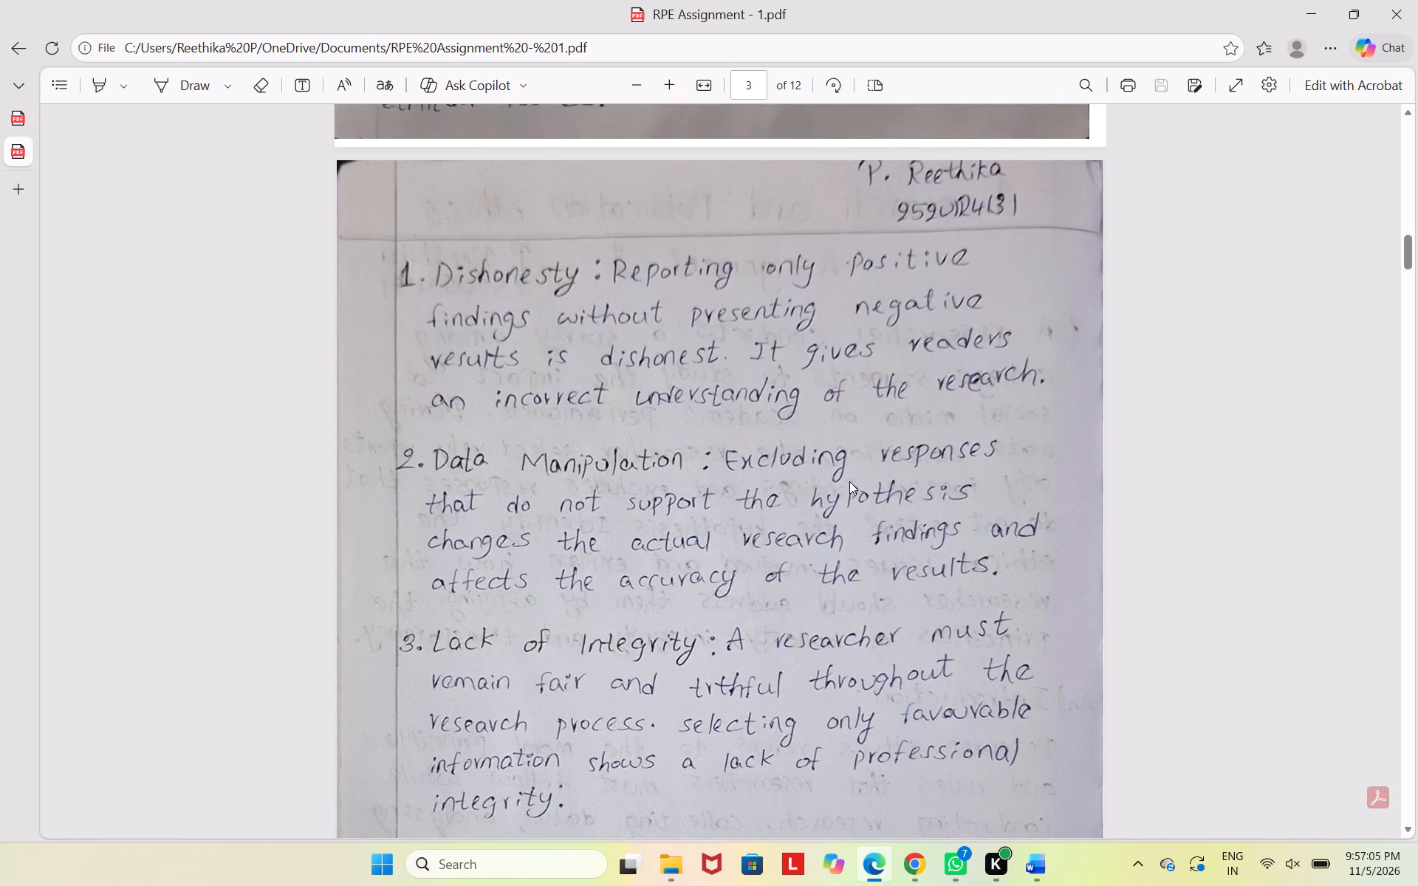
{"action": "scroll", "coordinate": [849, 481], "scroll_direction": "up", "scroll_amount": 1}
{"action": "scroll", "coordinate": [849, 481], "scroll_direction": "down", "scroll_amount": 2}
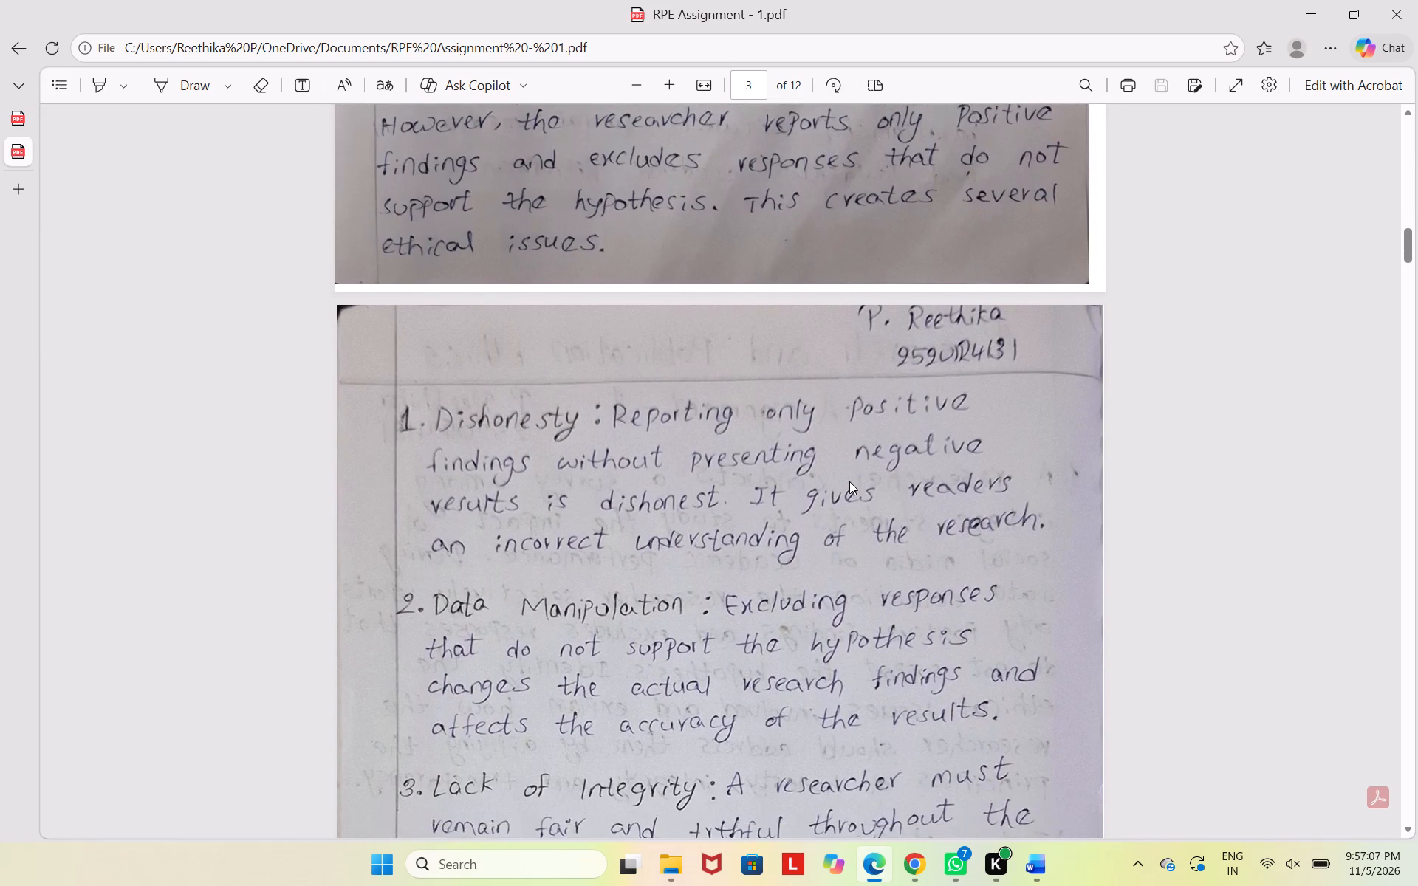
{"action": "scroll", "coordinate": [849, 481], "scroll_direction": "down", "scroll_amount": 7}
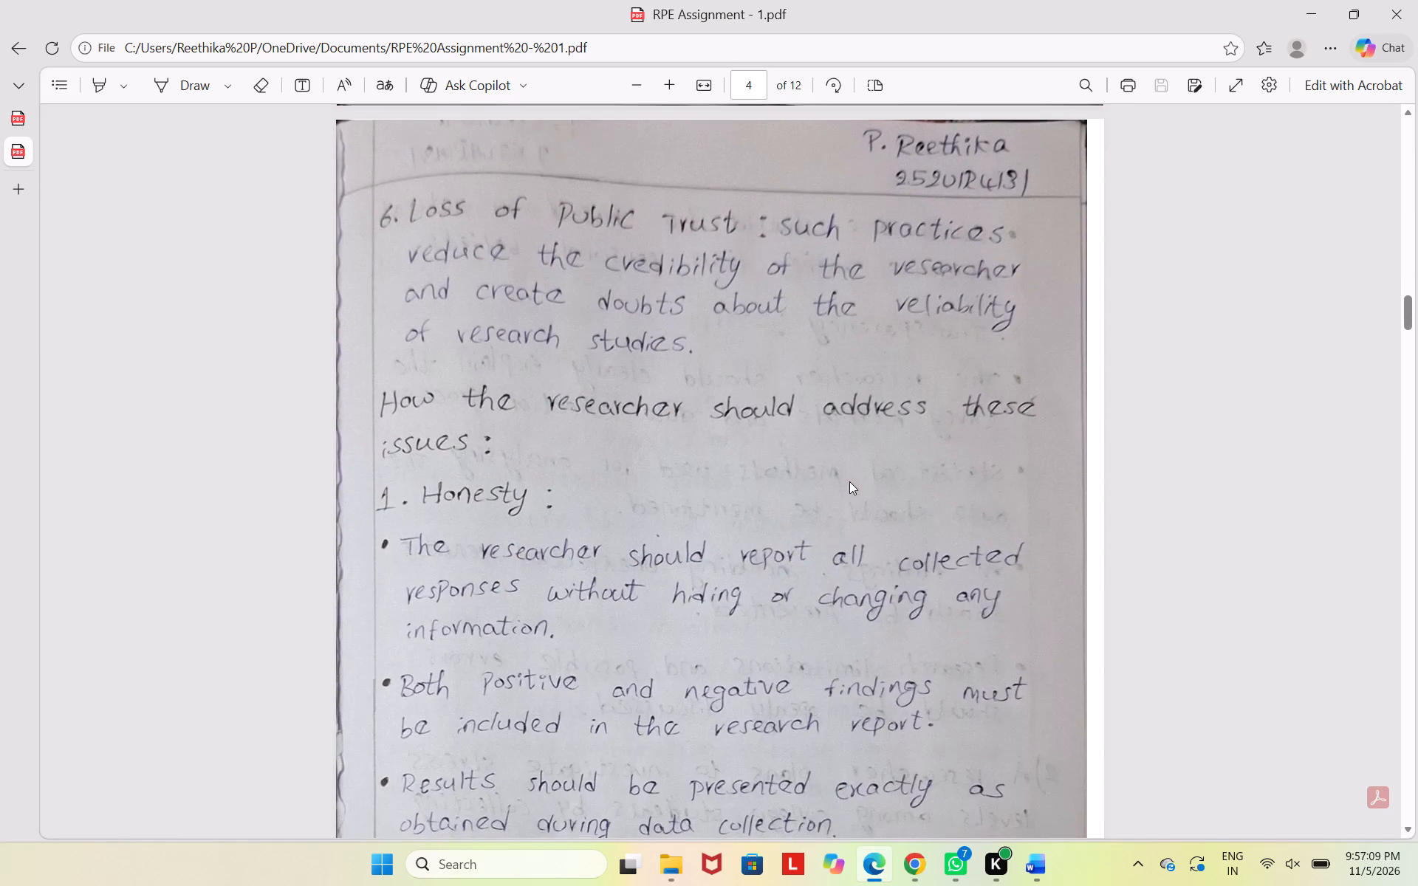
{"action": "scroll", "coordinate": [849, 481], "scroll_direction": "down", "scroll_amount": 7}
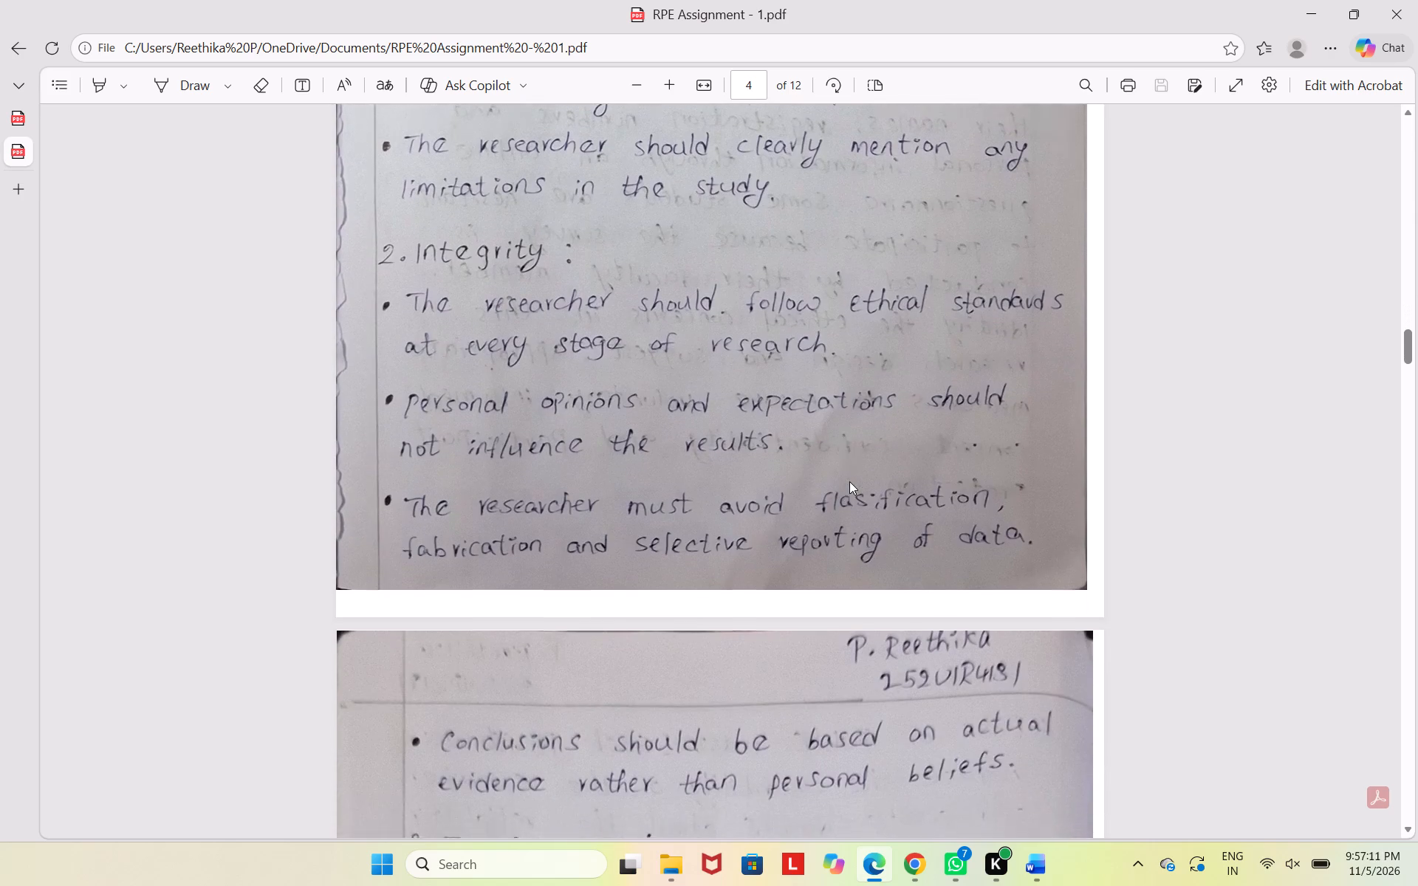
{"action": "scroll", "coordinate": [849, 481], "scroll_direction": "down", "scroll_amount": 5}
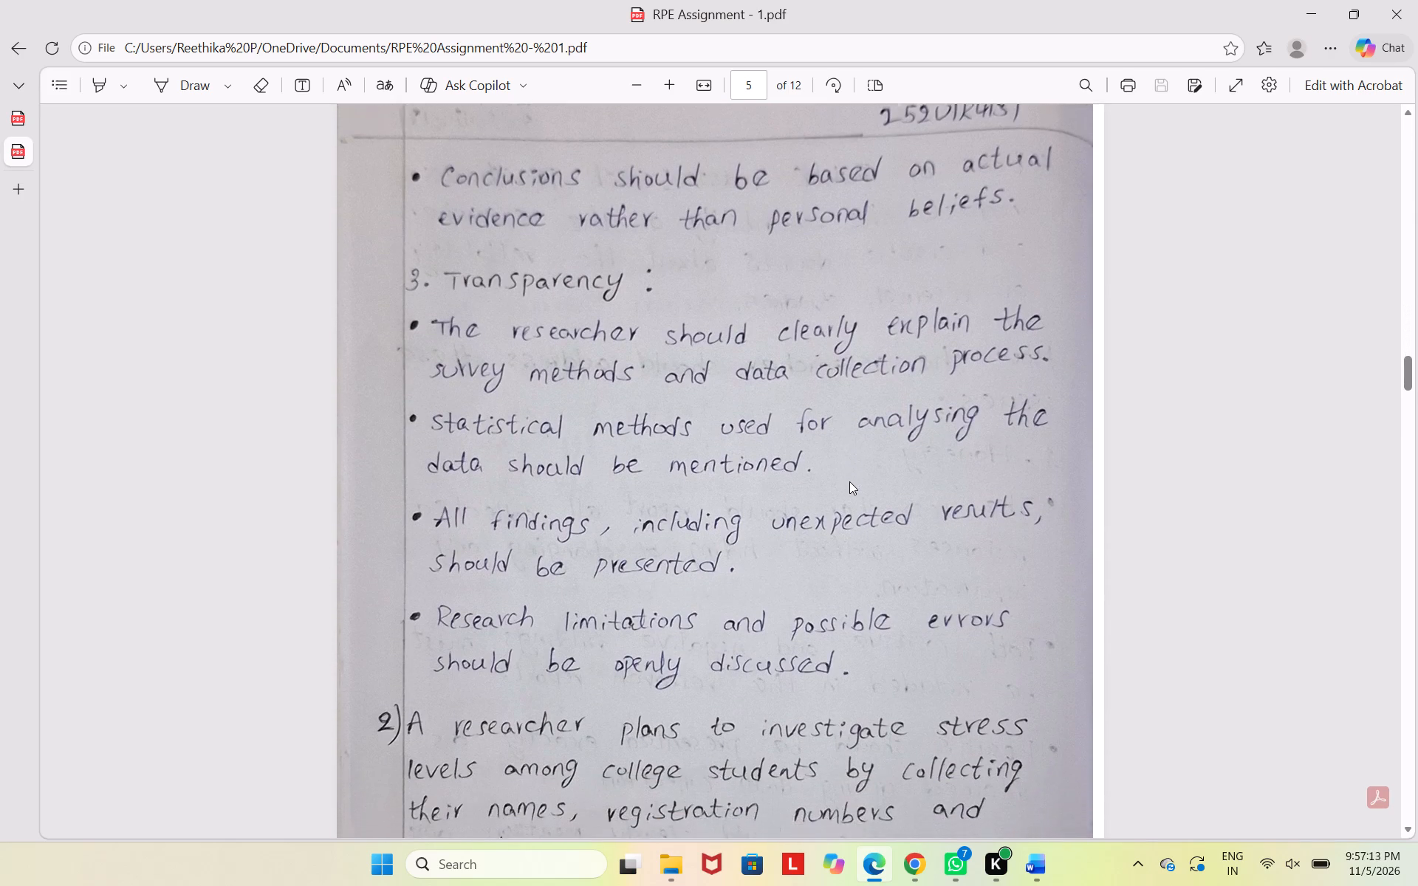
{"action": "scroll", "coordinate": [849, 481], "scroll_direction": "down", "scroll_amount": 6}
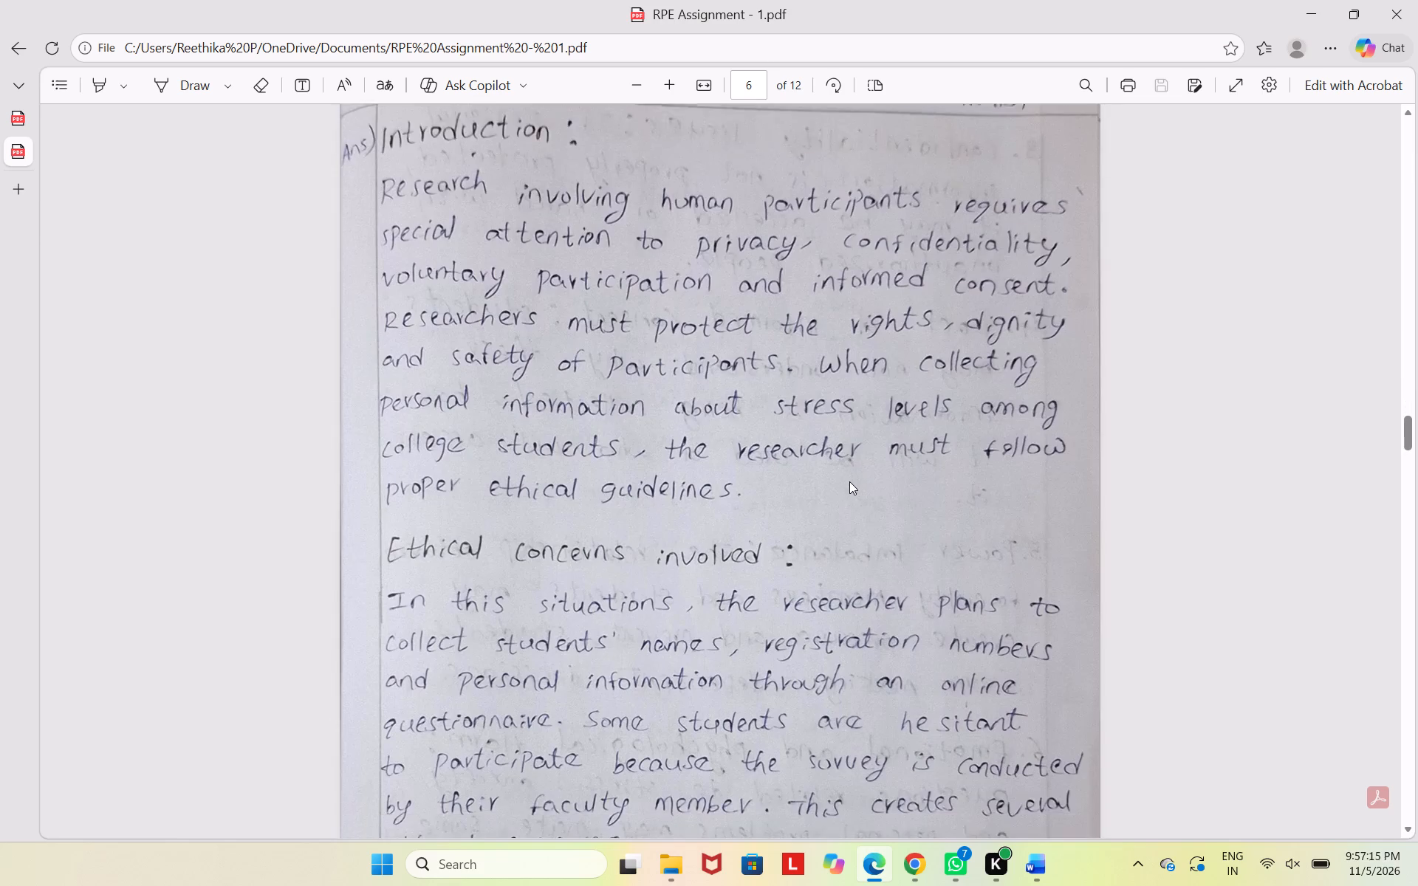
{"action": "scroll", "coordinate": [849, 481], "scroll_direction": "down", "scroll_amount": 6}
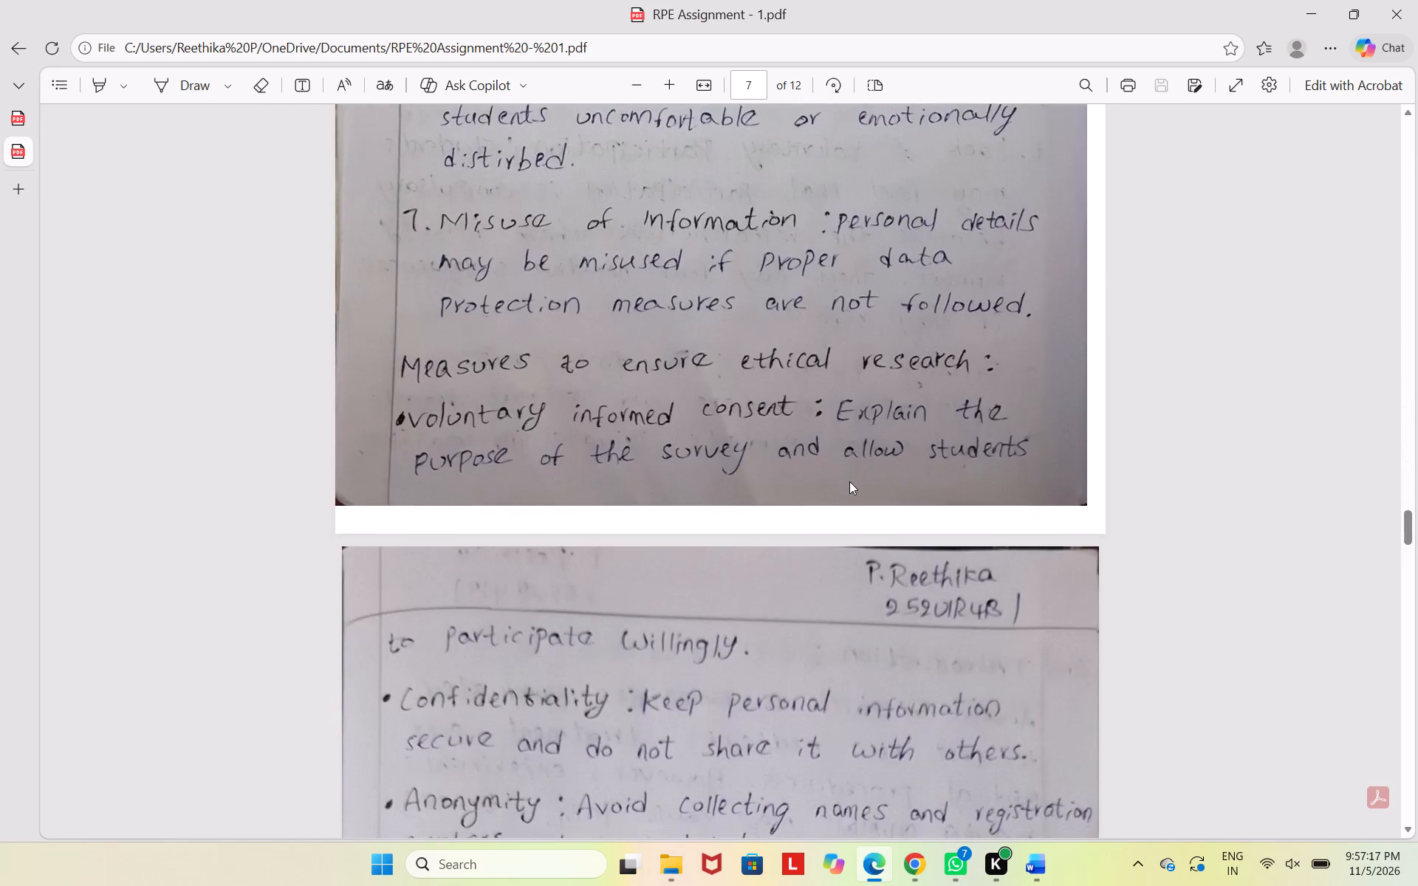
{"action": "scroll", "coordinate": [849, 481], "scroll_direction": "down", "scroll_amount": 6}
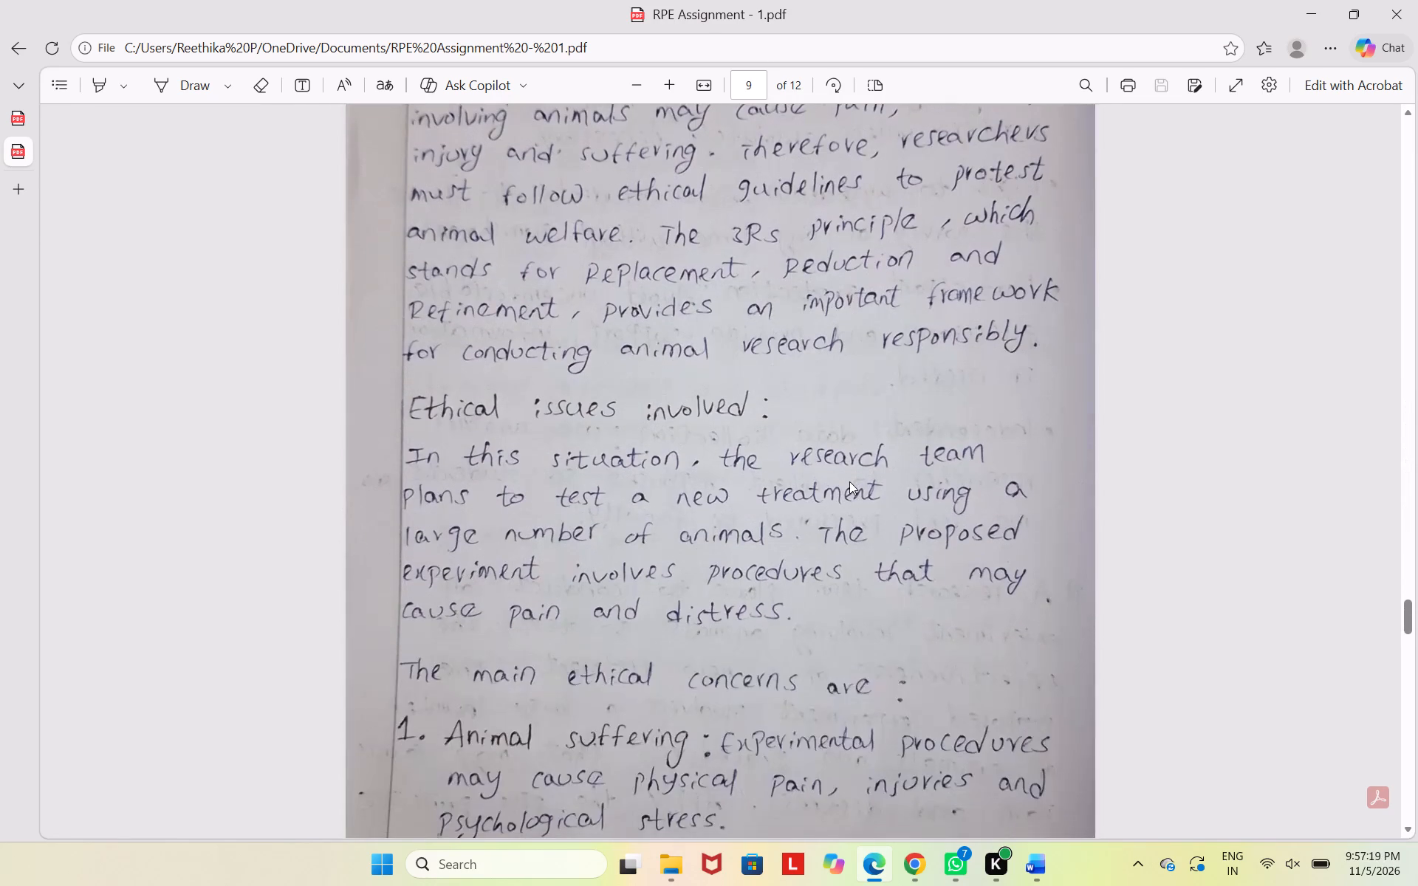
{"action": "scroll", "coordinate": [849, 481], "scroll_direction": "down", "scroll_amount": 8}
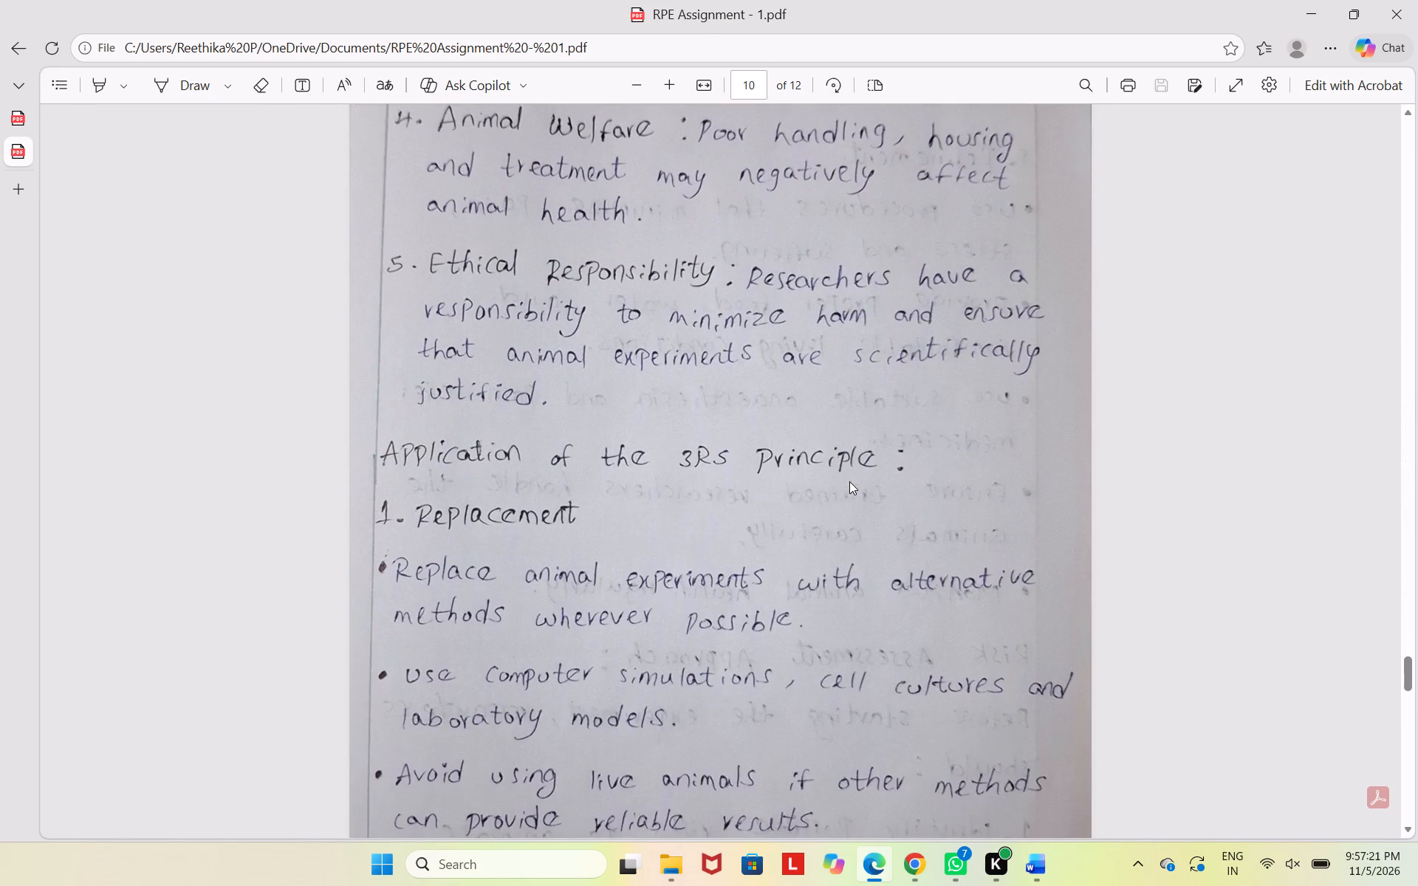
{"action": "scroll", "coordinate": [849, 481], "scroll_direction": "down", "scroll_amount": 7}
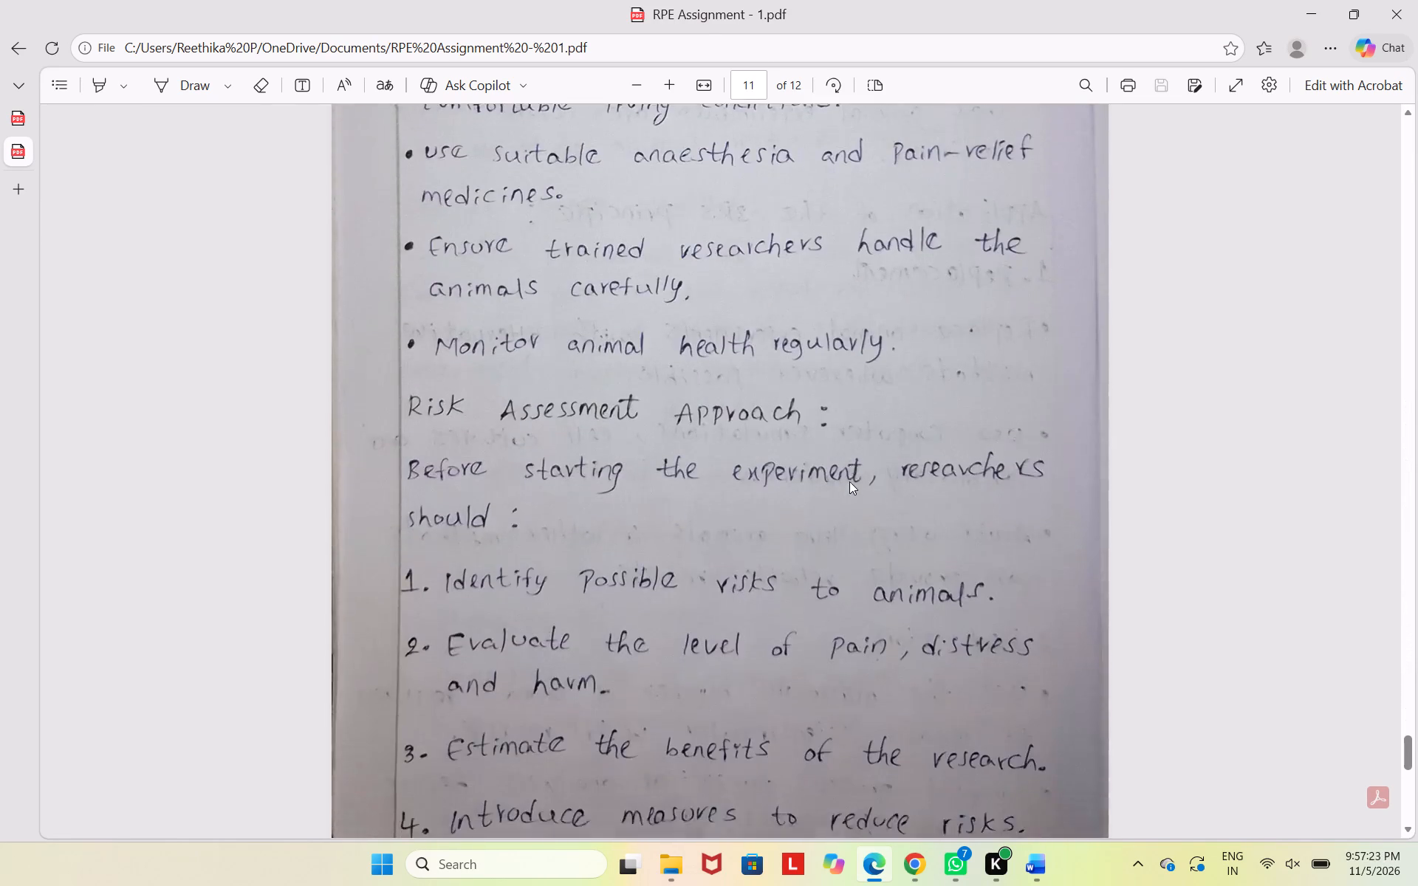
{"action": "scroll", "coordinate": [849, 481], "scroll_direction": "down", "scroll_amount": 2}
{"action": "scroll", "coordinate": [849, 481], "scroll_direction": "up", "scroll_amount": 18}
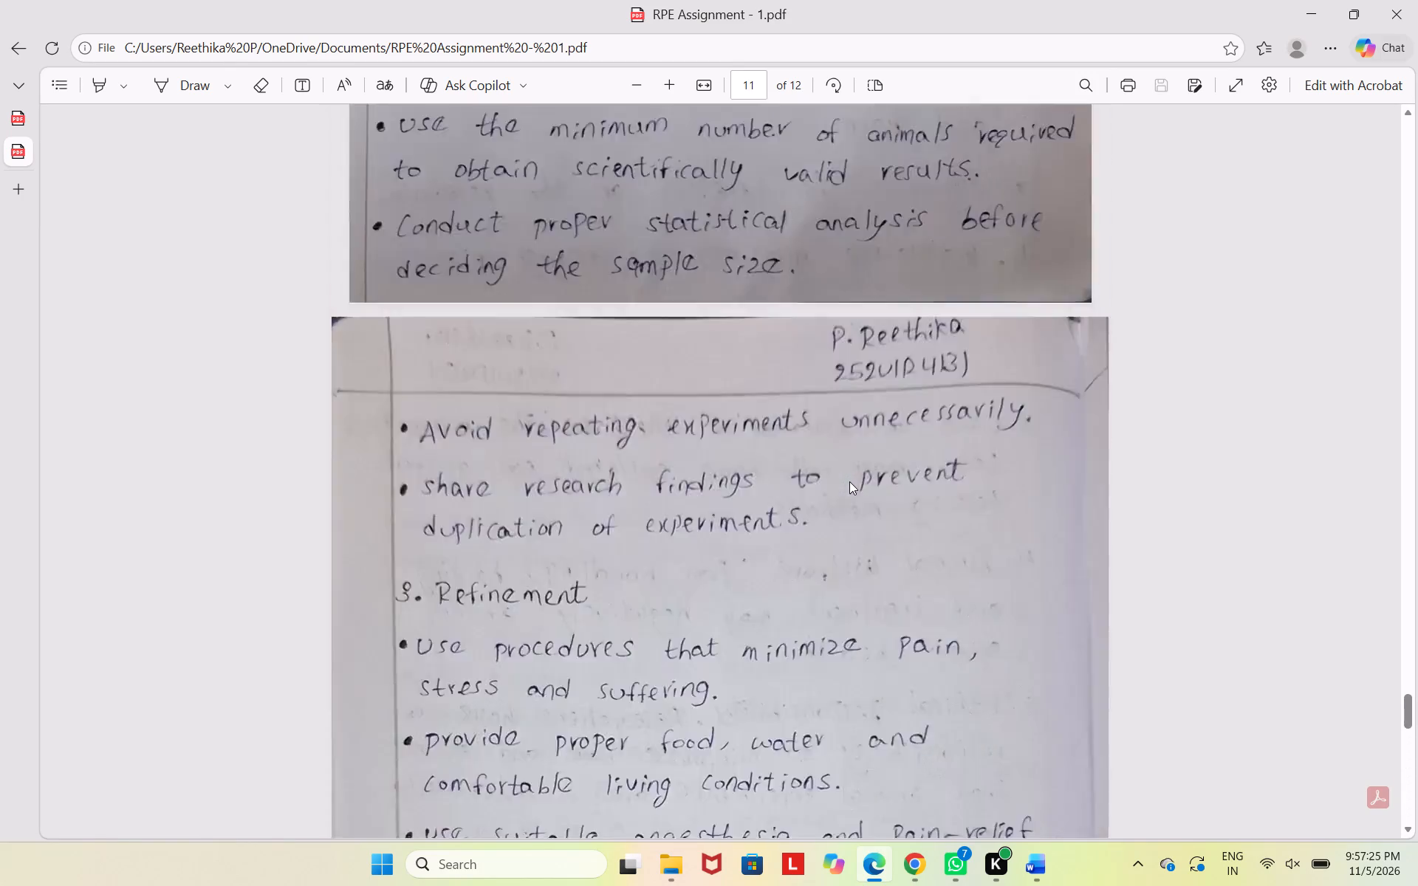
{"action": "scroll", "coordinate": [849, 481], "scroll_direction": "up", "scroll_amount": 18}
{"action": "scroll", "coordinate": [849, 481], "scroll_direction": "up", "scroll_amount": 10}
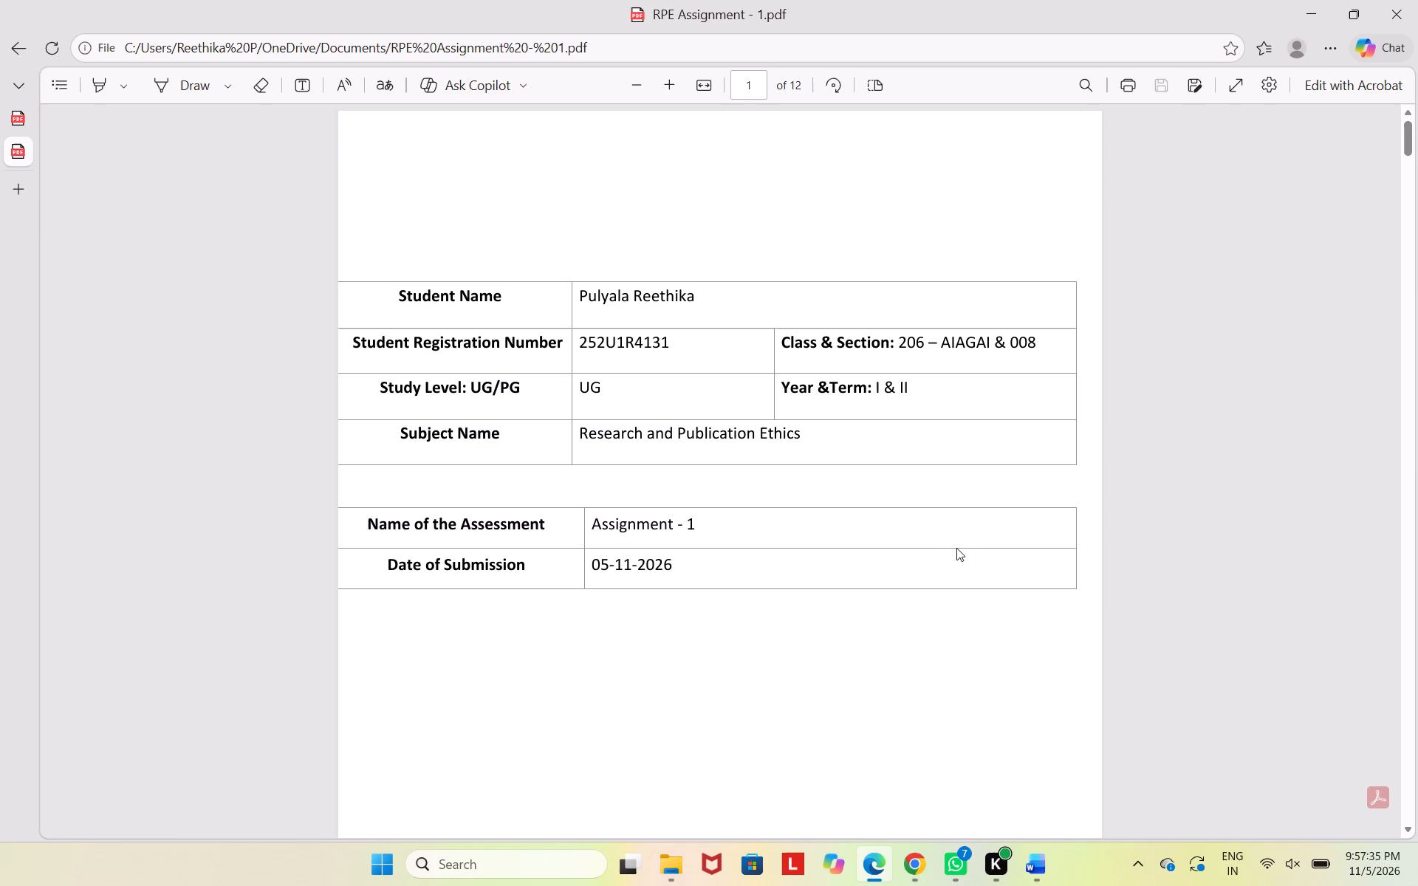
{"action": "left_click", "coordinate": [1018, 756]}
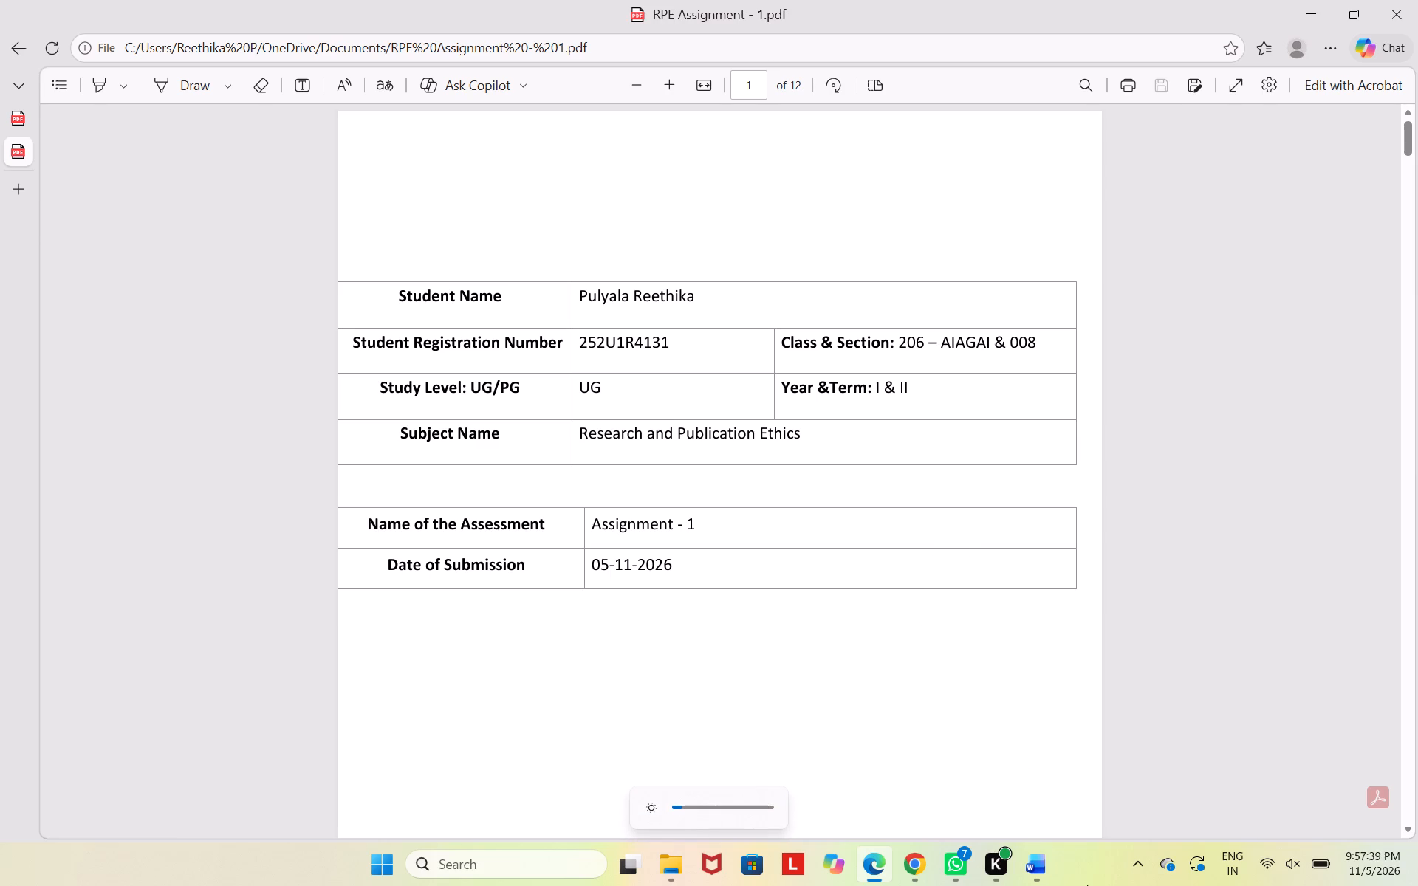
{"action": "scroll", "coordinate": [1087, 885], "scroll_direction": "up", "scroll_amount": 1}
Switch to Chrome, reload the Aurora University assessments page, and open the Research And Publication Ethics assessments list.
{"action": "left_click", "coordinate": [910, 862]}
{"action": "left_click", "coordinate": [852, 789]}
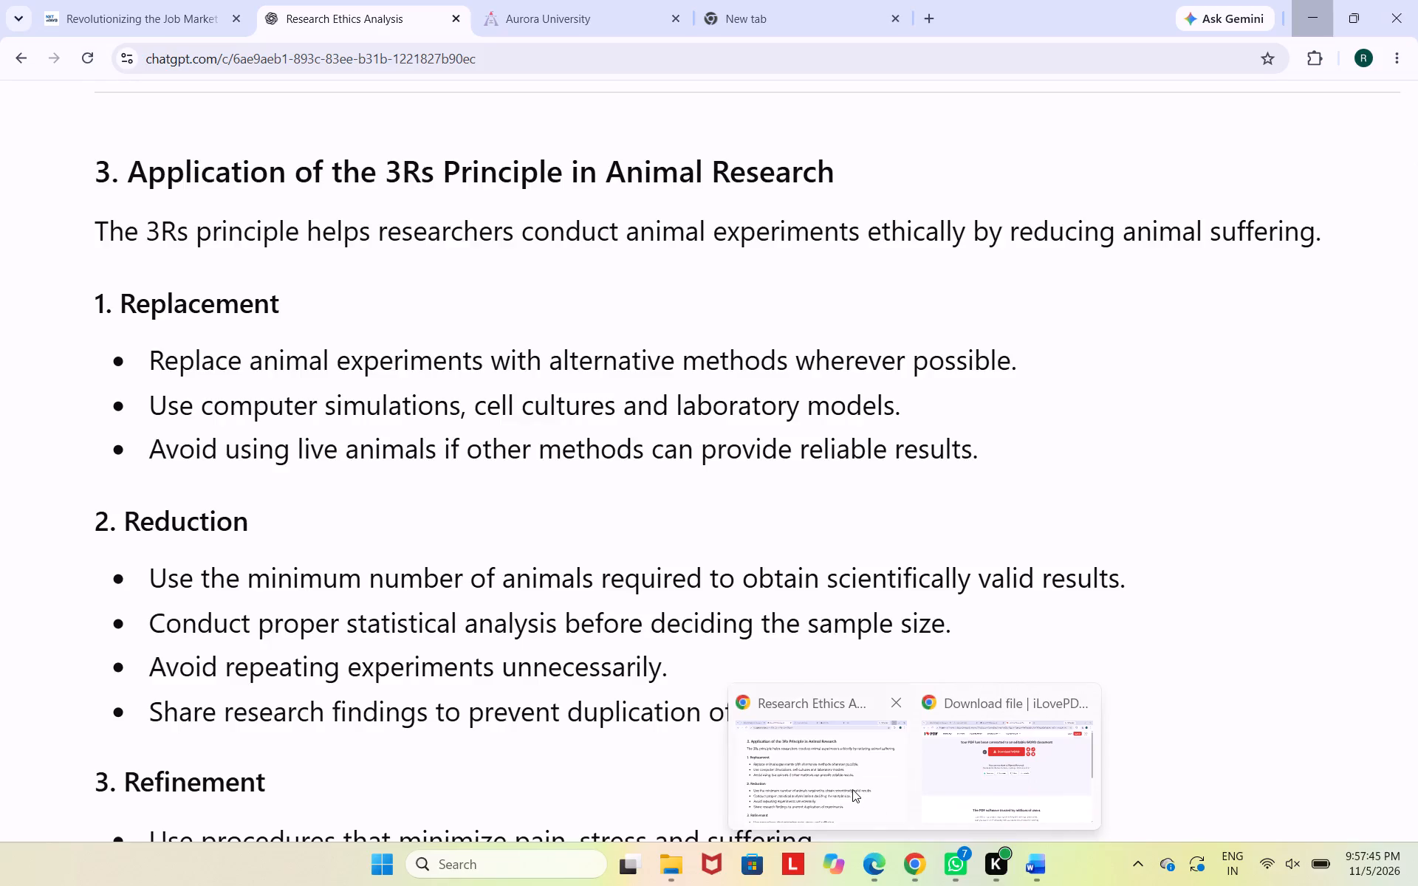
{"action": "left_click", "coordinate": [569, 0]}
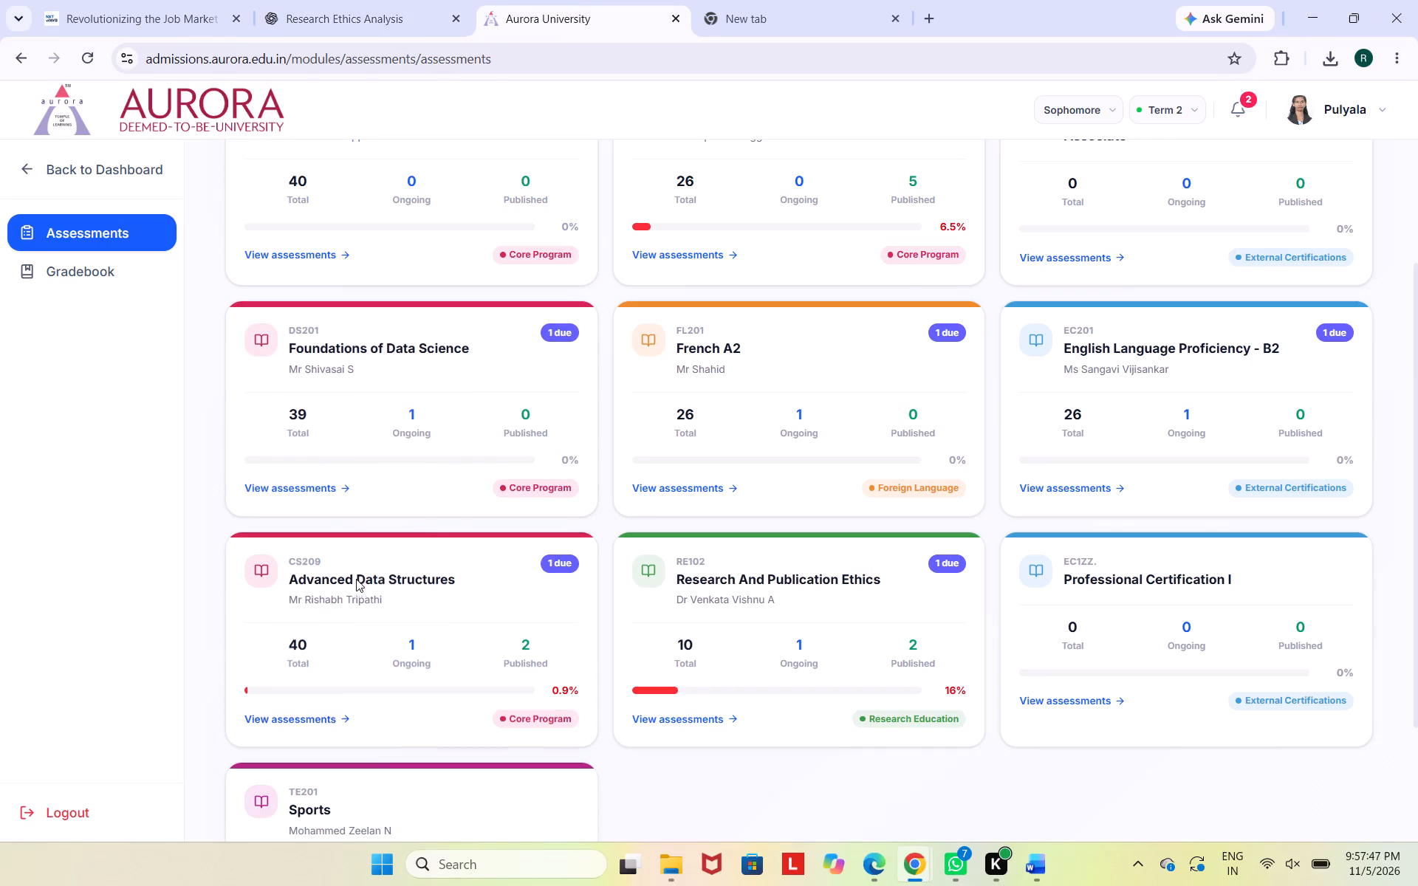
{"action": "scroll", "coordinate": [675, 477], "scroll_direction": "up", "scroll_amount": 3}
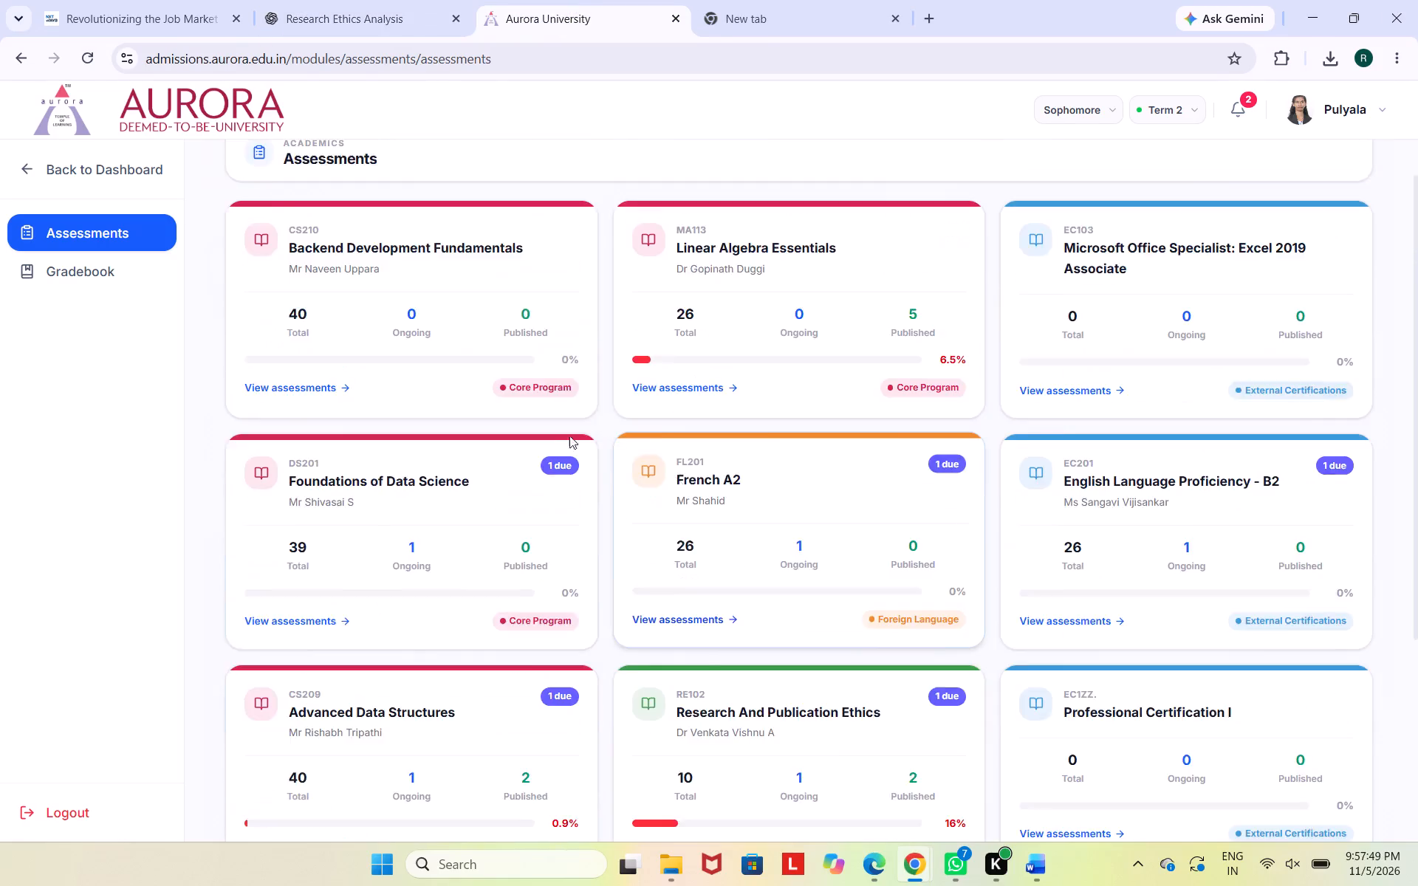
{"action": "left_click", "coordinate": [87, 40]}
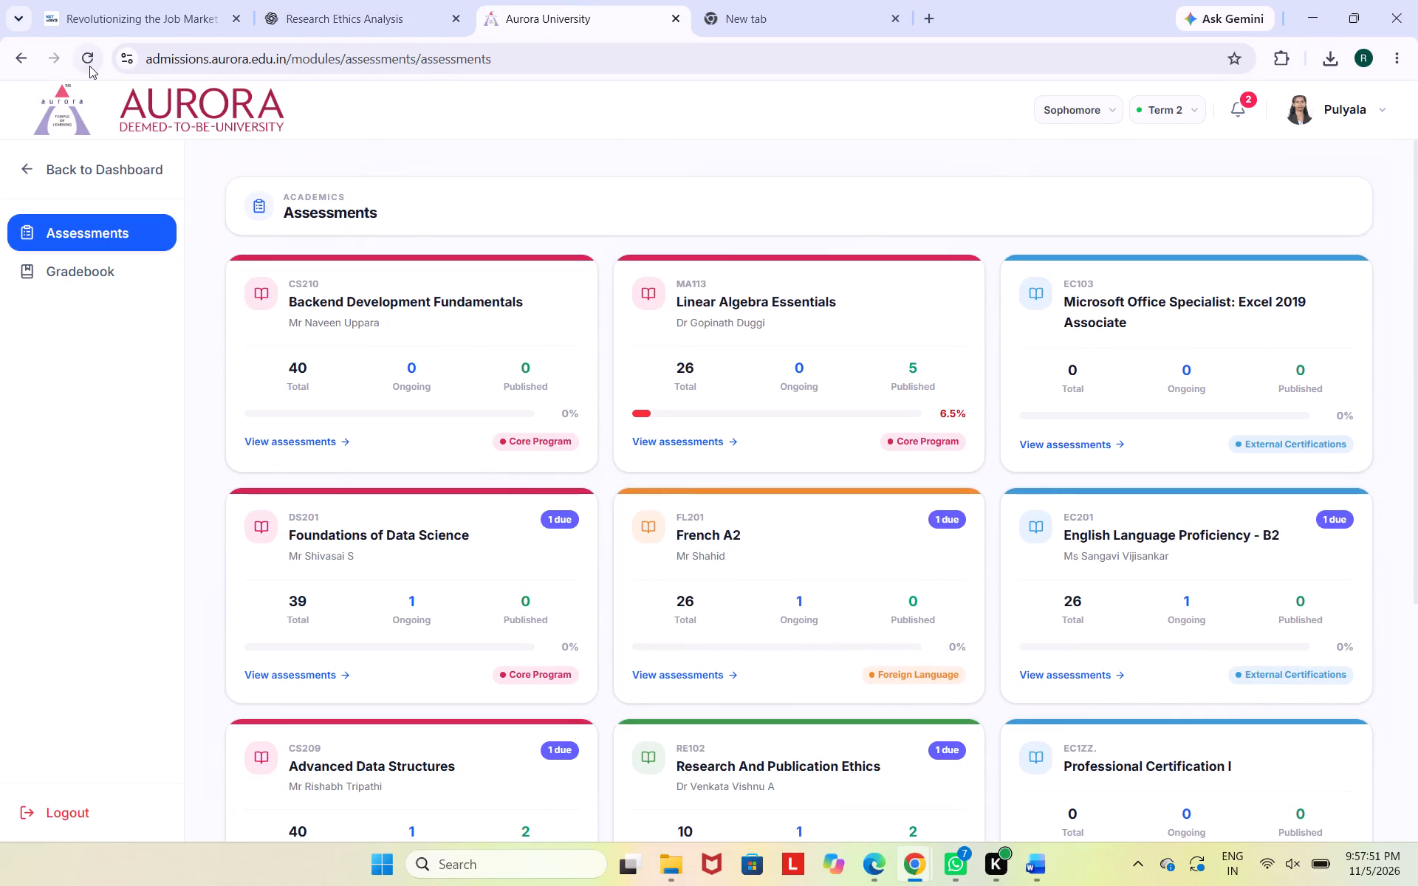
{"action": "left_click", "coordinate": [89, 66]}
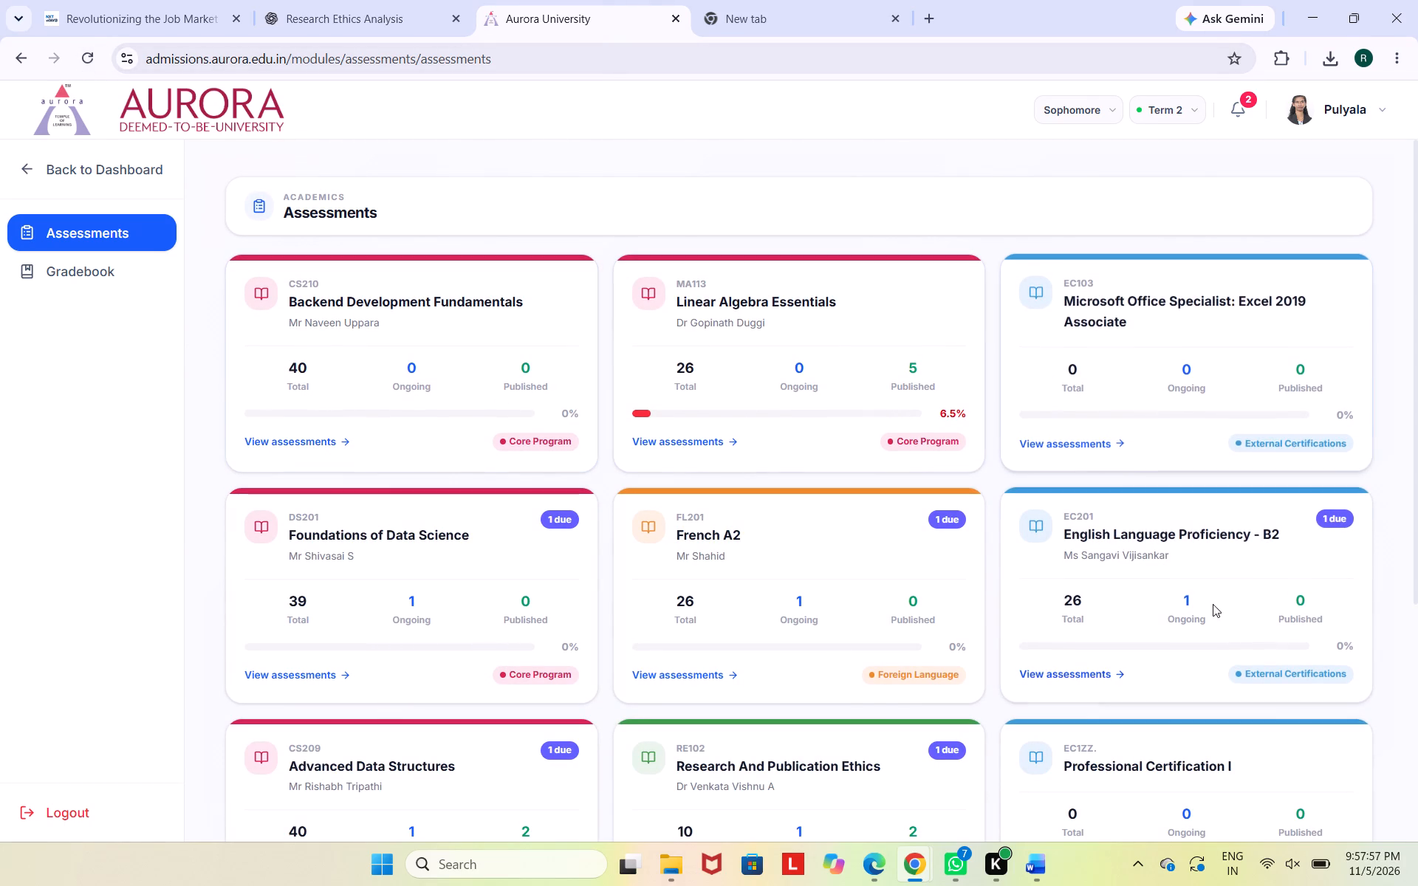
{"action": "scroll", "coordinate": [277, 621], "scroll_direction": "down", "scroll_amount": 2}
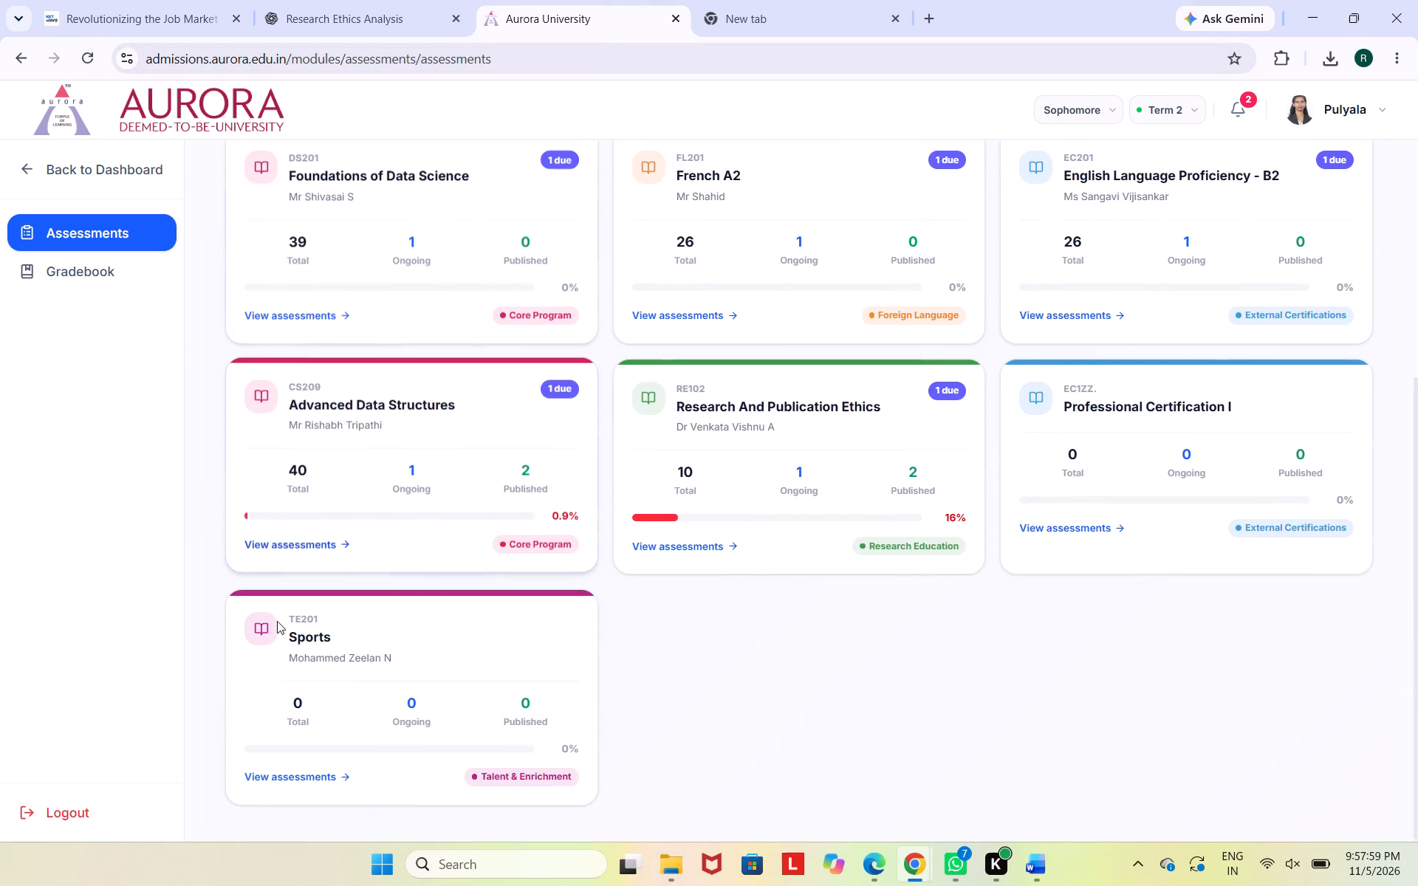
{"action": "scroll", "coordinate": [277, 621], "scroll_direction": "down", "scroll_amount": 1}
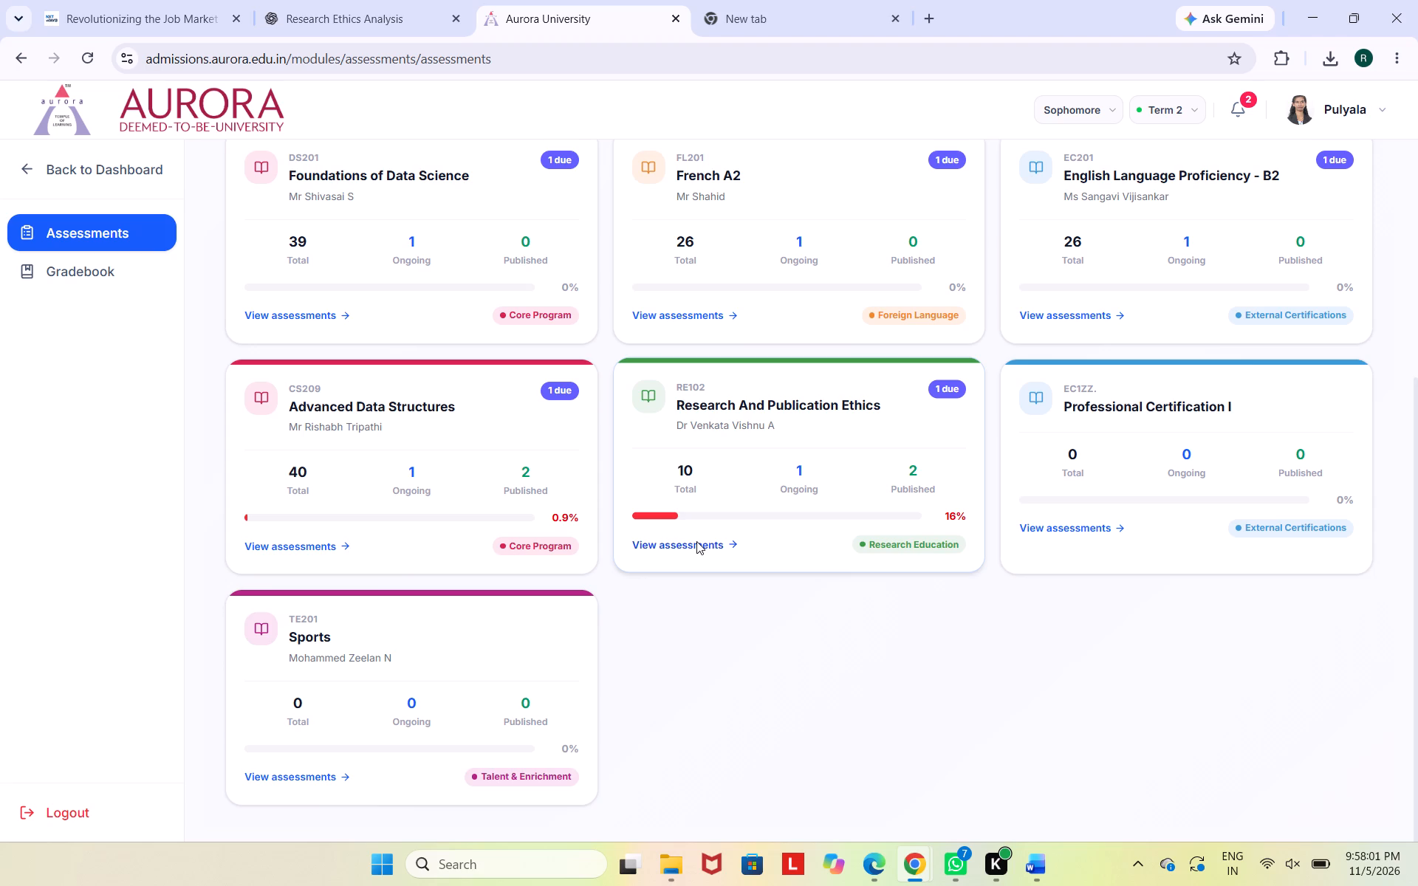
{"action": "left_click", "coordinate": [696, 541]}
{"action": "scroll", "coordinate": [1079, 349], "scroll_direction": "up", "scroll_amount": 2}
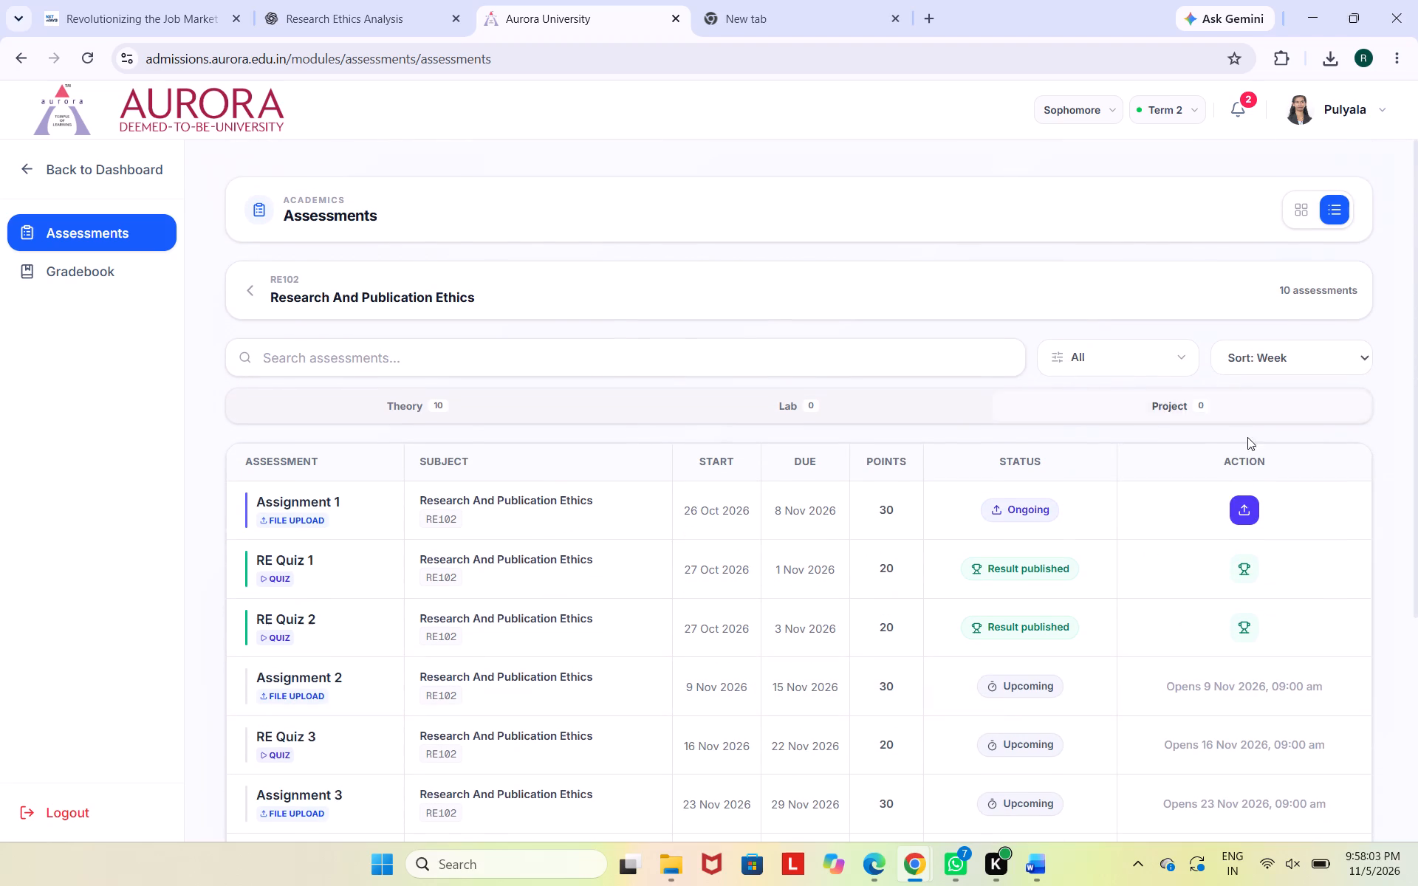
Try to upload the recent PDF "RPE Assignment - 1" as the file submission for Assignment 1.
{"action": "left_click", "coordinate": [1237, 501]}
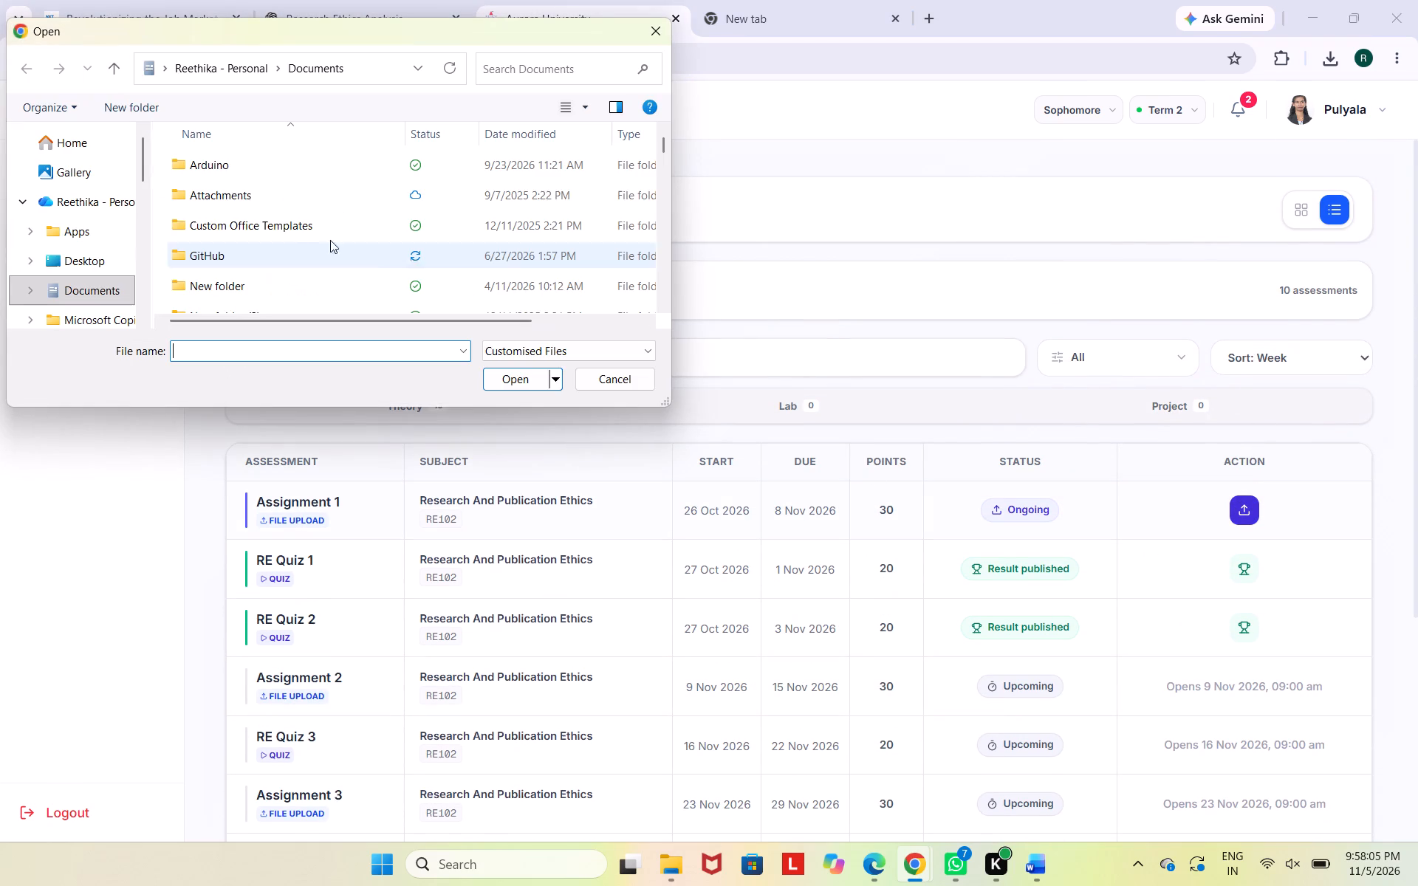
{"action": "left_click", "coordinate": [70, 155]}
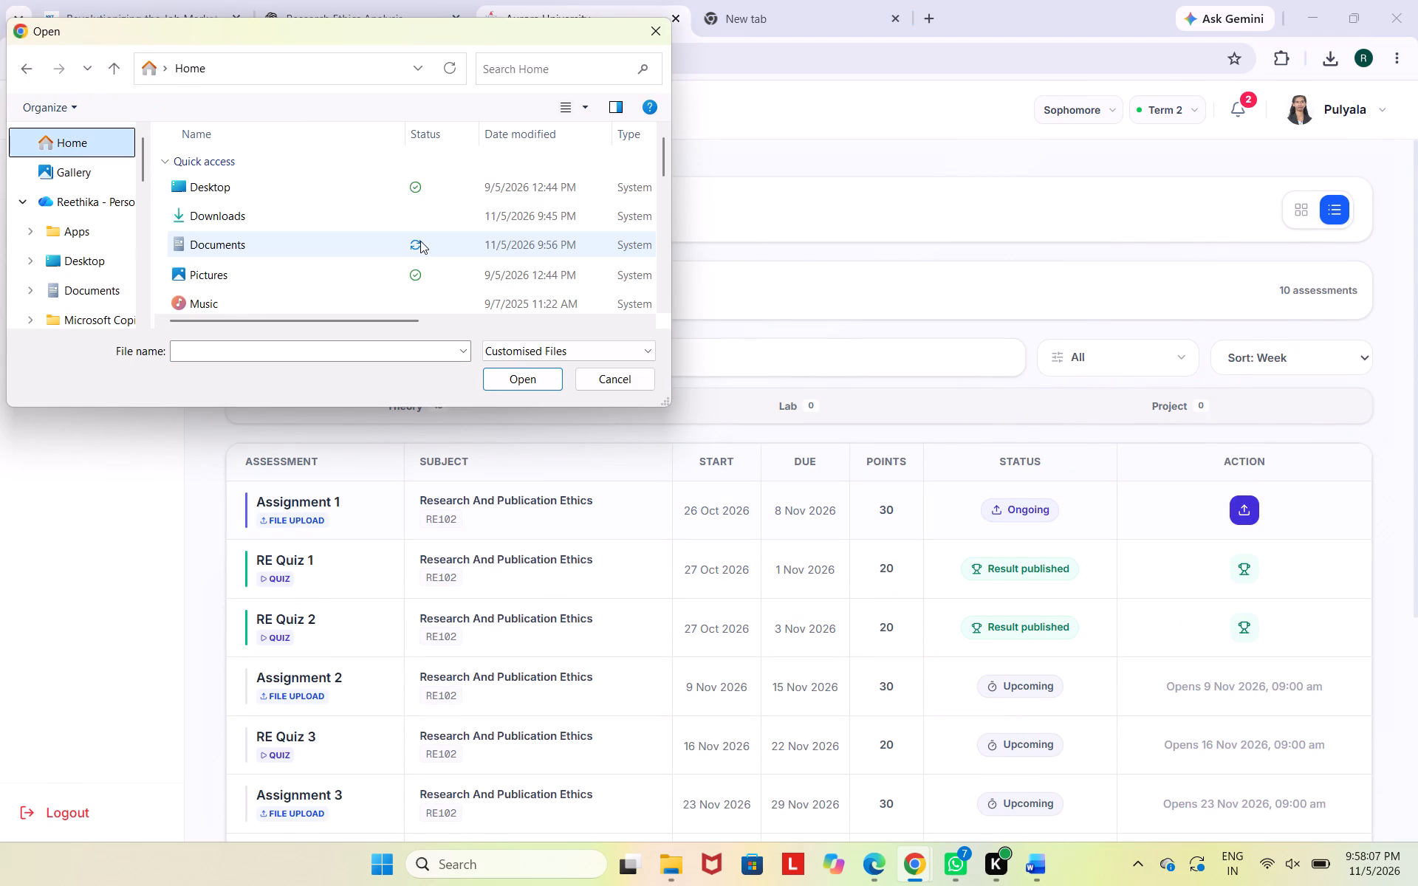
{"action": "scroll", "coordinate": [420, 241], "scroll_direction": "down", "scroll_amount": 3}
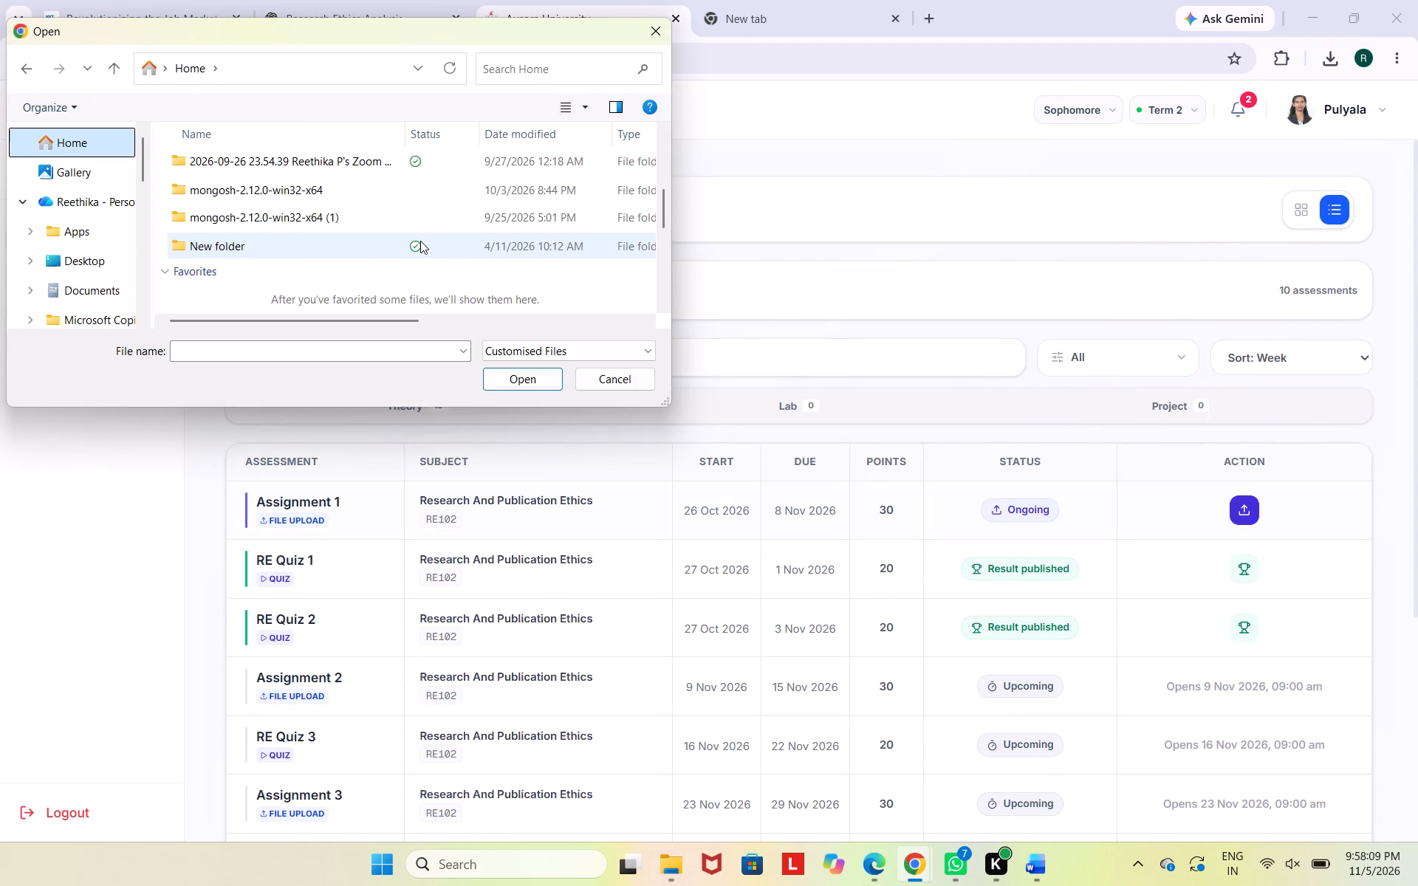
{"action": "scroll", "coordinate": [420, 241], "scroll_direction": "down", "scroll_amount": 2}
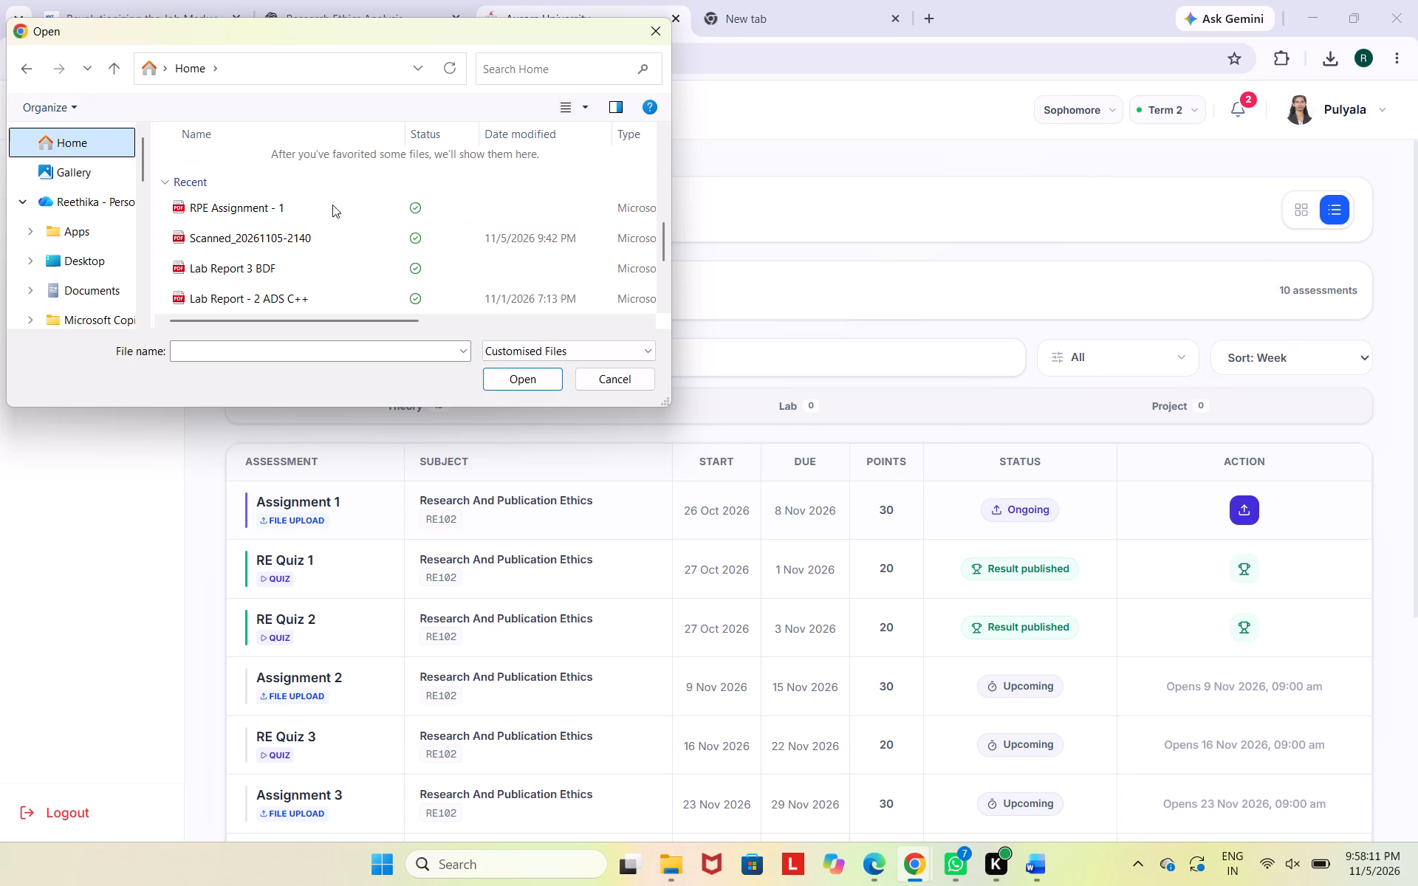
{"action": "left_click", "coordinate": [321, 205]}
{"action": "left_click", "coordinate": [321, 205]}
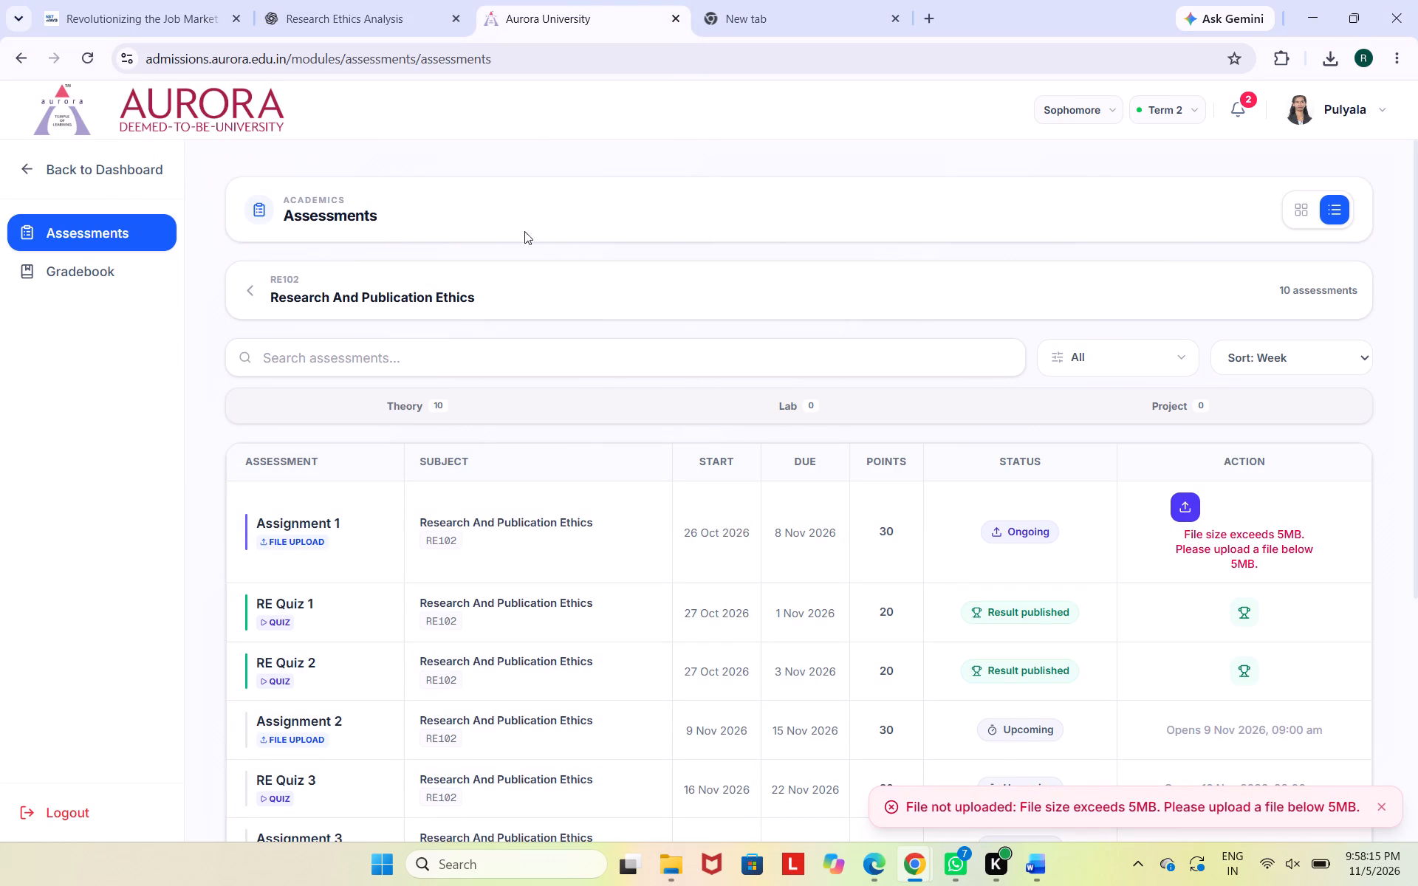
Search Google for "pdf compressor" in the empty browser tab.
{"action": "left_click", "coordinate": [812, 0]}
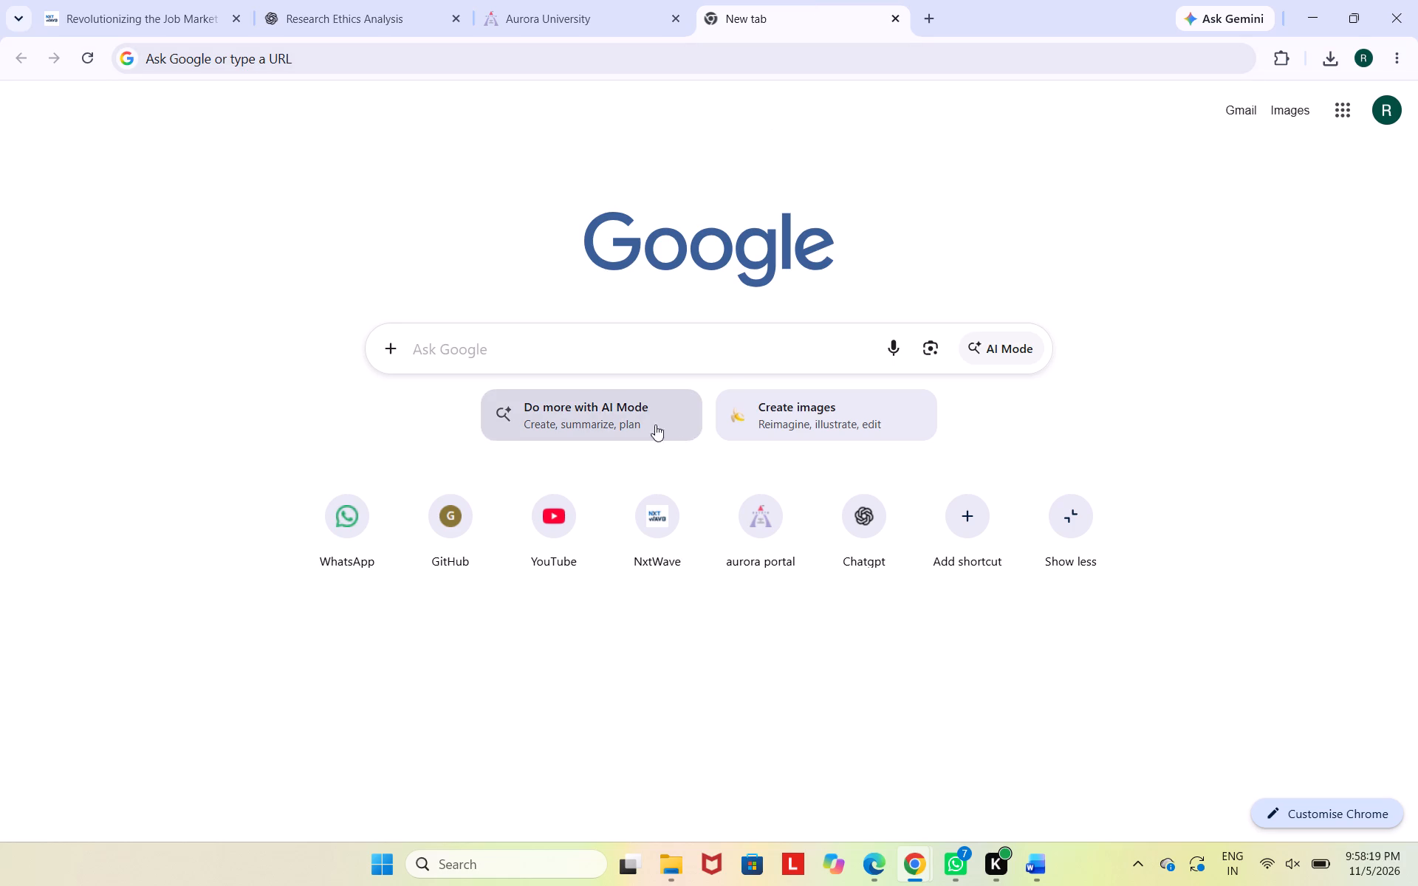
{"action": "left_click", "coordinate": [497, 353]}
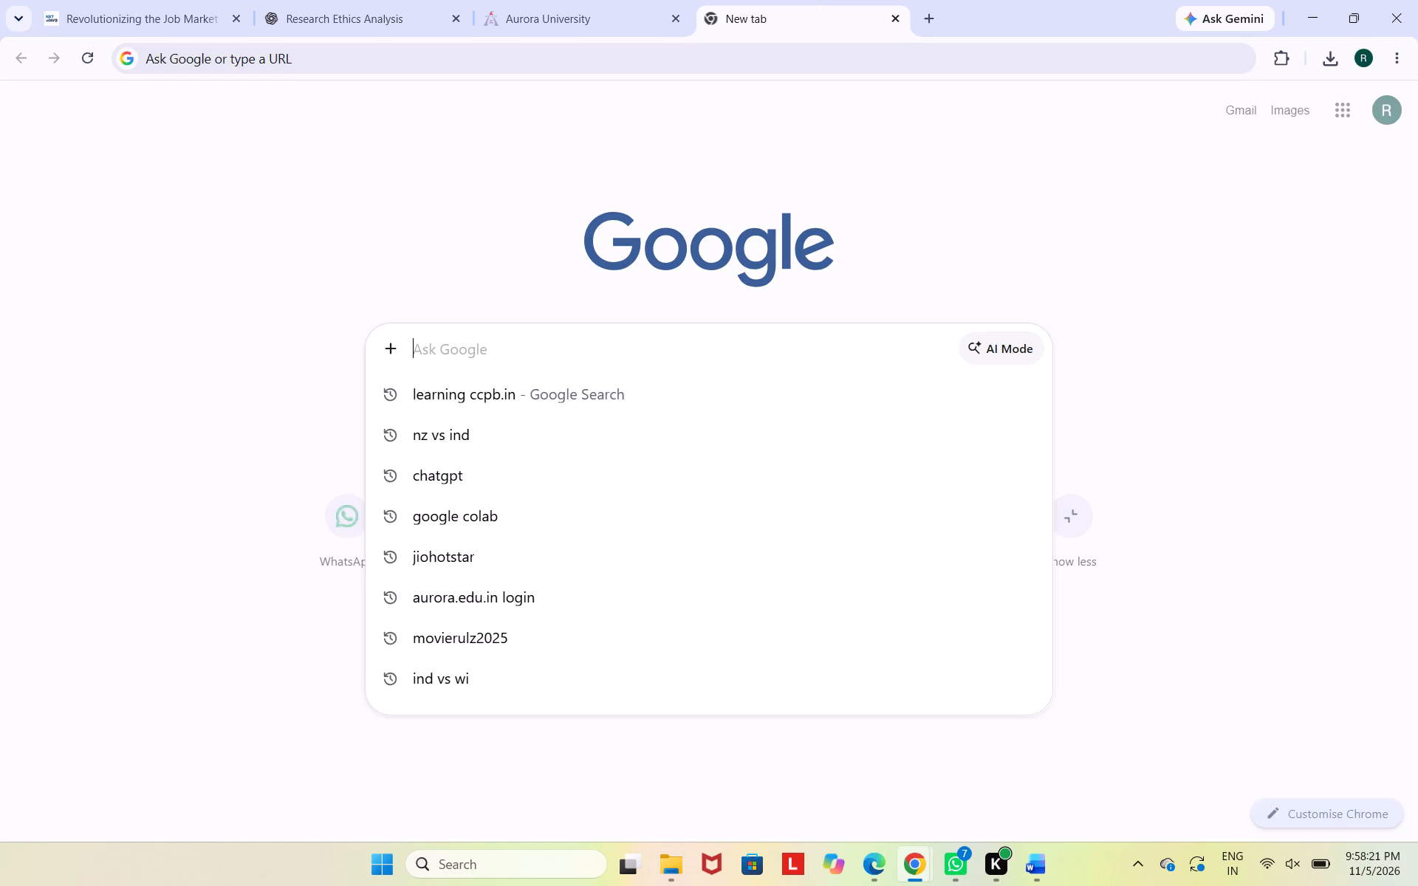
{"action": "type", "text": "pdf c"}
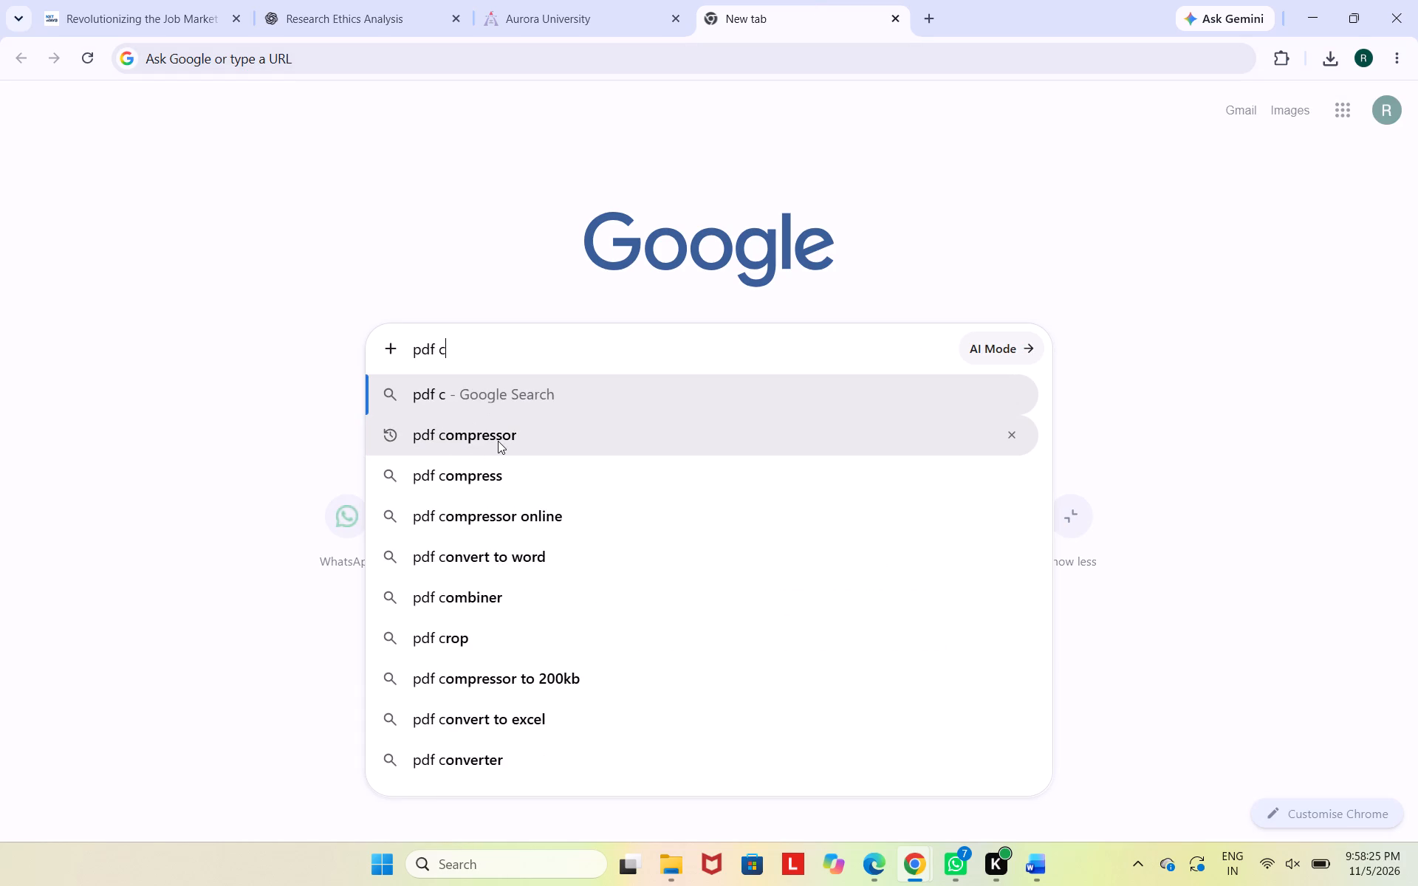
{"action": "left_click", "coordinate": [498, 441]}
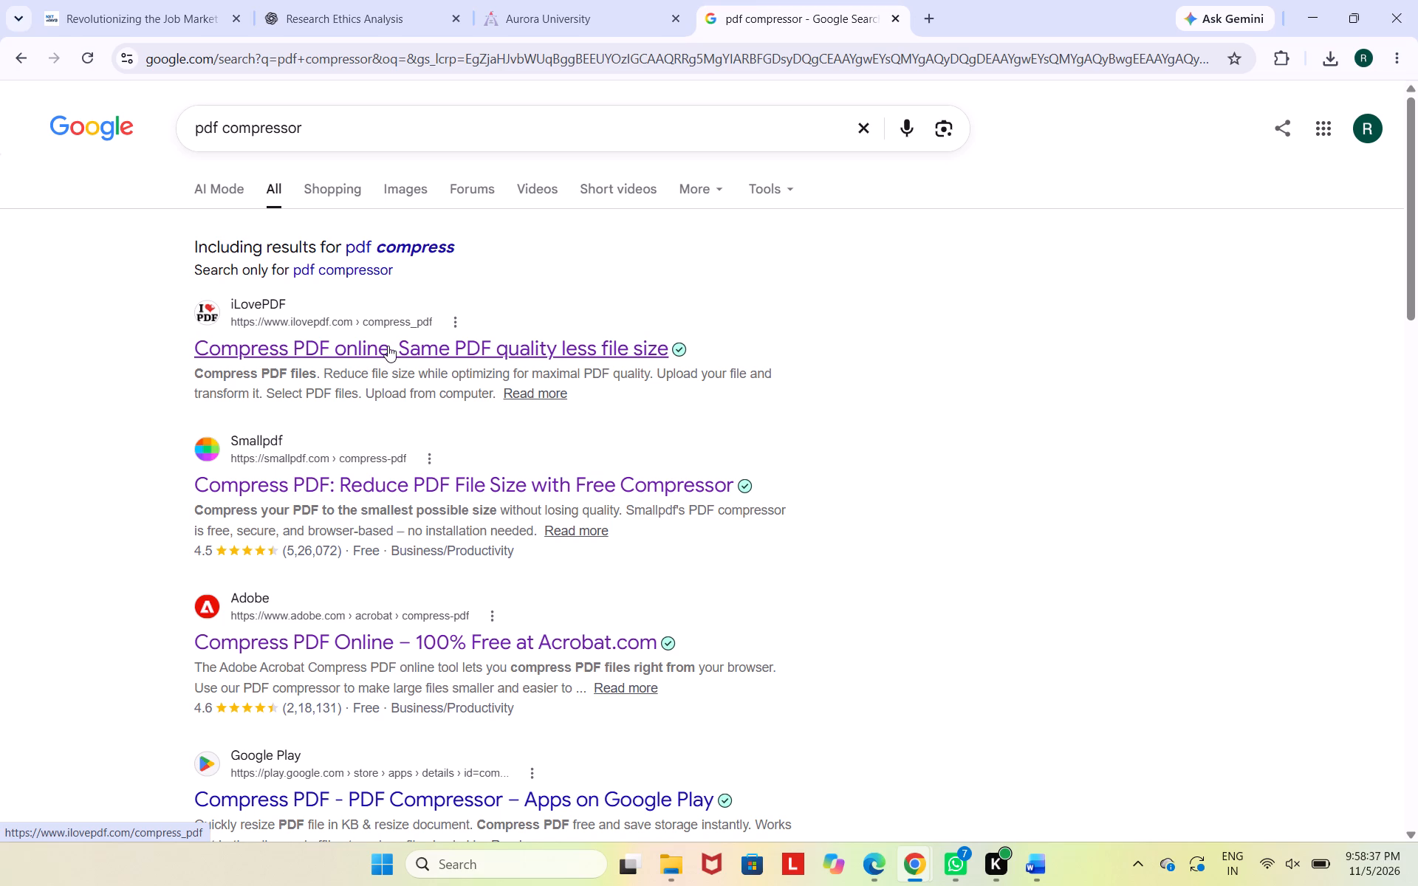
Open iLovePDF's Compress PDF tool from the search results and load the recent file "RPE Assignment - 1".
{"action": "scroll", "coordinate": [402, 488], "scroll_direction": "up", "scroll_amount": 1}
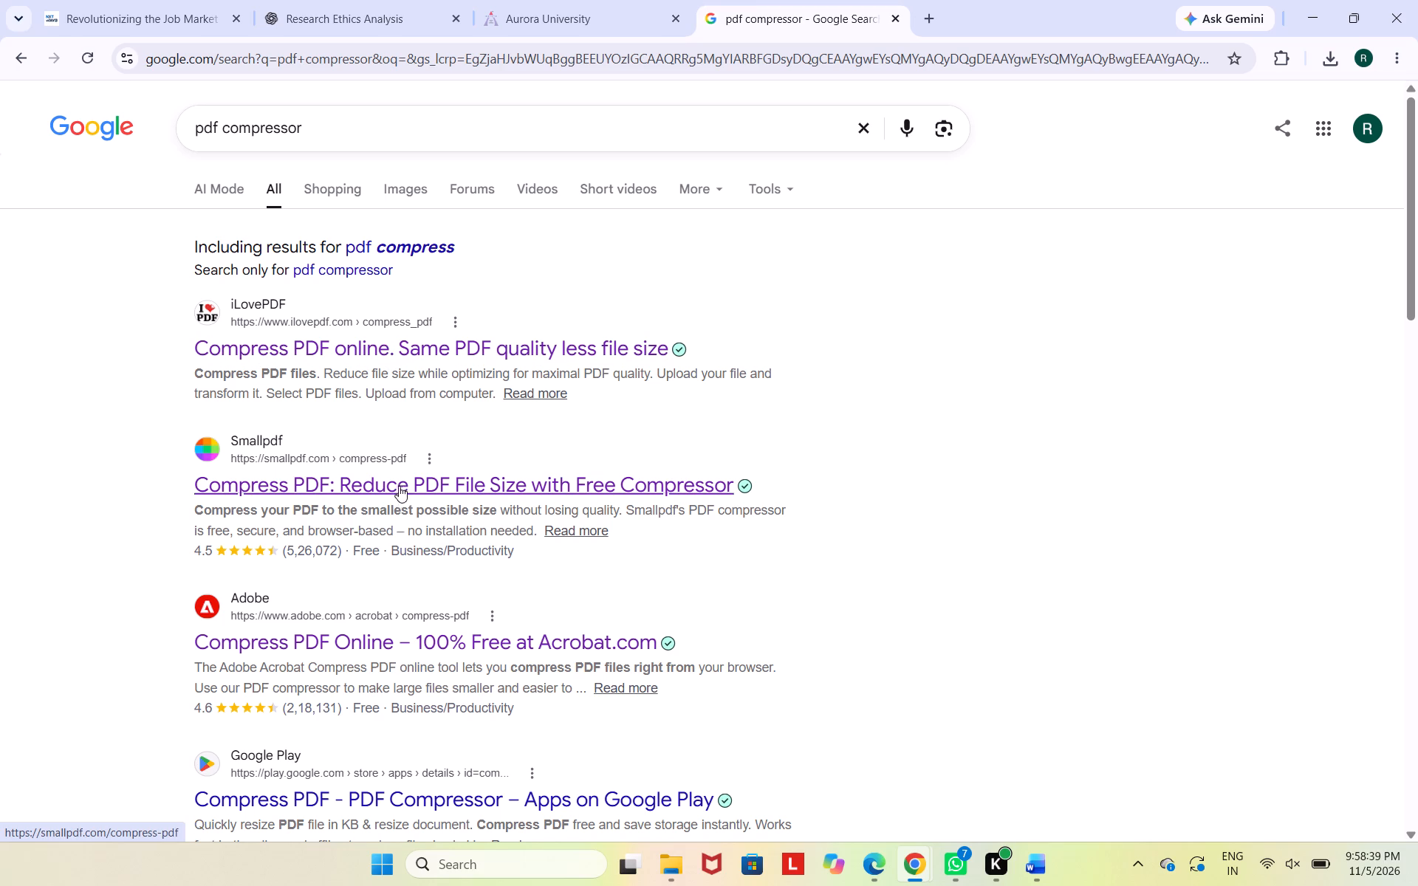
{"action": "left_click", "coordinate": [359, 343]}
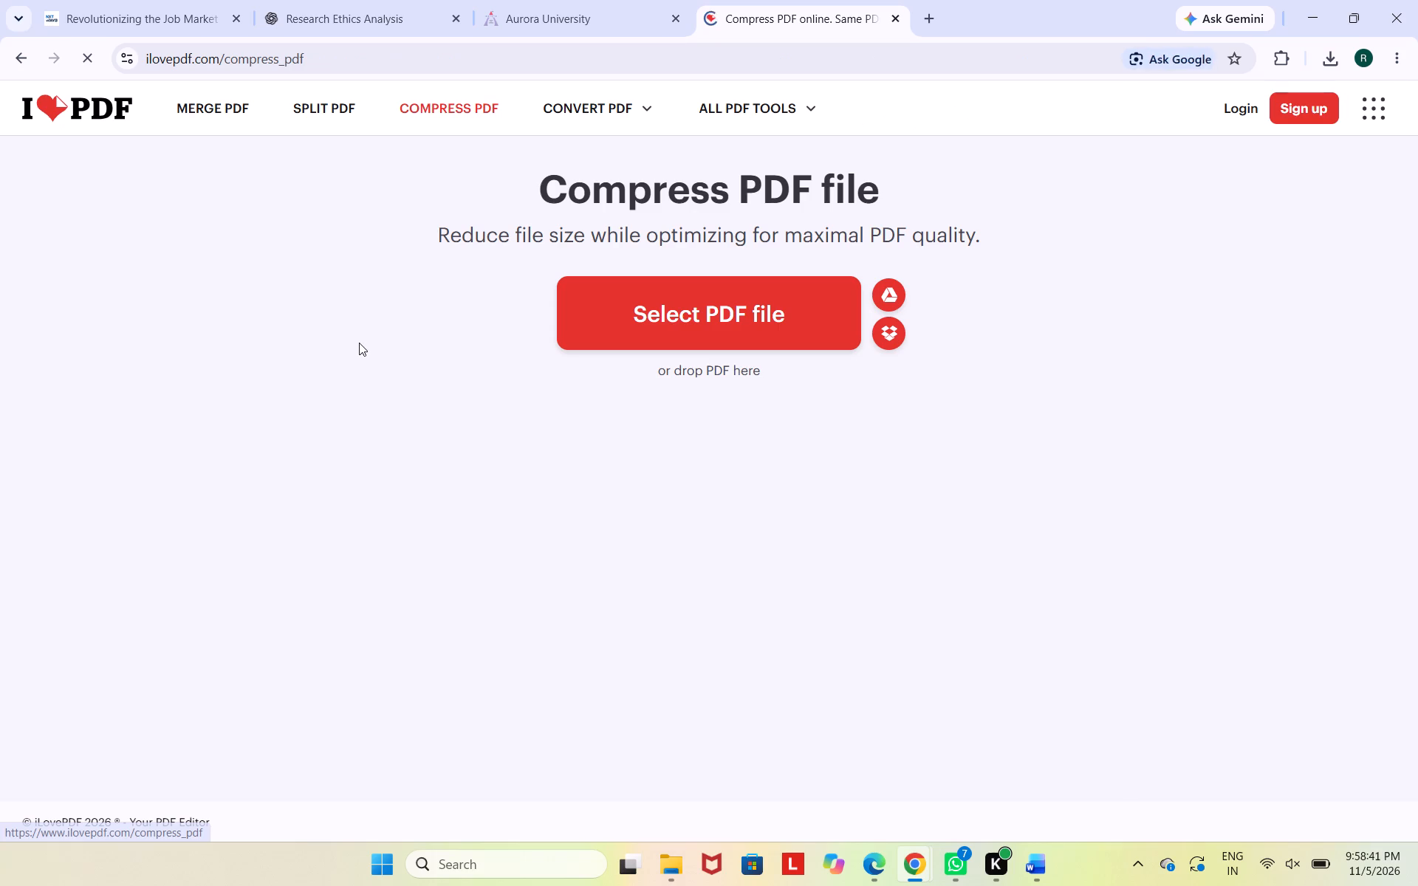
{"action": "left_click", "coordinate": [766, 312]}
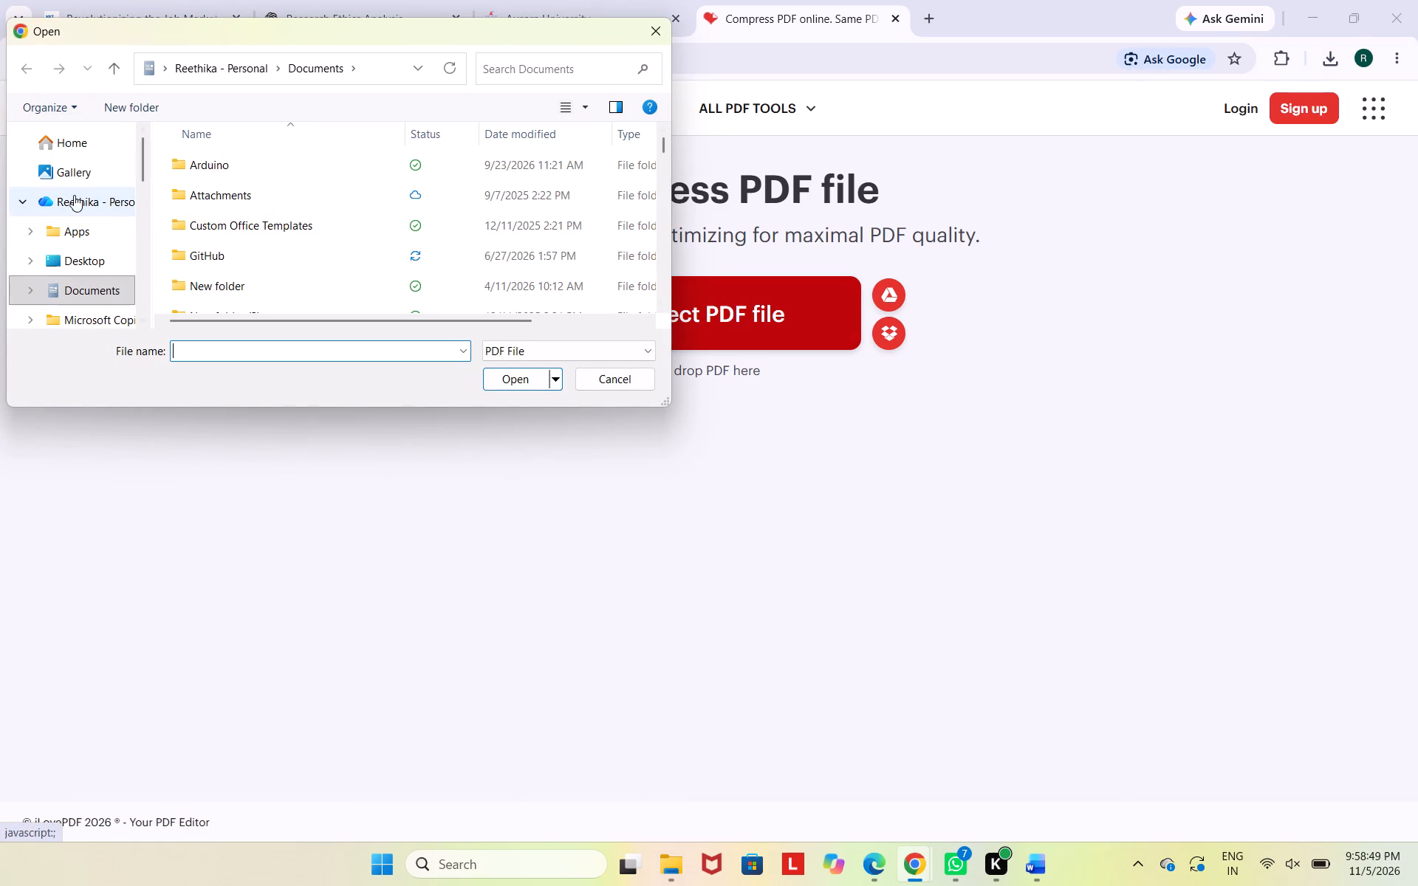
{"action": "left_click", "coordinate": [93, 145]}
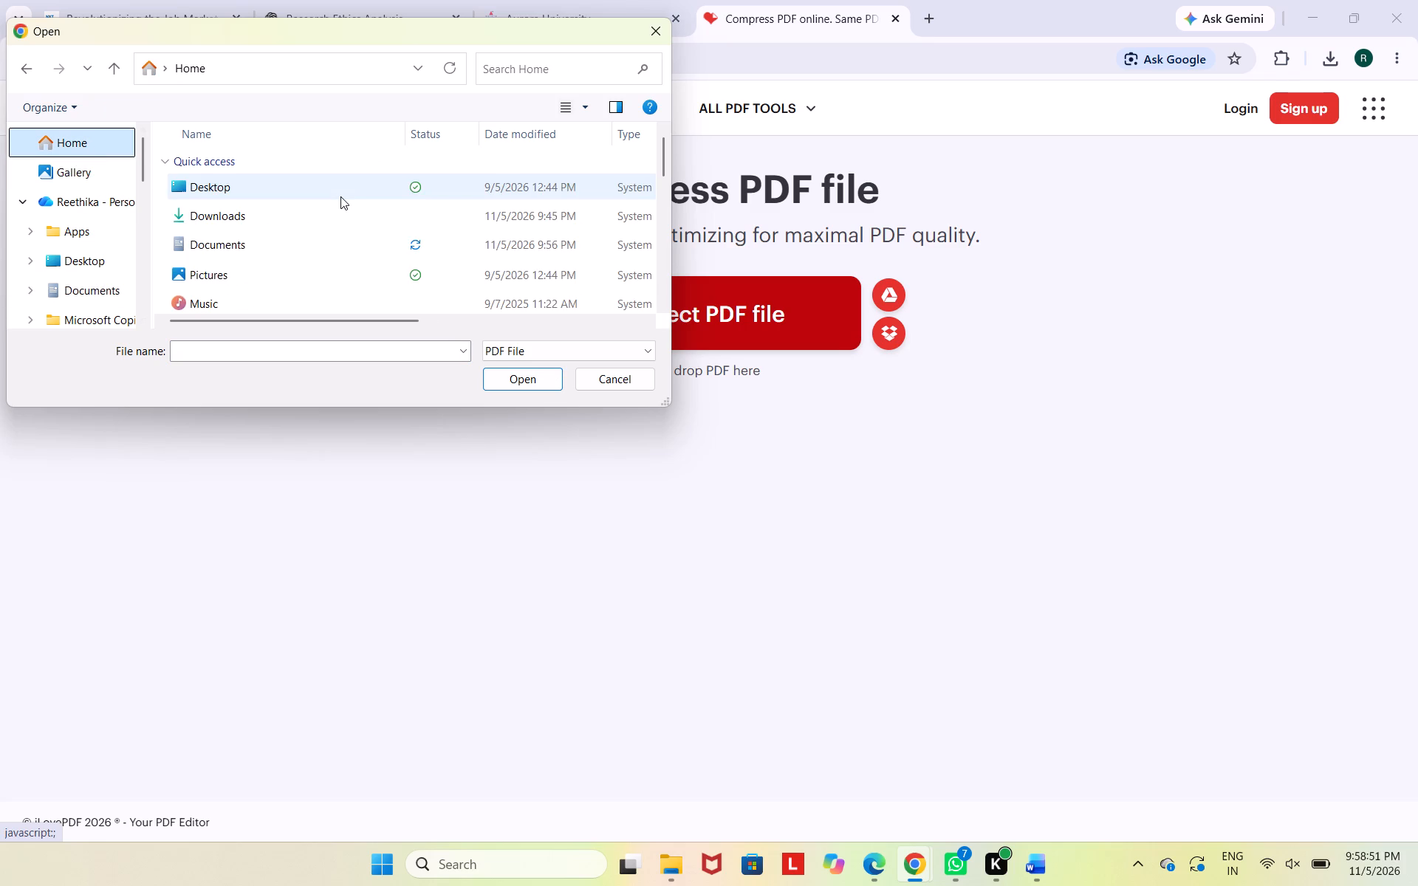
{"action": "scroll", "coordinate": [340, 196], "scroll_direction": "down", "scroll_amount": 3}
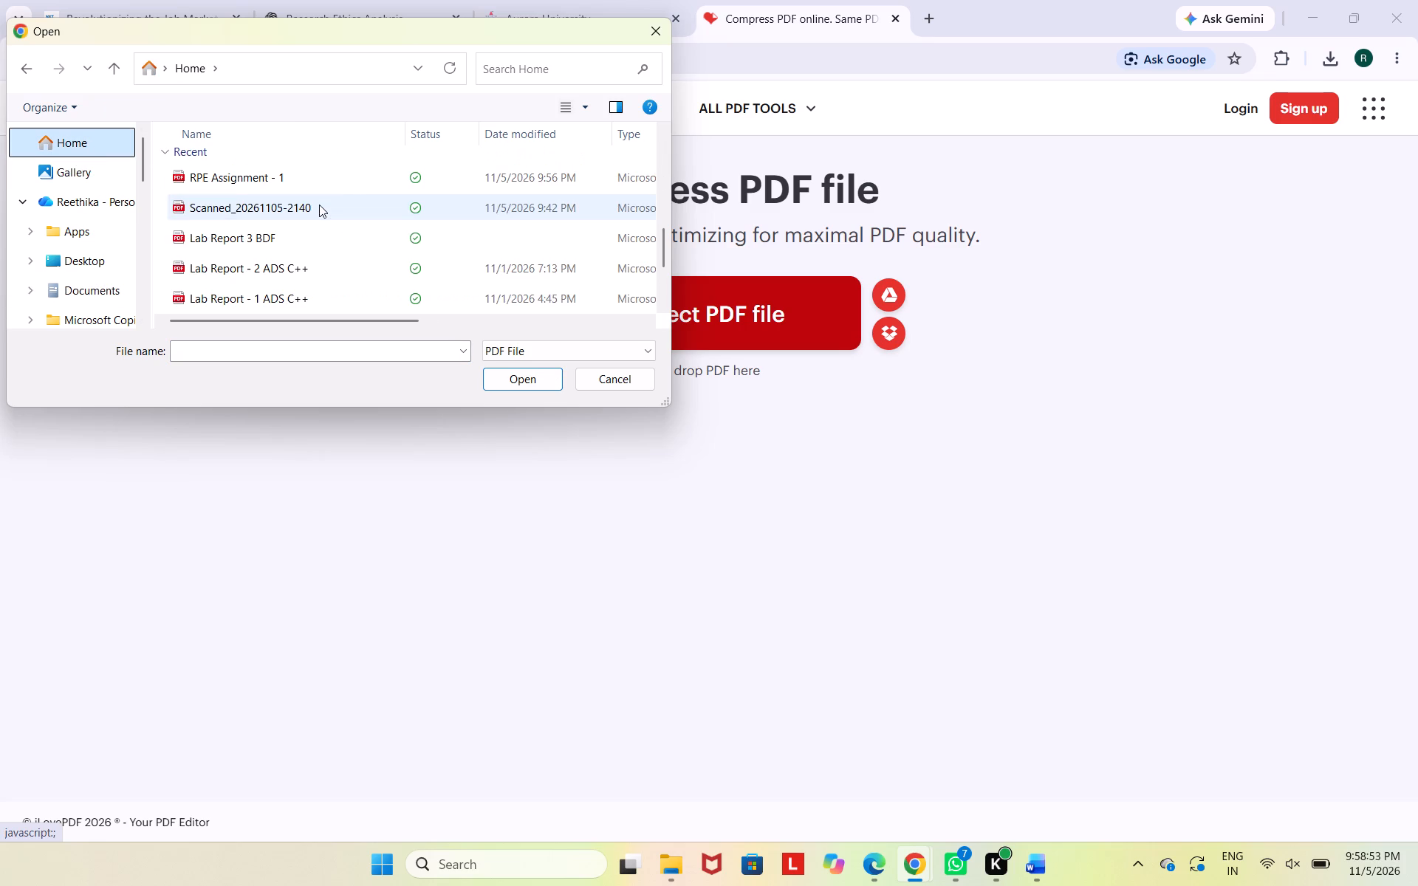
{"action": "triple_click", "coordinate": [306, 188]}
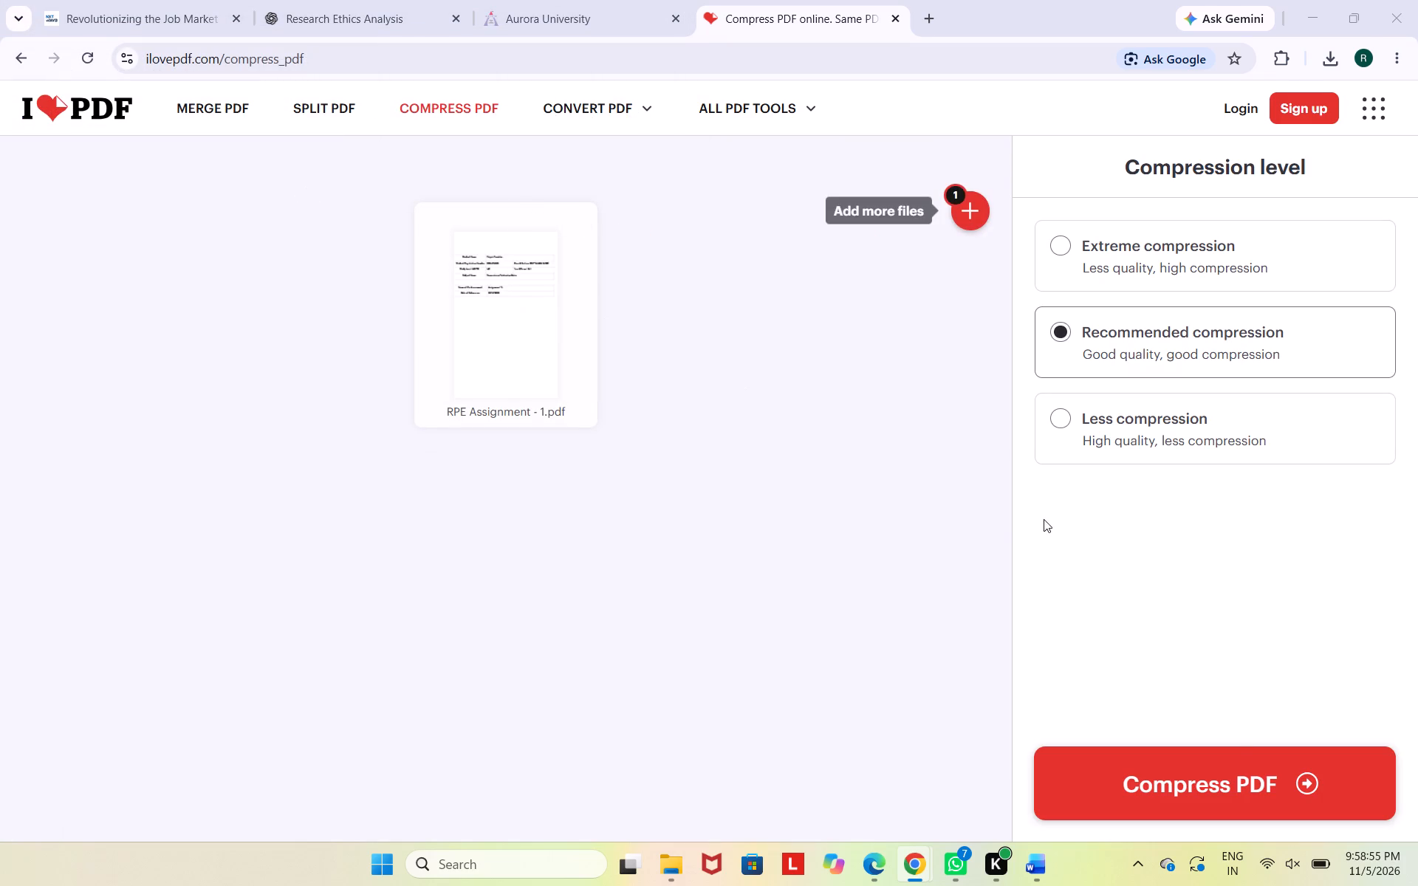
Compress the PDF at the Recommended compression level and download the compressed file.
{"action": "left_click", "coordinate": [1207, 780]}
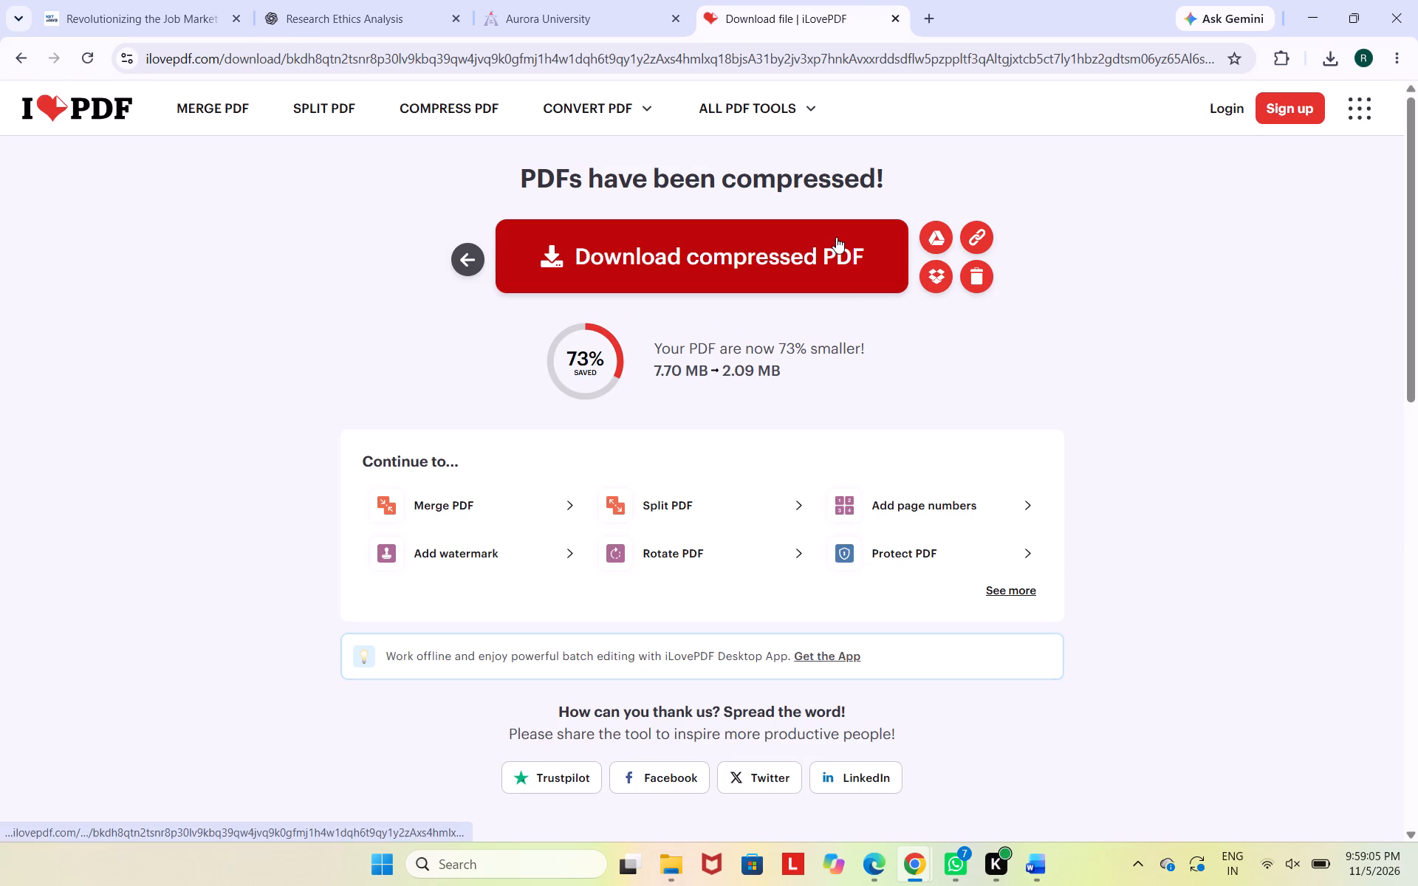
{"action": "left_click", "coordinate": [839, 257]}
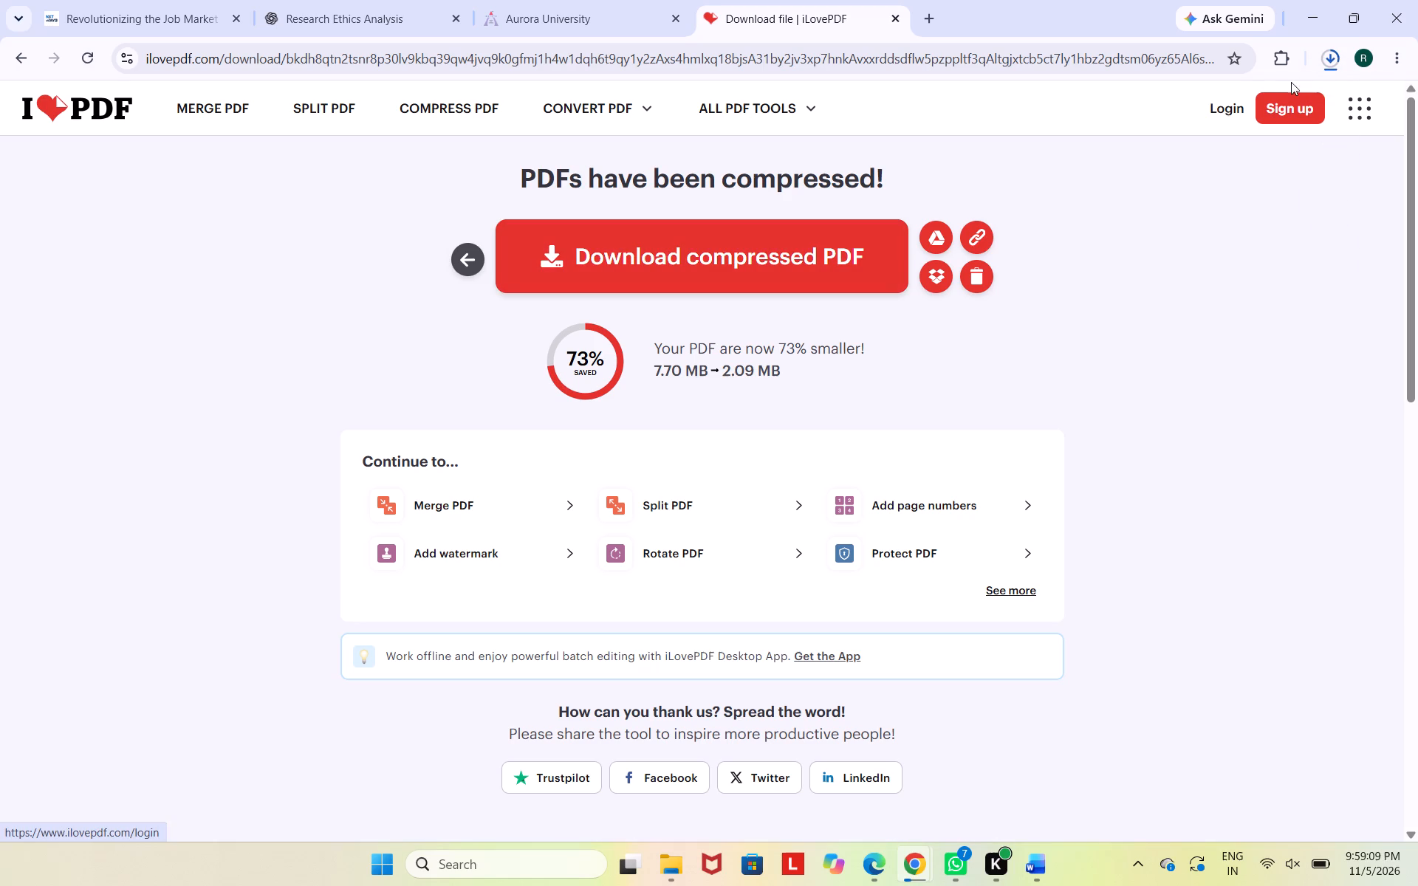
Open the downloaded RPE Assignment - 1_compressed PDF and check its details page and the start of the handwritten answers.
{"action": "left_click", "coordinate": [1333, 50]}
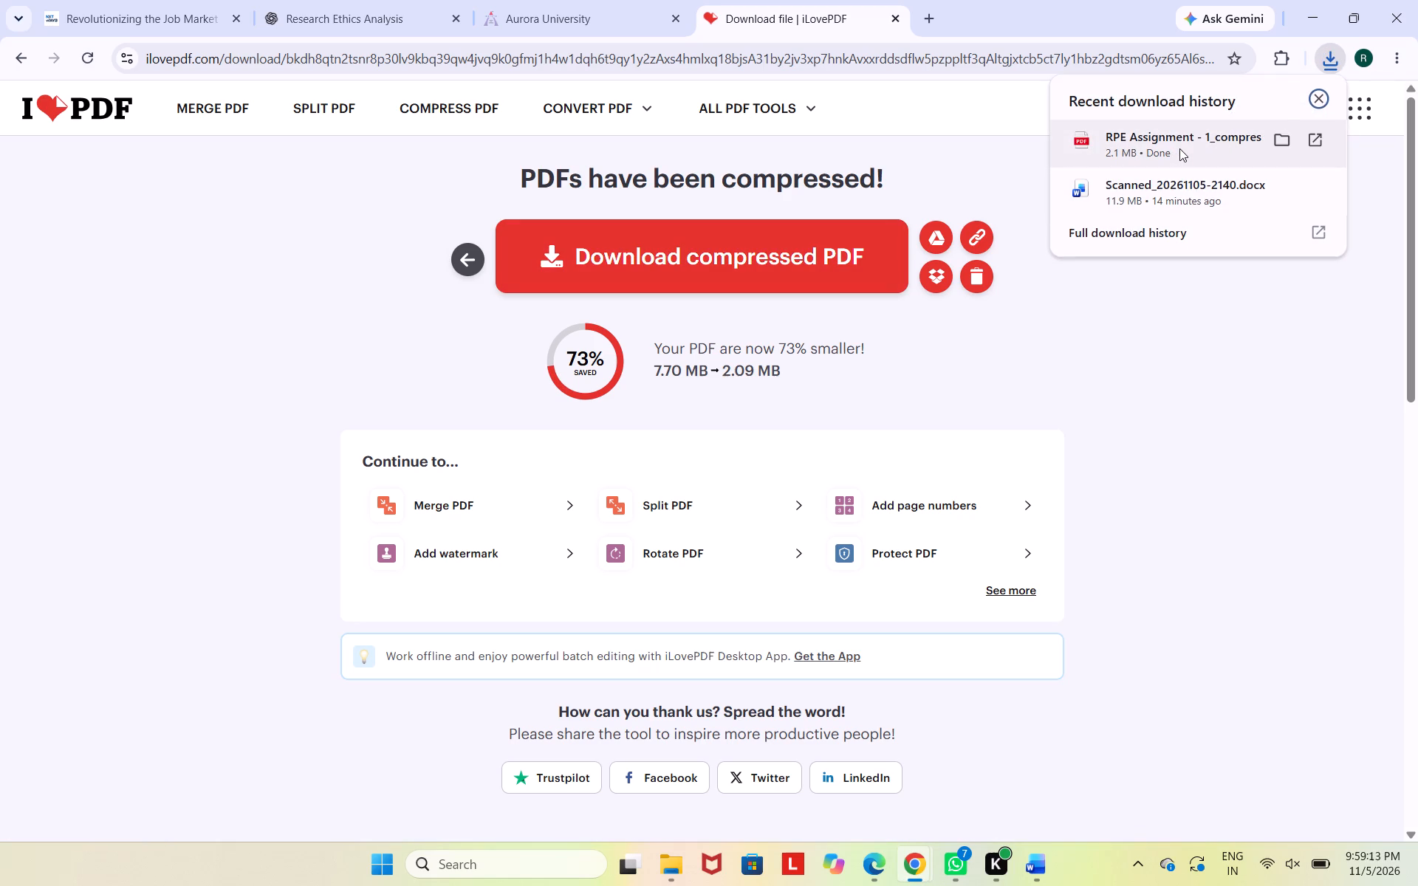
{"action": "triple_click", "coordinate": [1166, 148]}
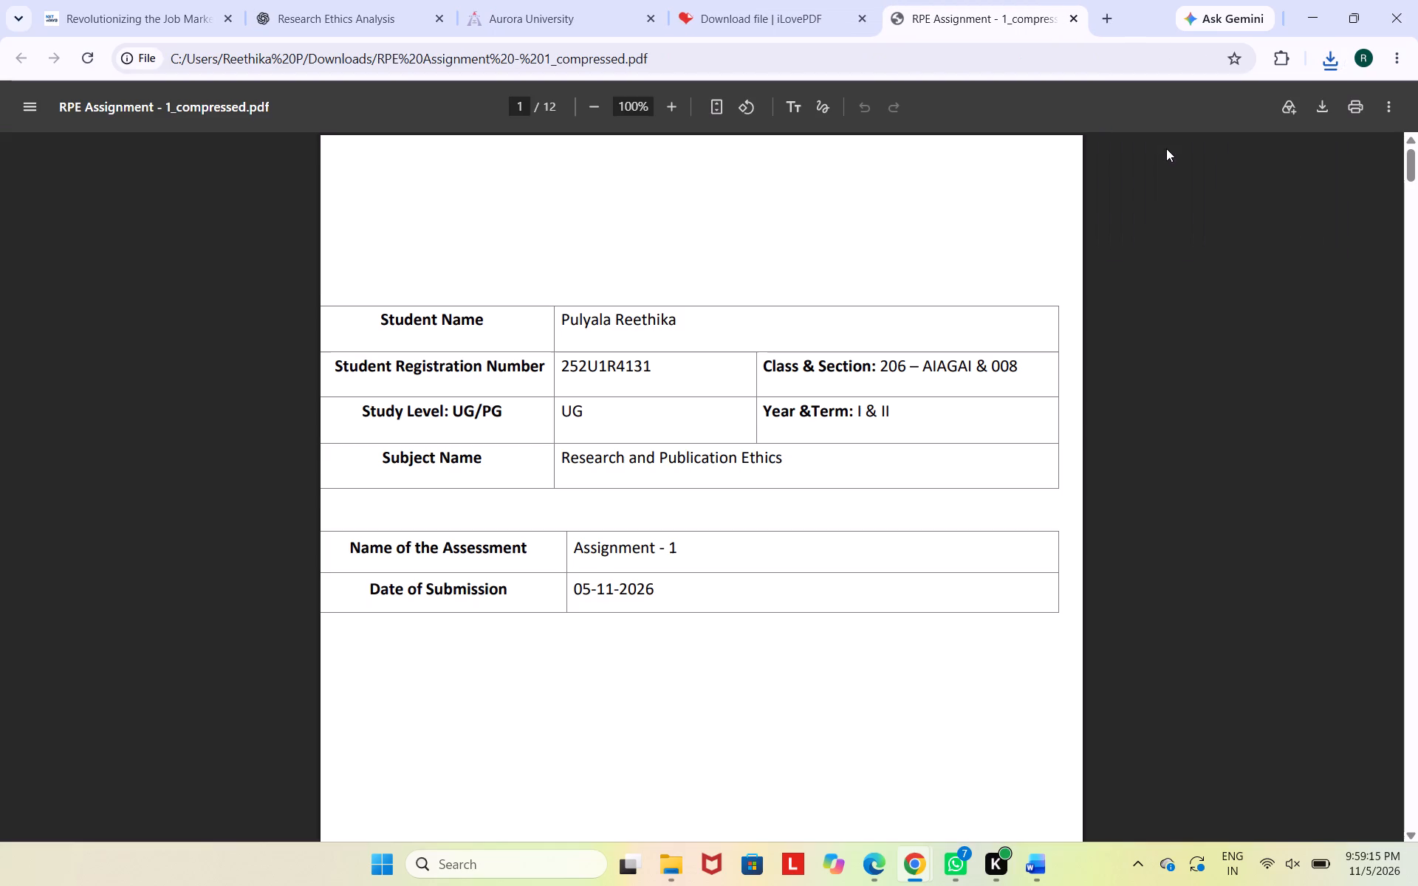
{"action": "scroll", "coordinate": [733, 343], "scroll_direction": "up", "scroll_amount": 2}
{"action": "scroll", "coordinate": [733, 343], "scroll_direction": "down", "scroll_amount": 1}
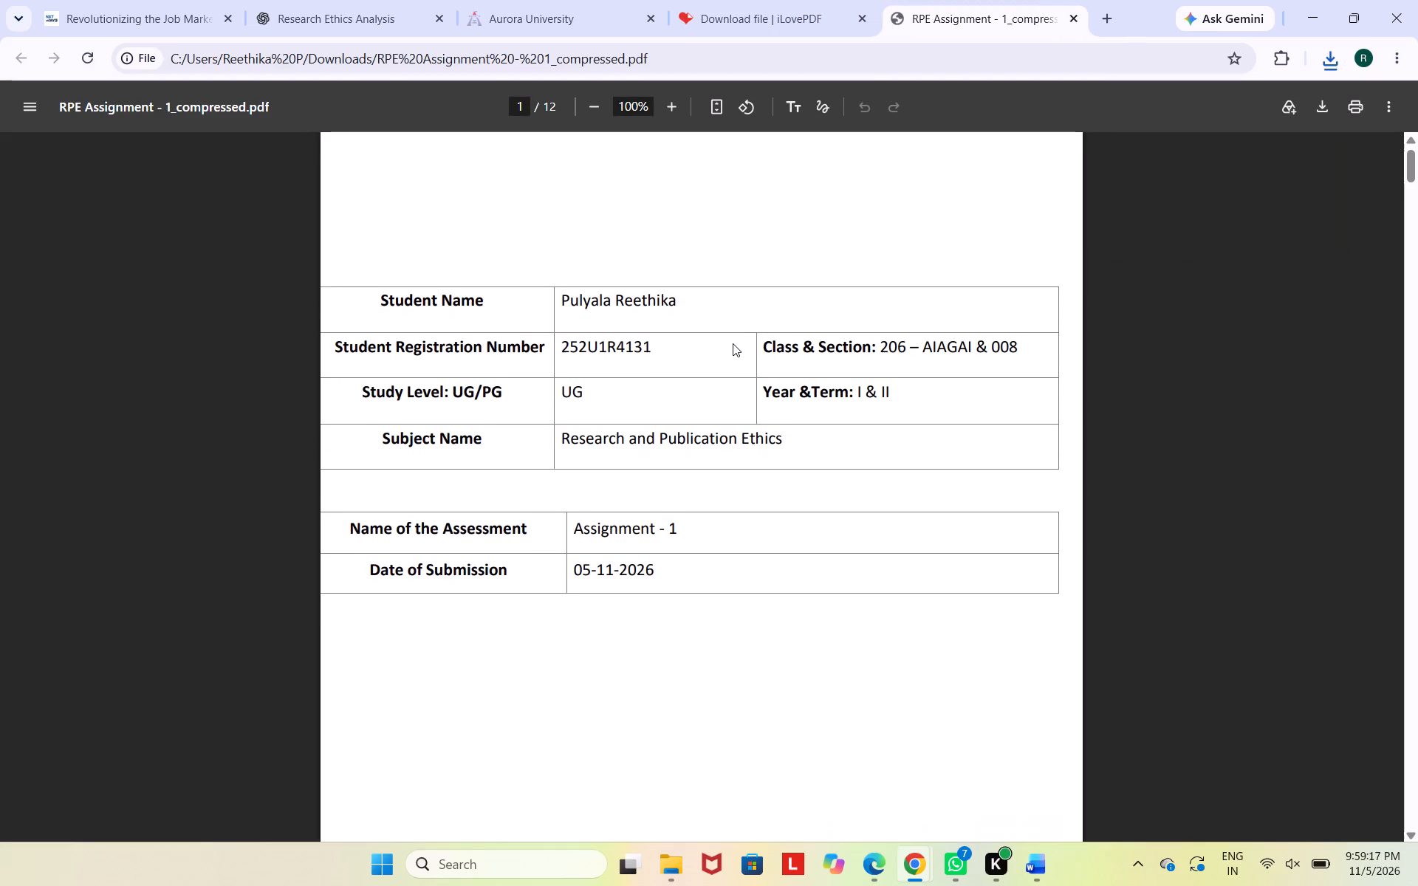
{"action": "scroll", "coordinate": [733, 343], "scroll_direction": "down", "scroll_amount": 4}
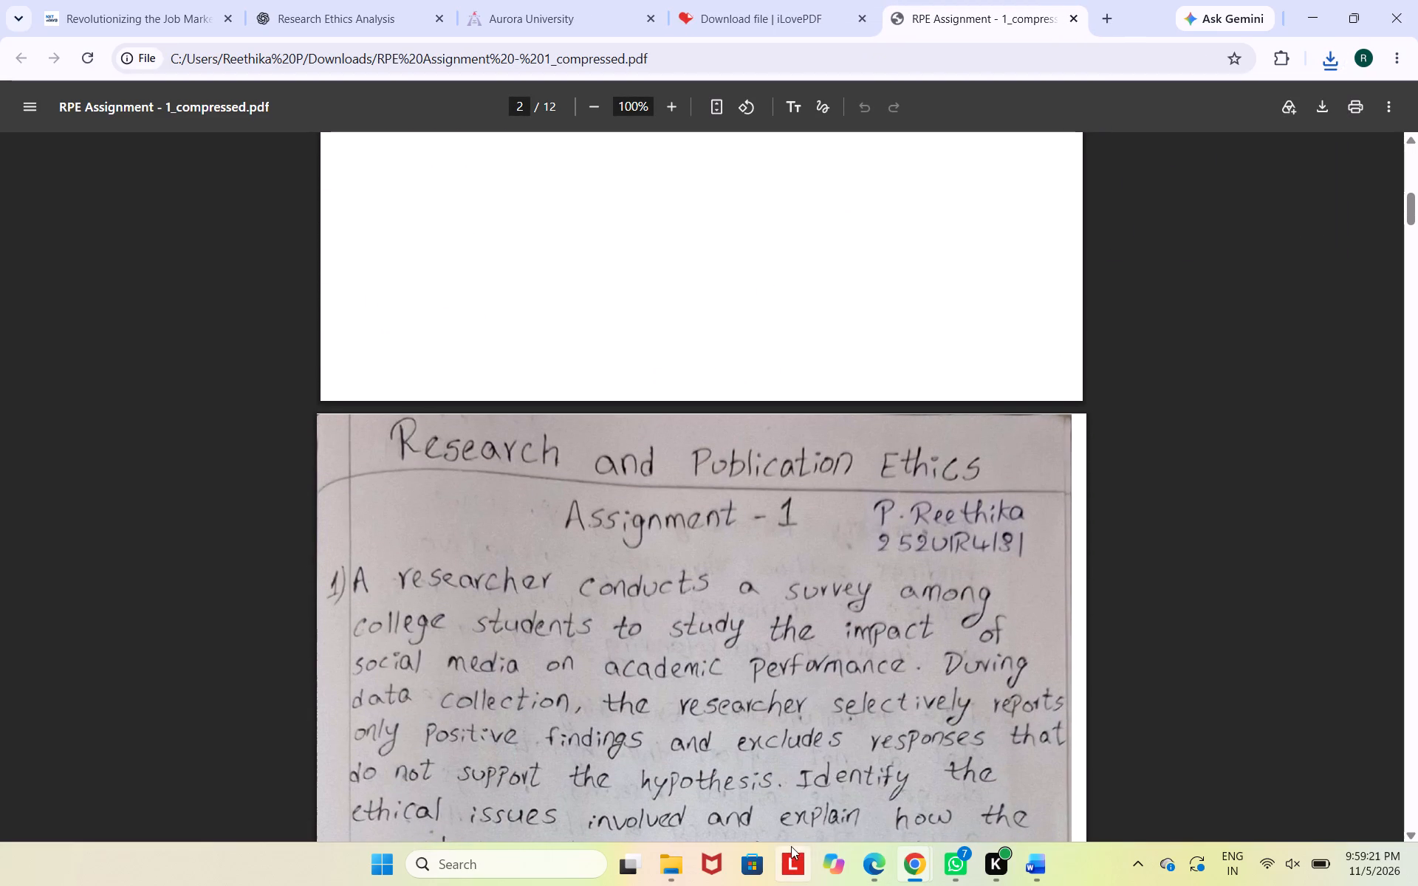
Switch to File Explorer and view the Downloads folder to check the compressed PDF.
{"action": "left_click", "coordinate": [685, 862]}
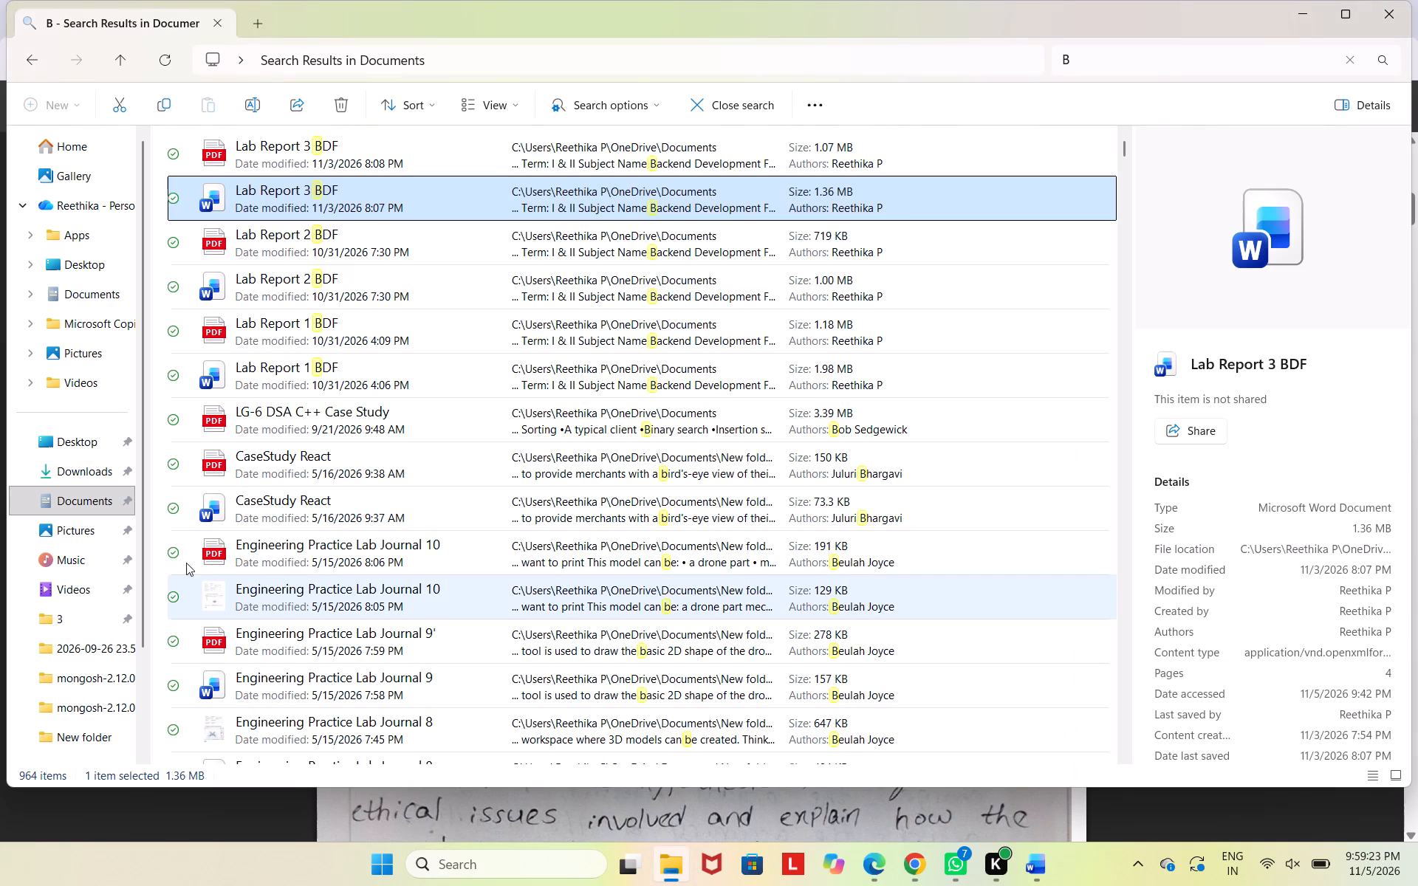
{"action": "left_click", "coordinate": [75, 480]}
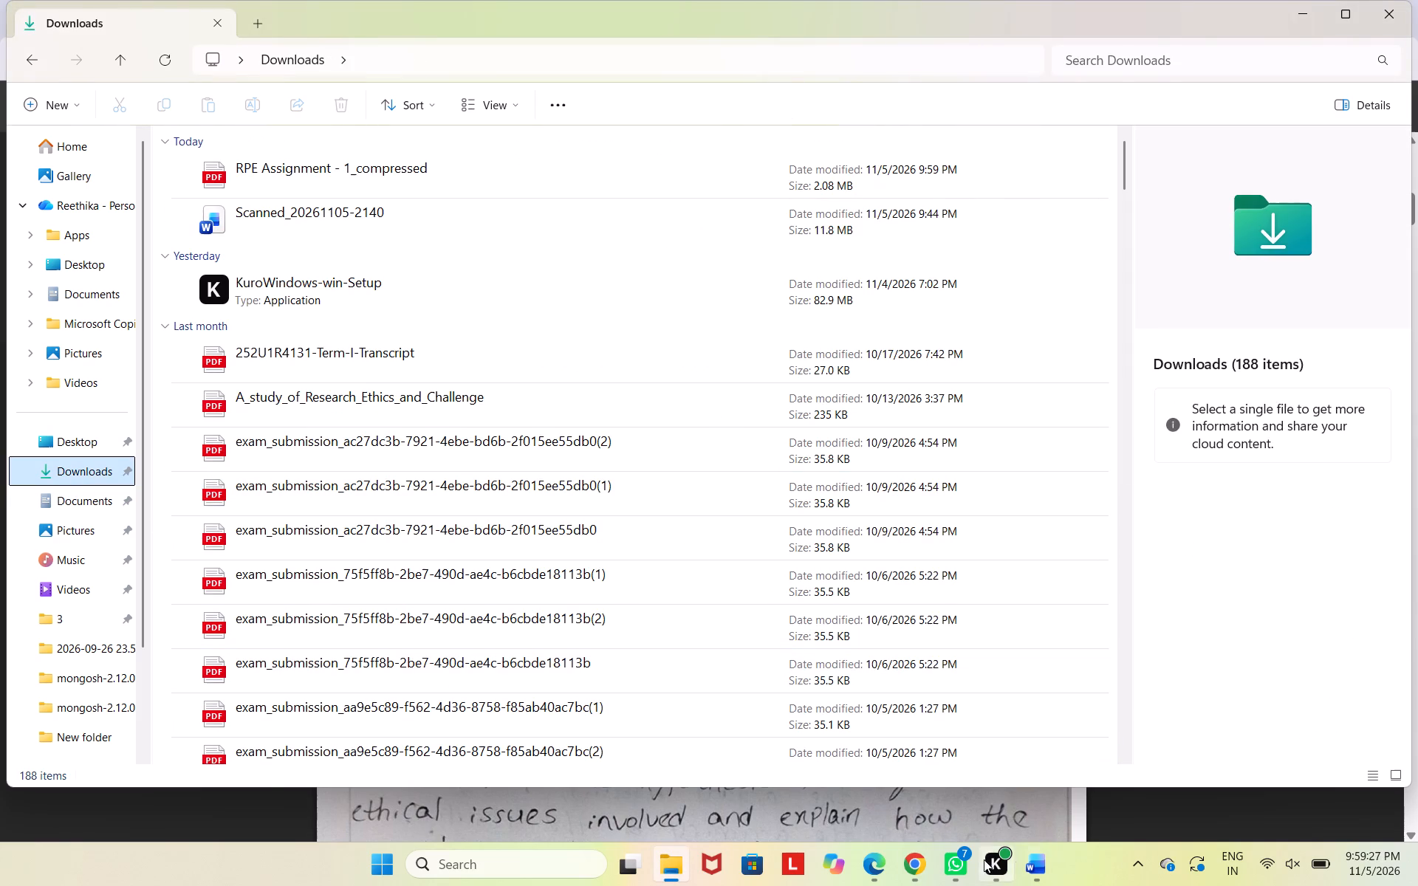
Switch back to Chrome and reload the Aurora University assessments page.
{"action": "left_click", "coordinate": [914, 865]}
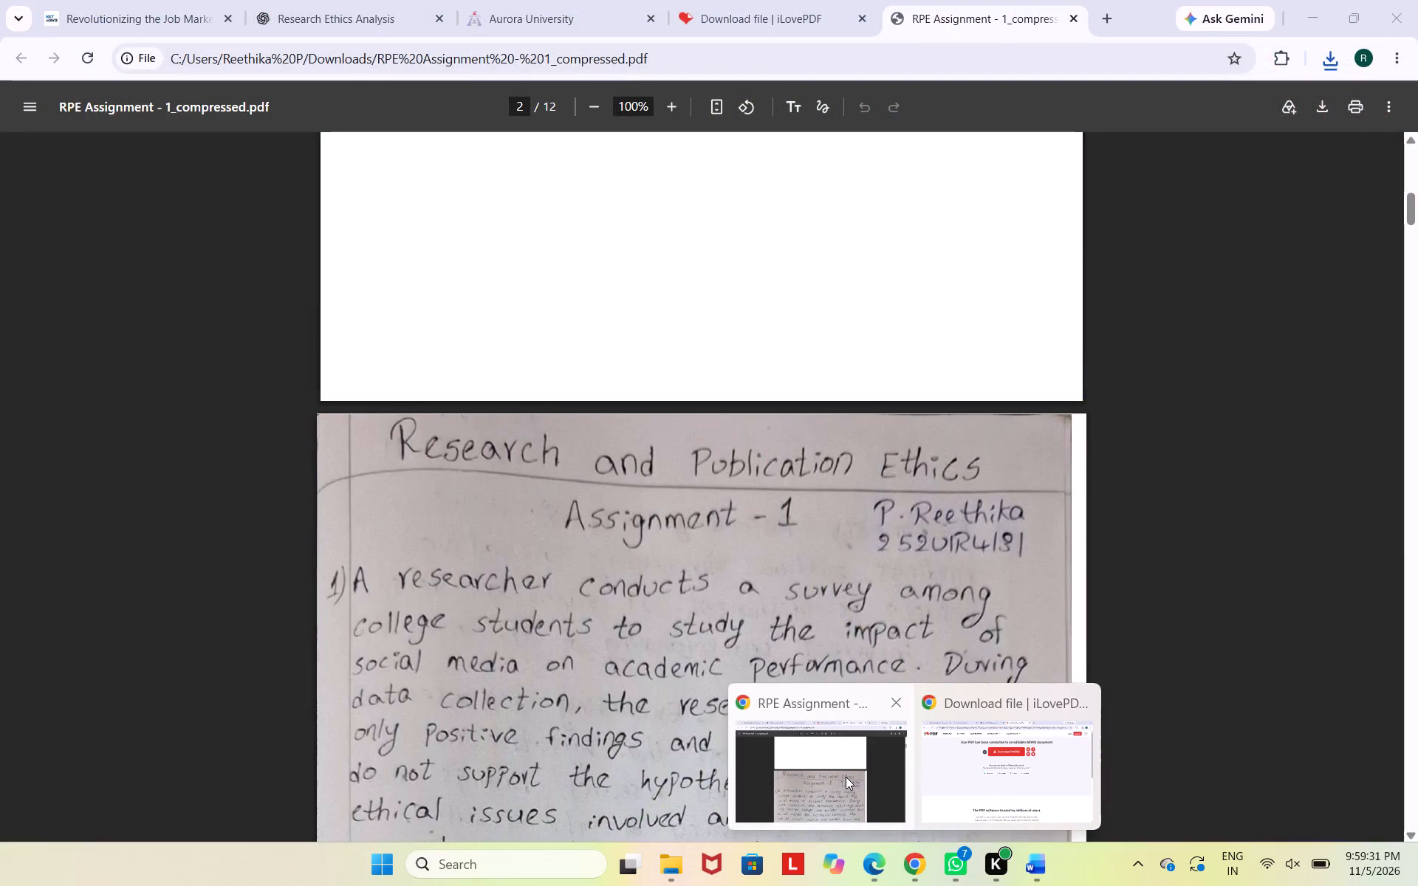
{"action": "left_click", "coordinate": [846, 777]}
{"action": "left_click", "coordinate": [561, 0]}
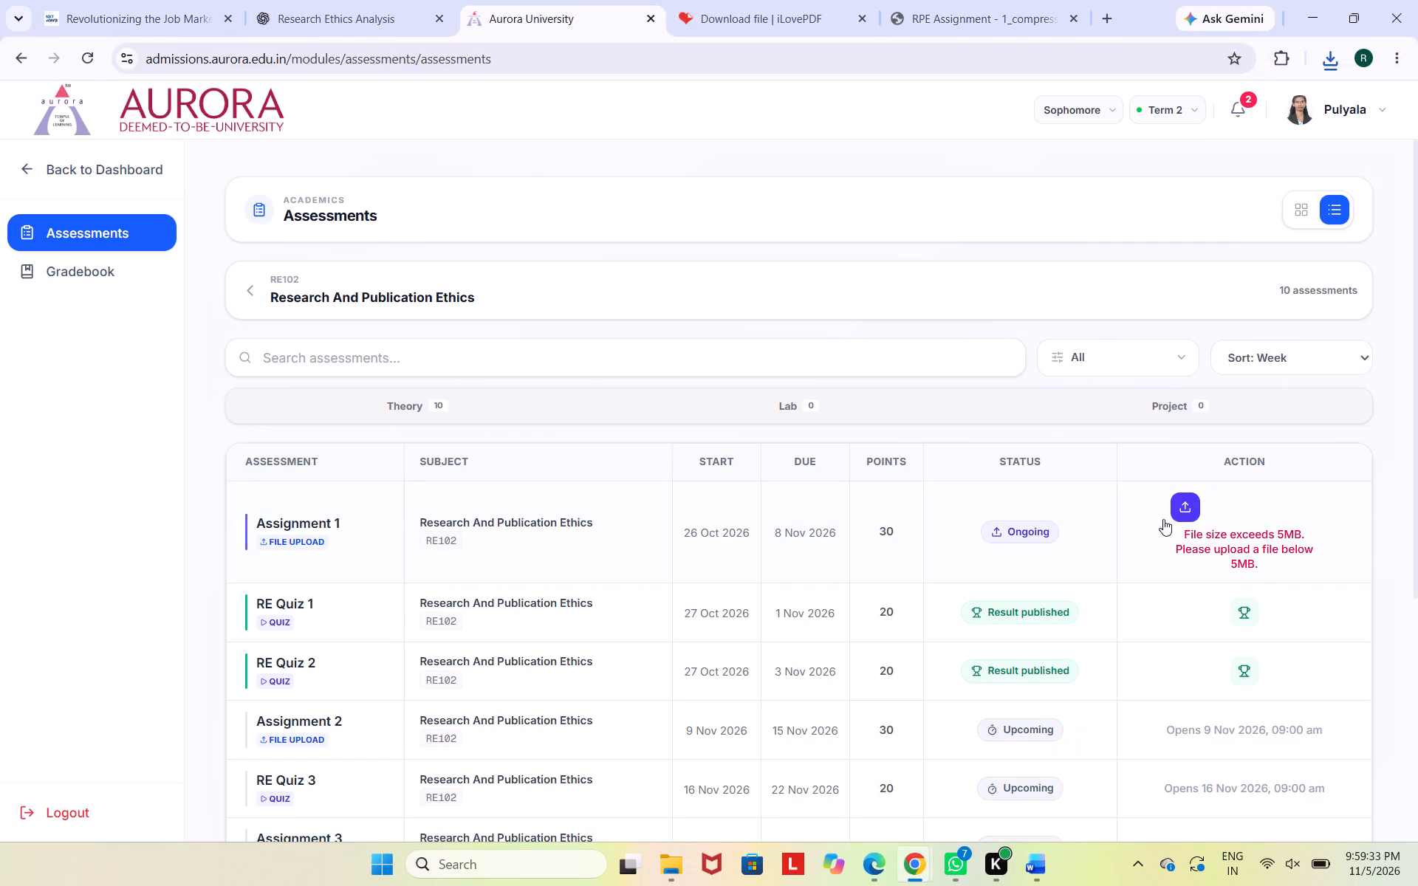
{"action": "left_click", "coordinate": [93, 56]}
Upload "RPE Assignment - 1_compressed" from the Downloads folder as the file submission for Assignment 1.
{"action": "left_click", "coordinate": [1245, 500]}
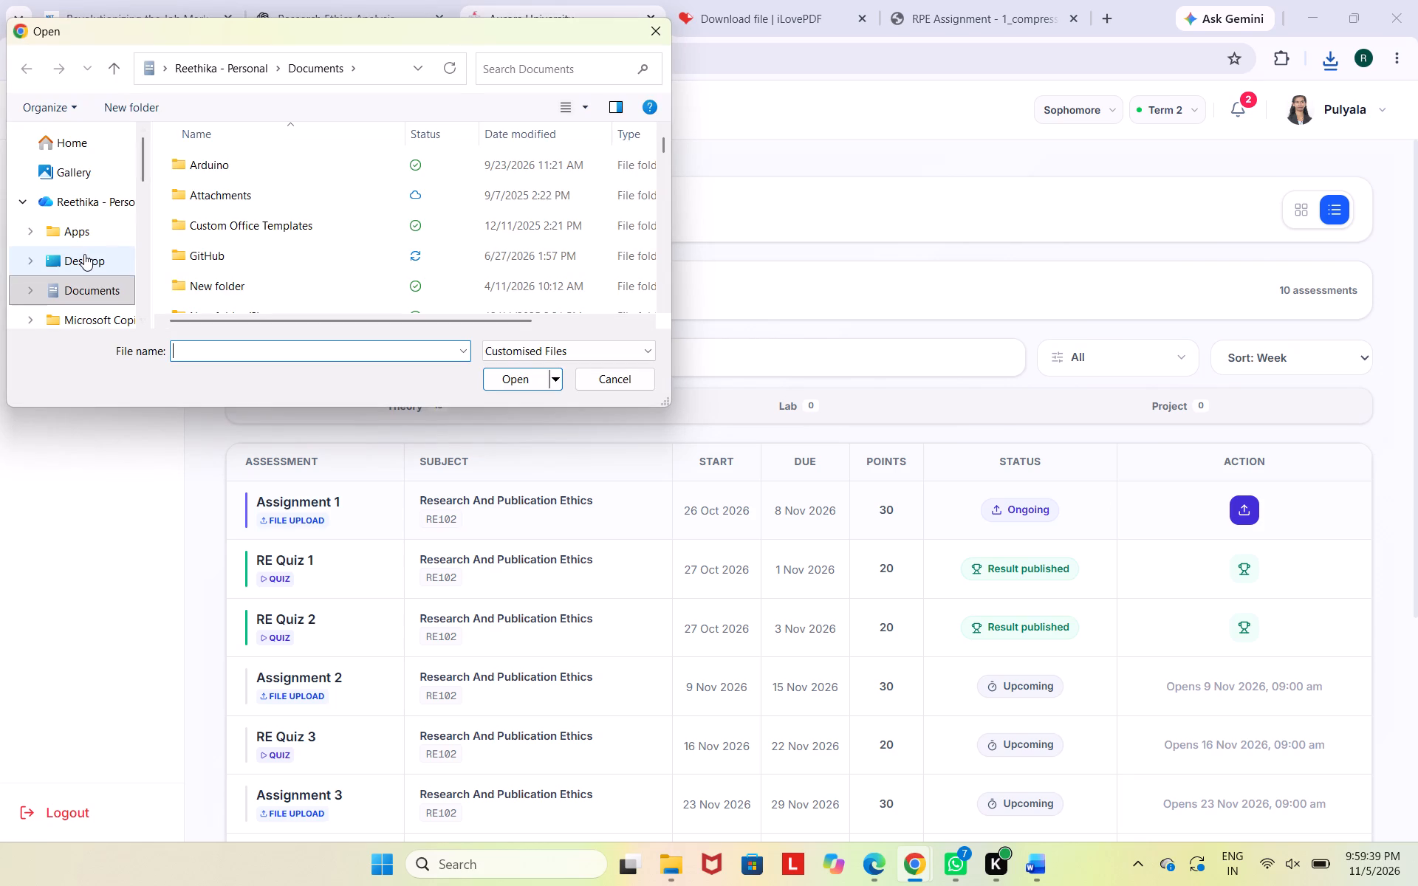
{"action": "scroll", "coordinate": [95, 255], "scroll_direction": "down", "scroll_amount": 1}
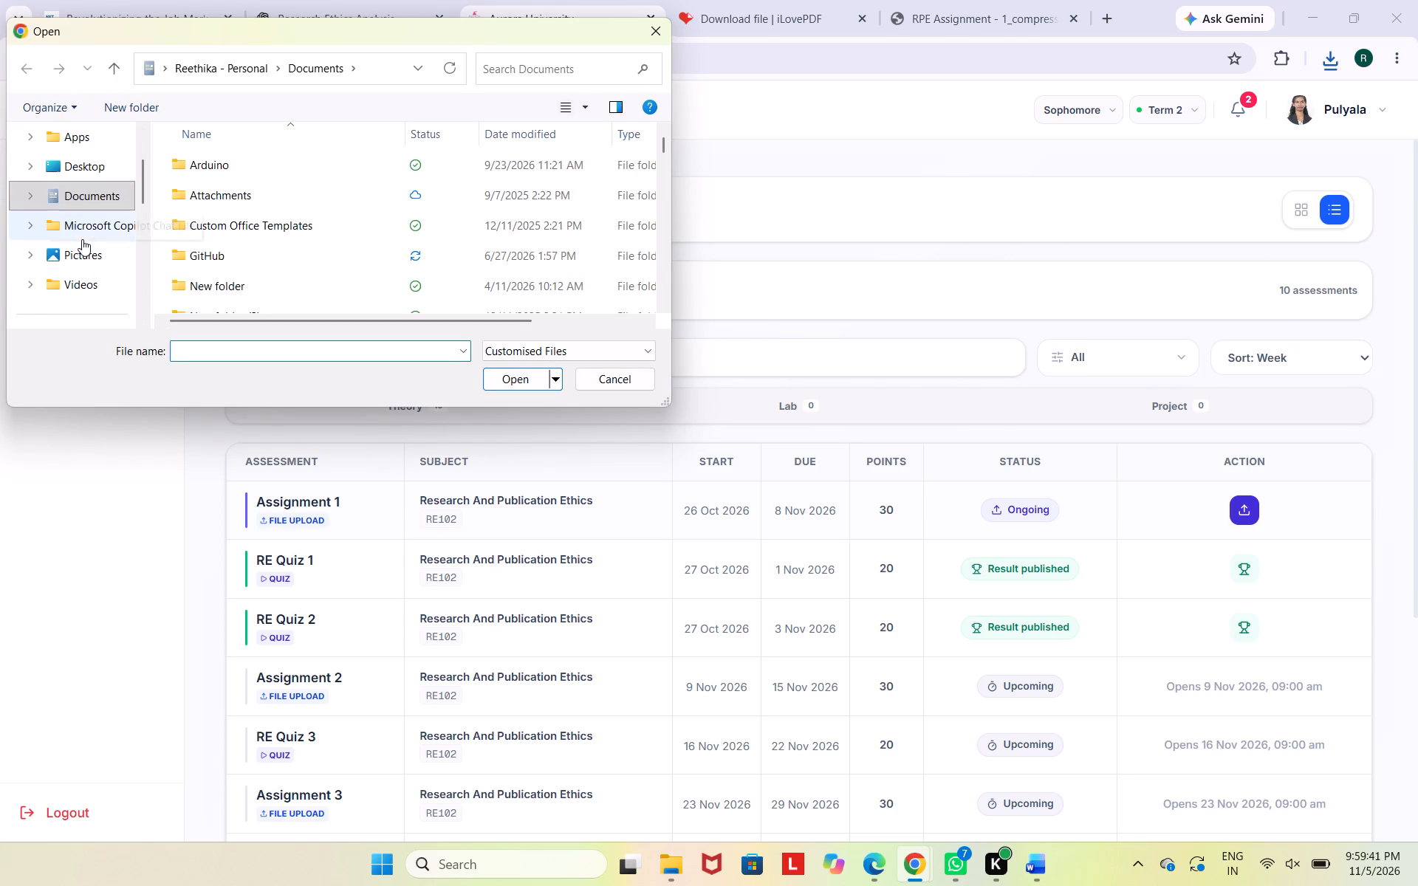
{"action": "scroll", "coordinate": [82, 239], "scroll_direction": "down", "scroll_amount": 1}
{"action": "scroll", "coordinate": [83, 176], "scroll_direction": "down", "scroll_amount": 1}
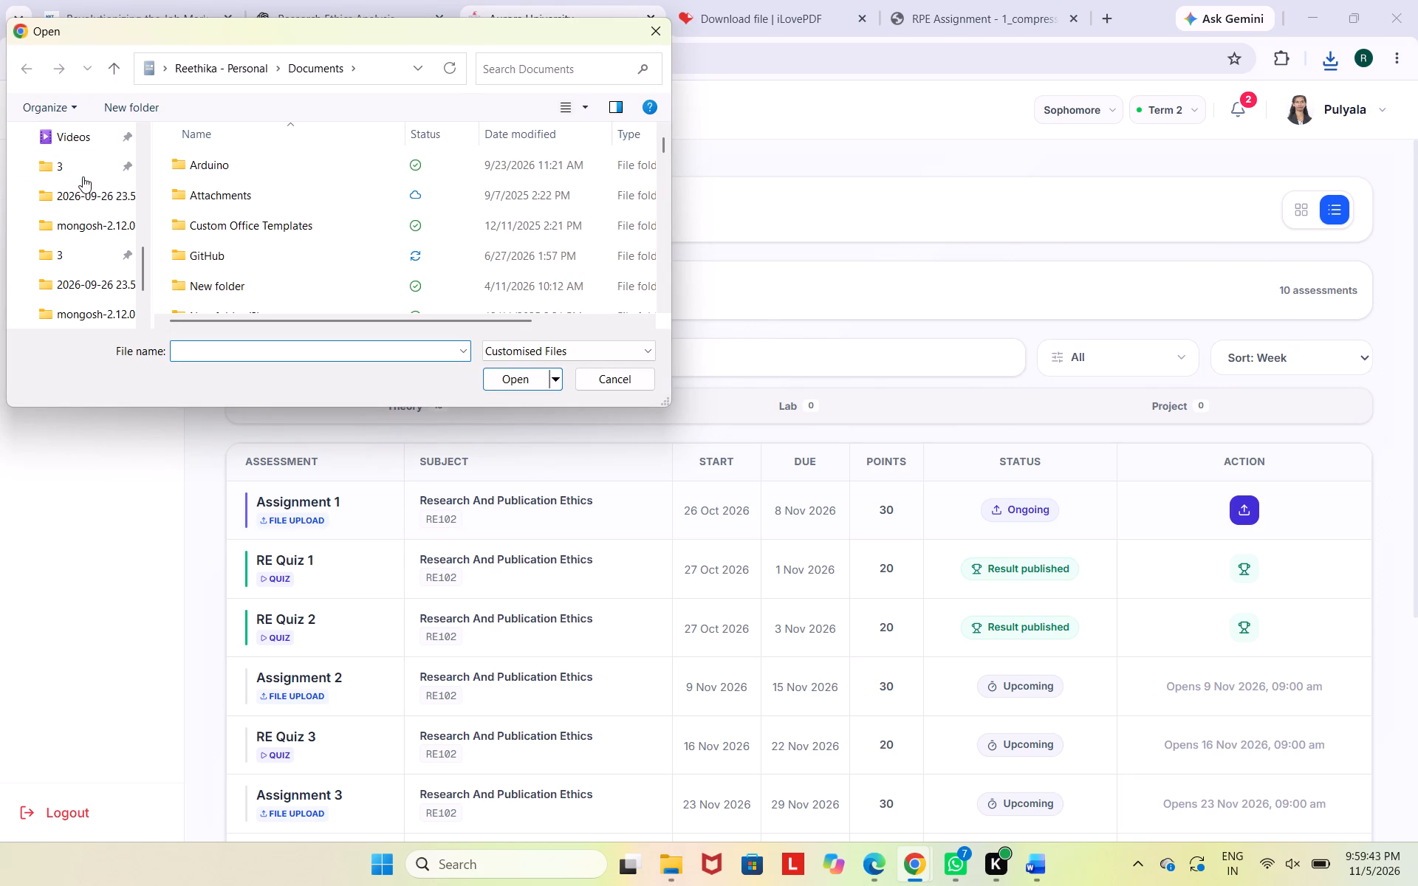
{"action": "scroll", "coordinate": [83, 190], "scroll_direction": "down", "scroll_amount": 2}
{"action": "scroll", "coordinate": [81, 231], "scroll_direction": "up", "scroll_amount": 6}
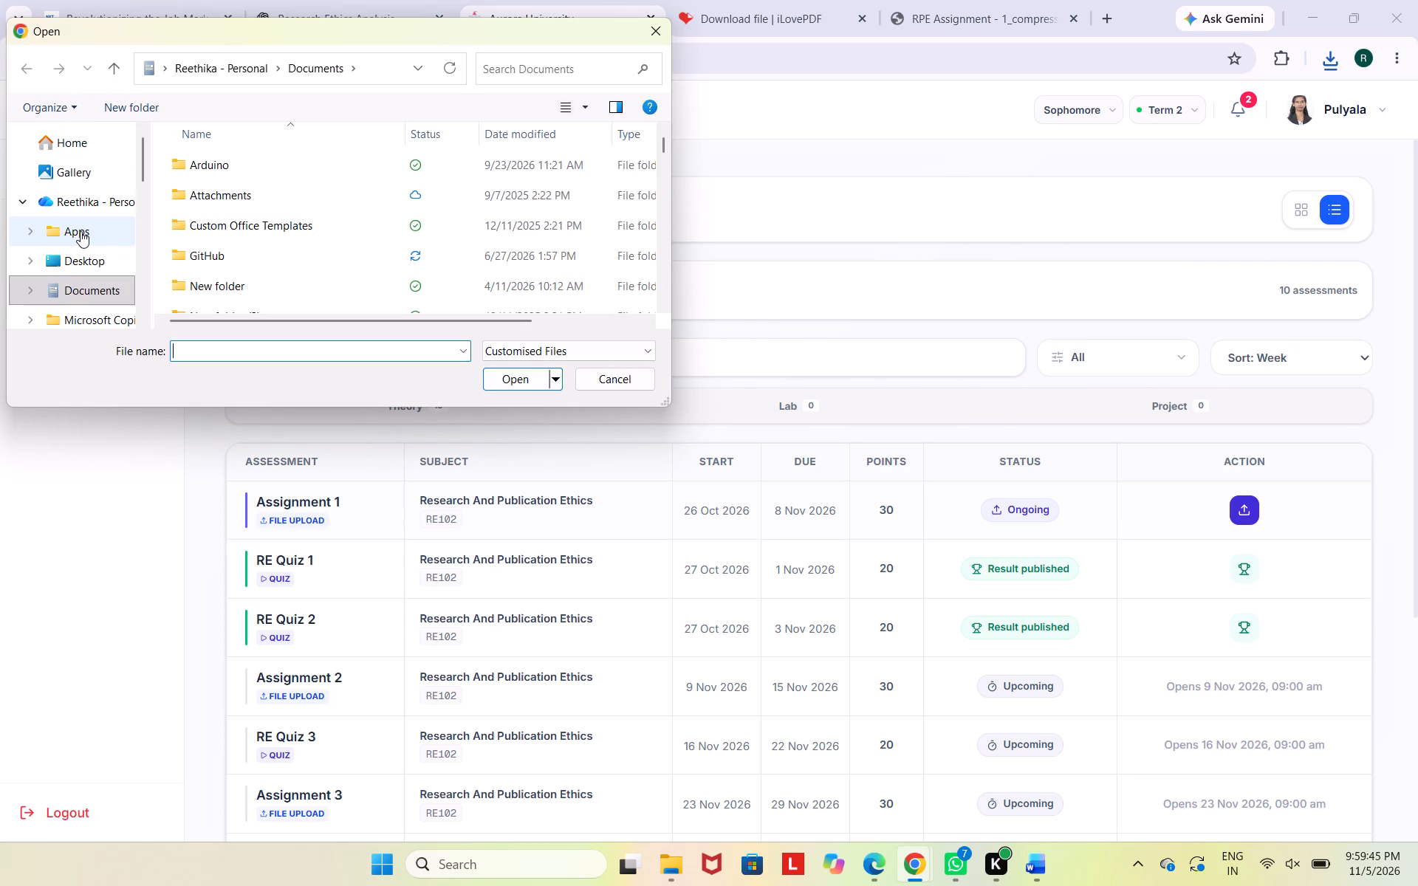
{"action": "scroll", "coordinate": [81, 231], "scroll_direction": "up", "scroll_amount": 6}
{"action": "scroll", "coordinate": [109, 240], "scroll_direction": "down", "scroll_amount": 1}
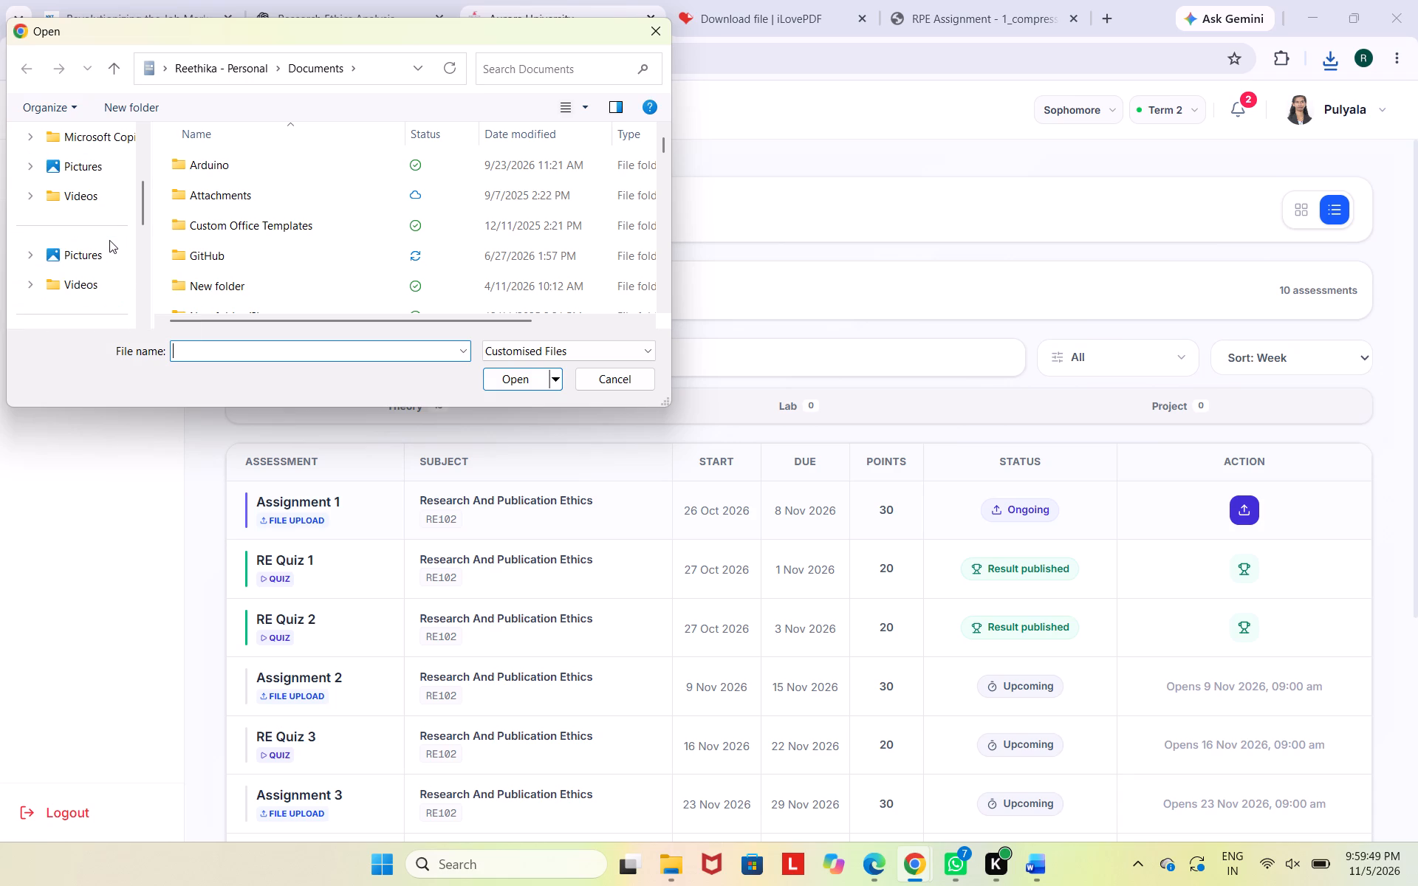
{"action": "scroll", "coordinate": [109, 240], "scroll_direction": "down", "scroll_amount": 1}
{"action": "left_click", "coordinate": [92, 281]}
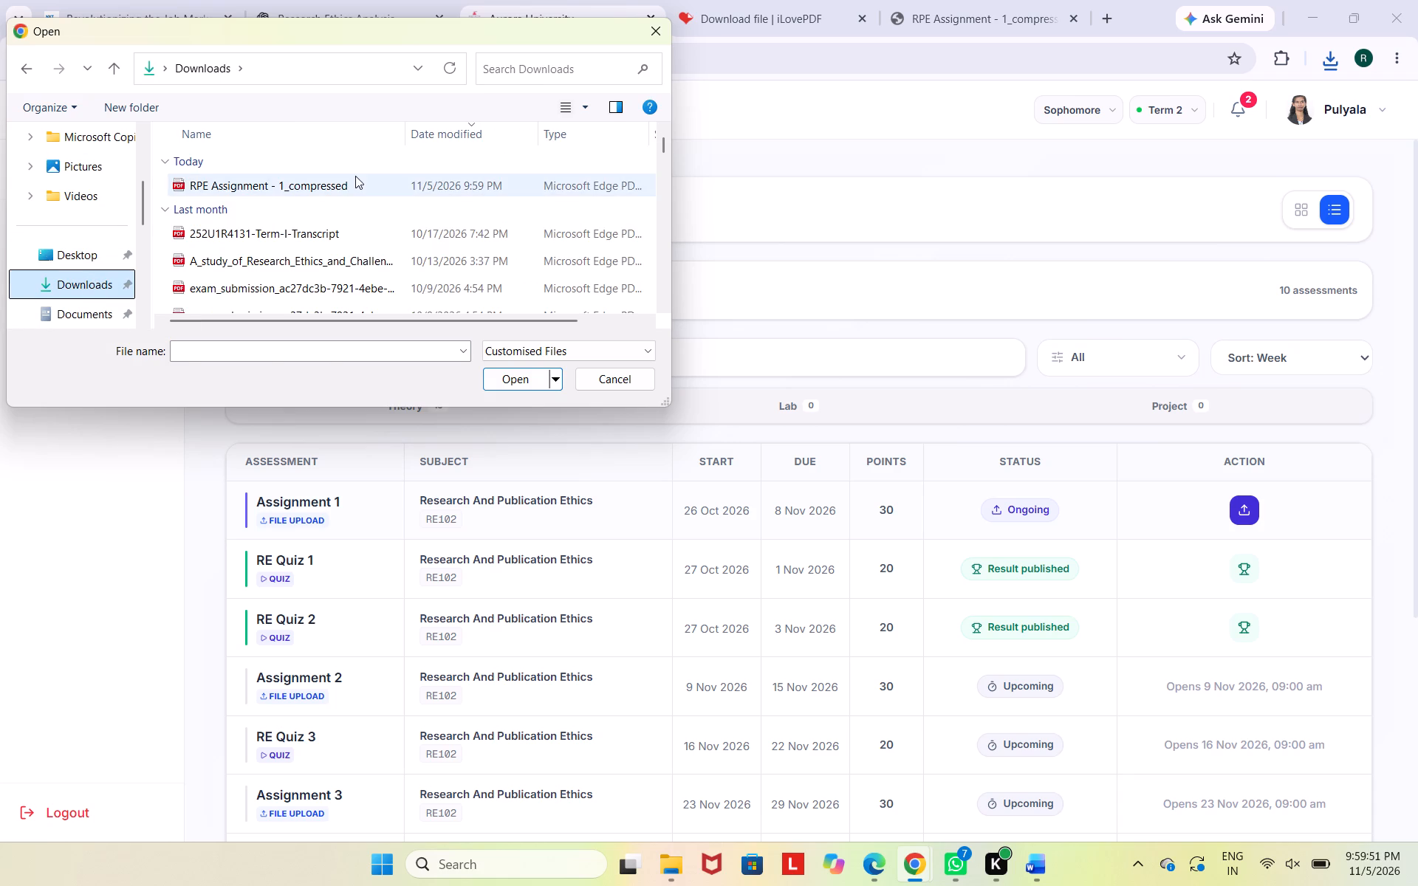
{"action": "left_click", "coordinate": [315, 179]}
{"action": "left_click", "coordinate": [315, 179]}
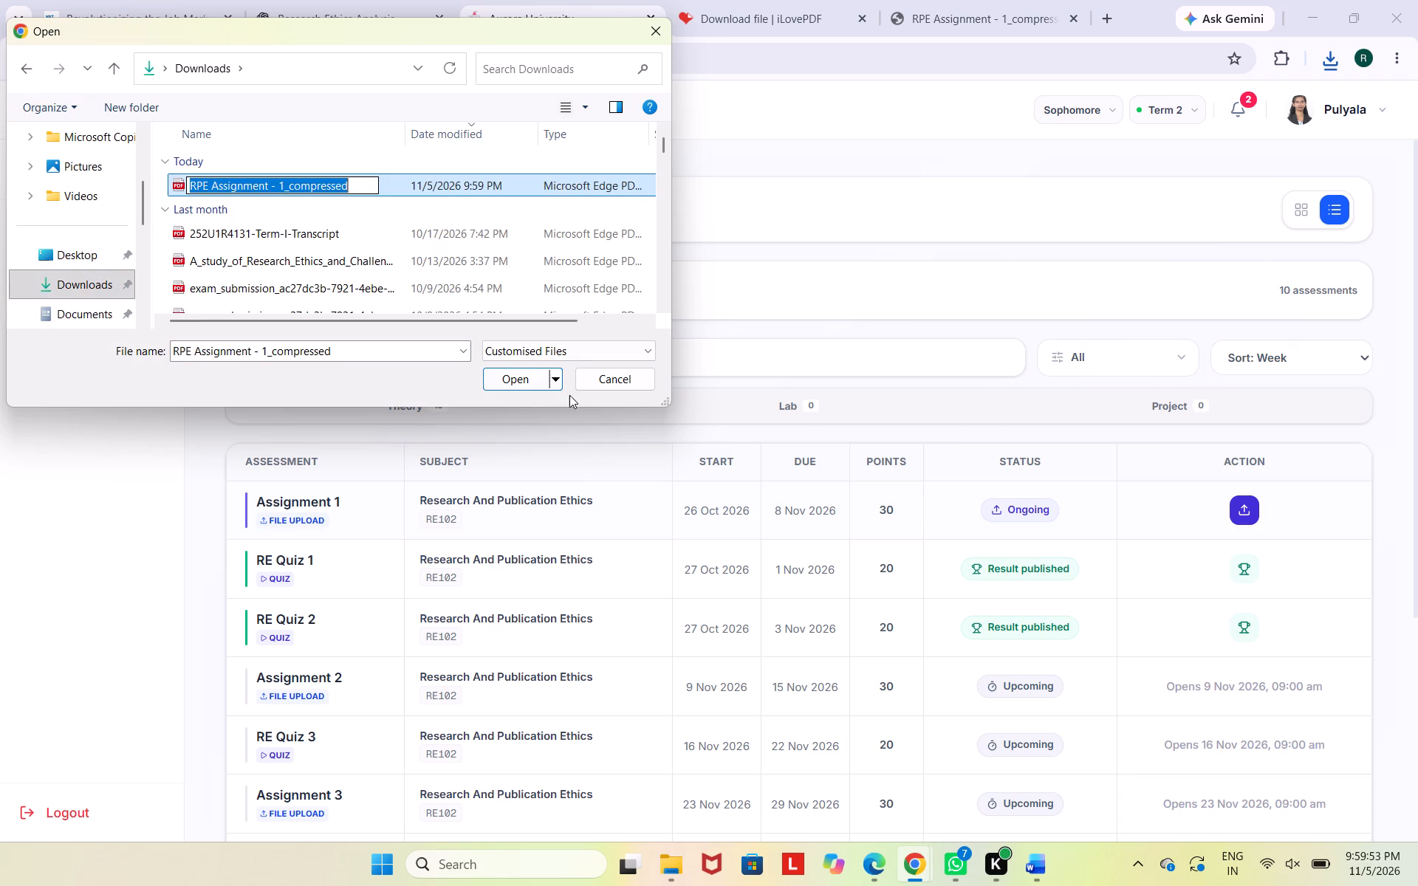
{"action": "left_click", "coordinate": [513, 382]}
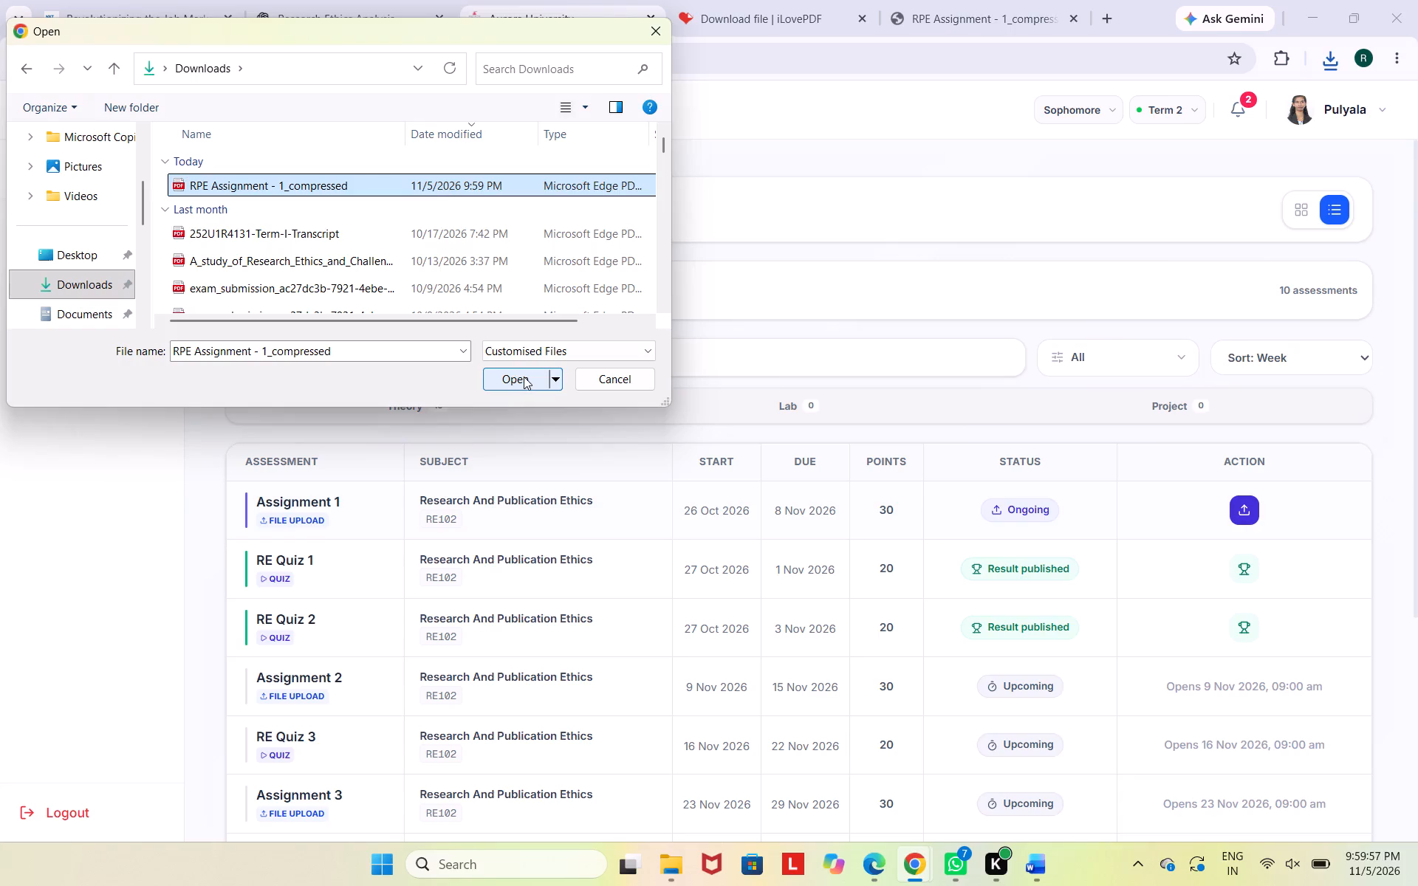
{"action": "left_click", "coordinate": [524, 377]}
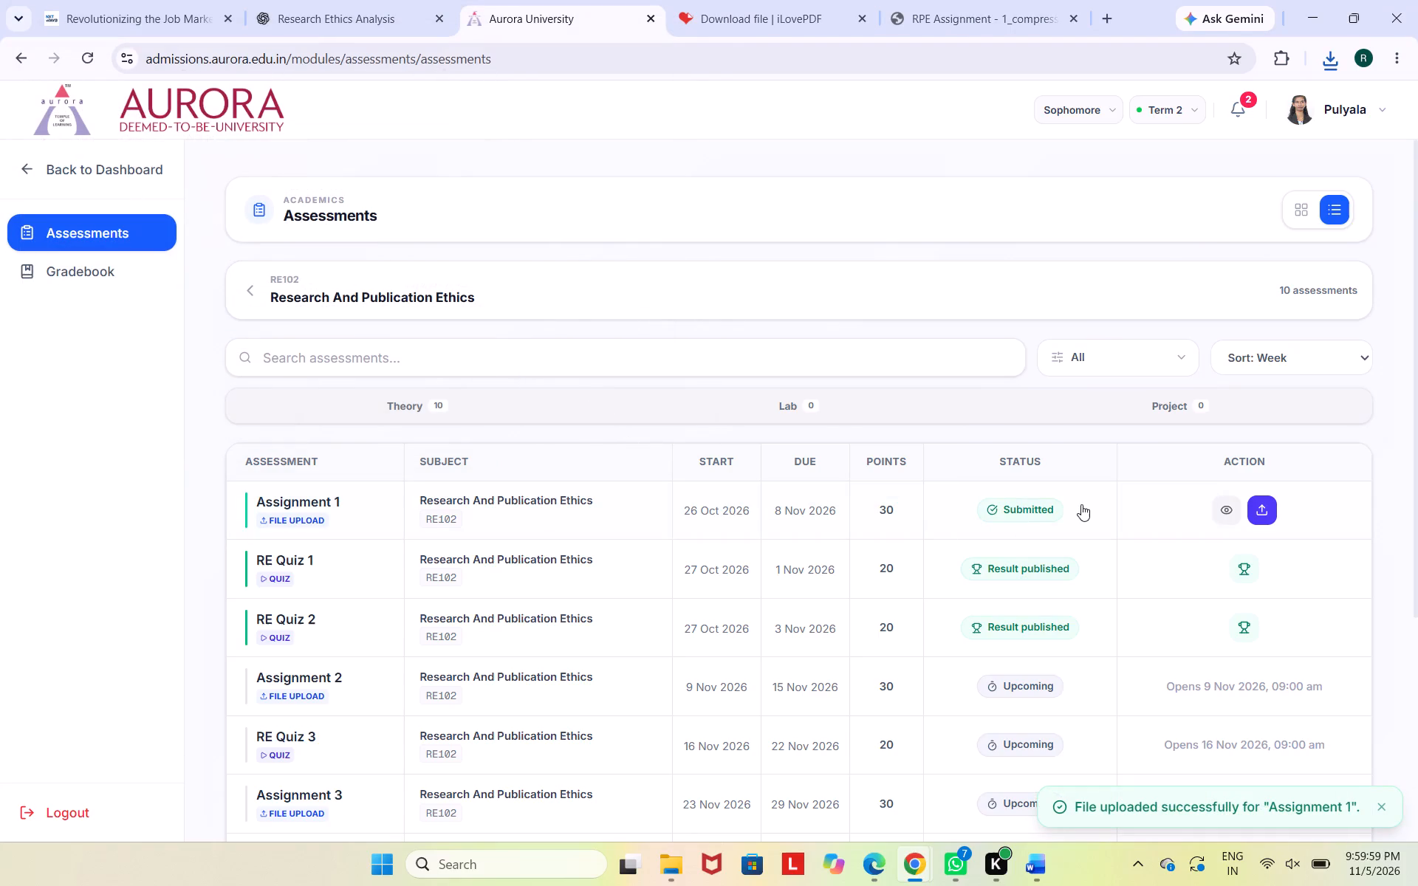
Reload the assessments page and open the submitted Assignment 1 file to check its first page.
{"action": "left_click", "coordinate": [88, 67]}
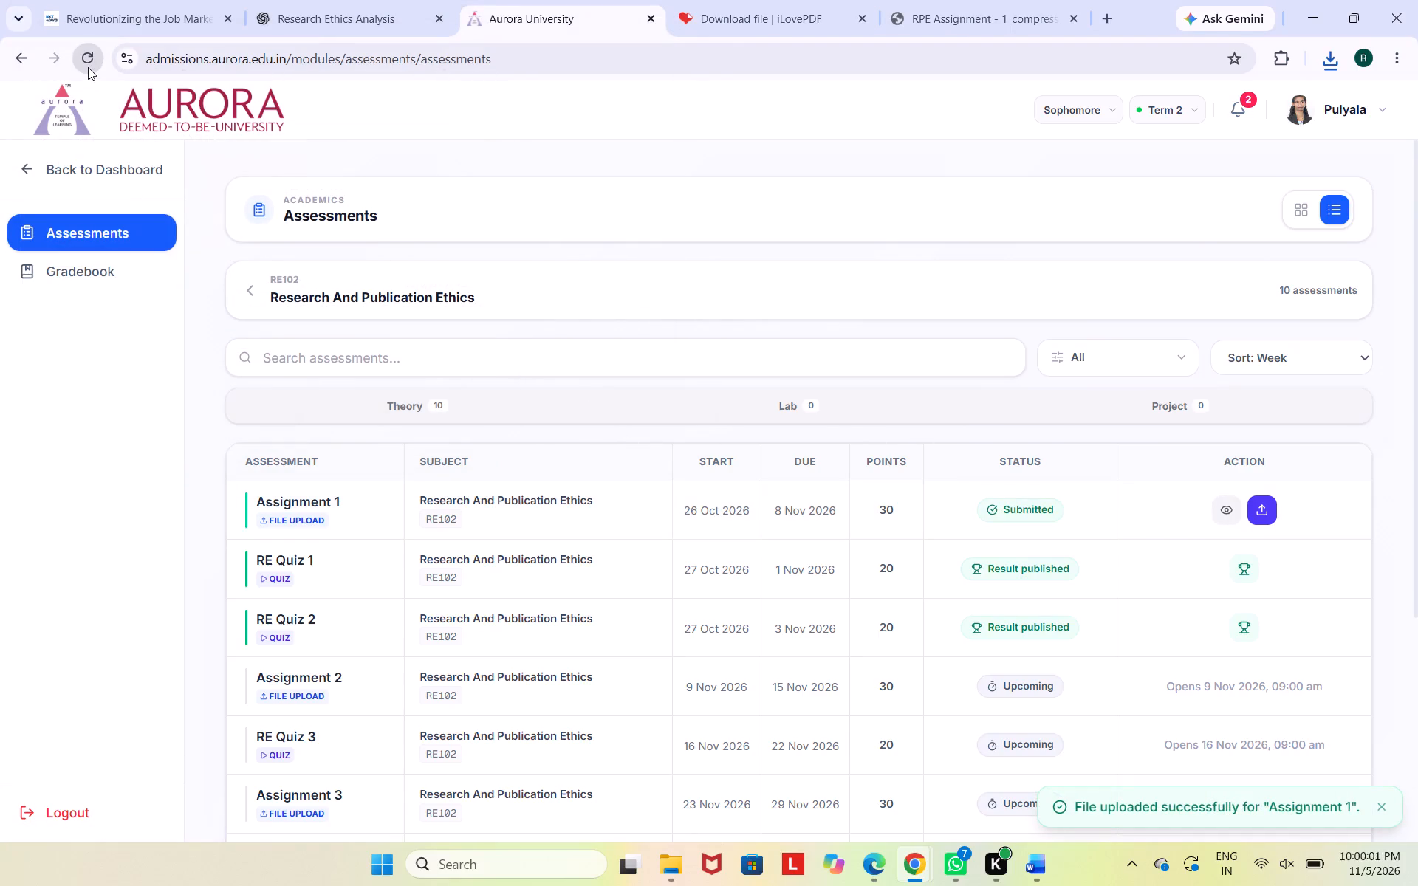
{"action": "left_click", "coordinate": [1232, 504]}
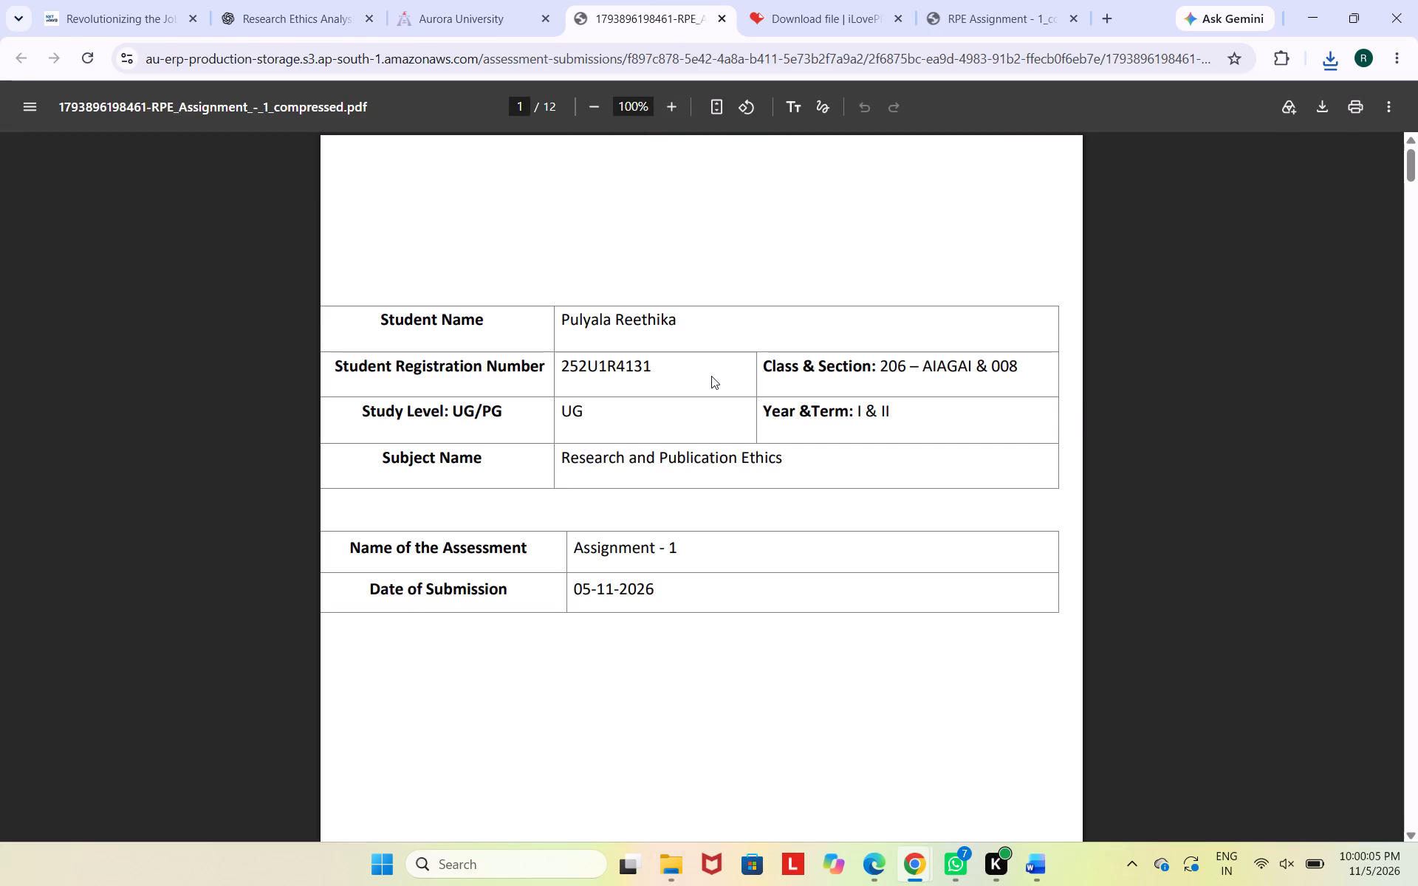
{"action": "scroll", "coordinate": [711, 376], "scroll_direction": "up", "scroll_amount": 6}
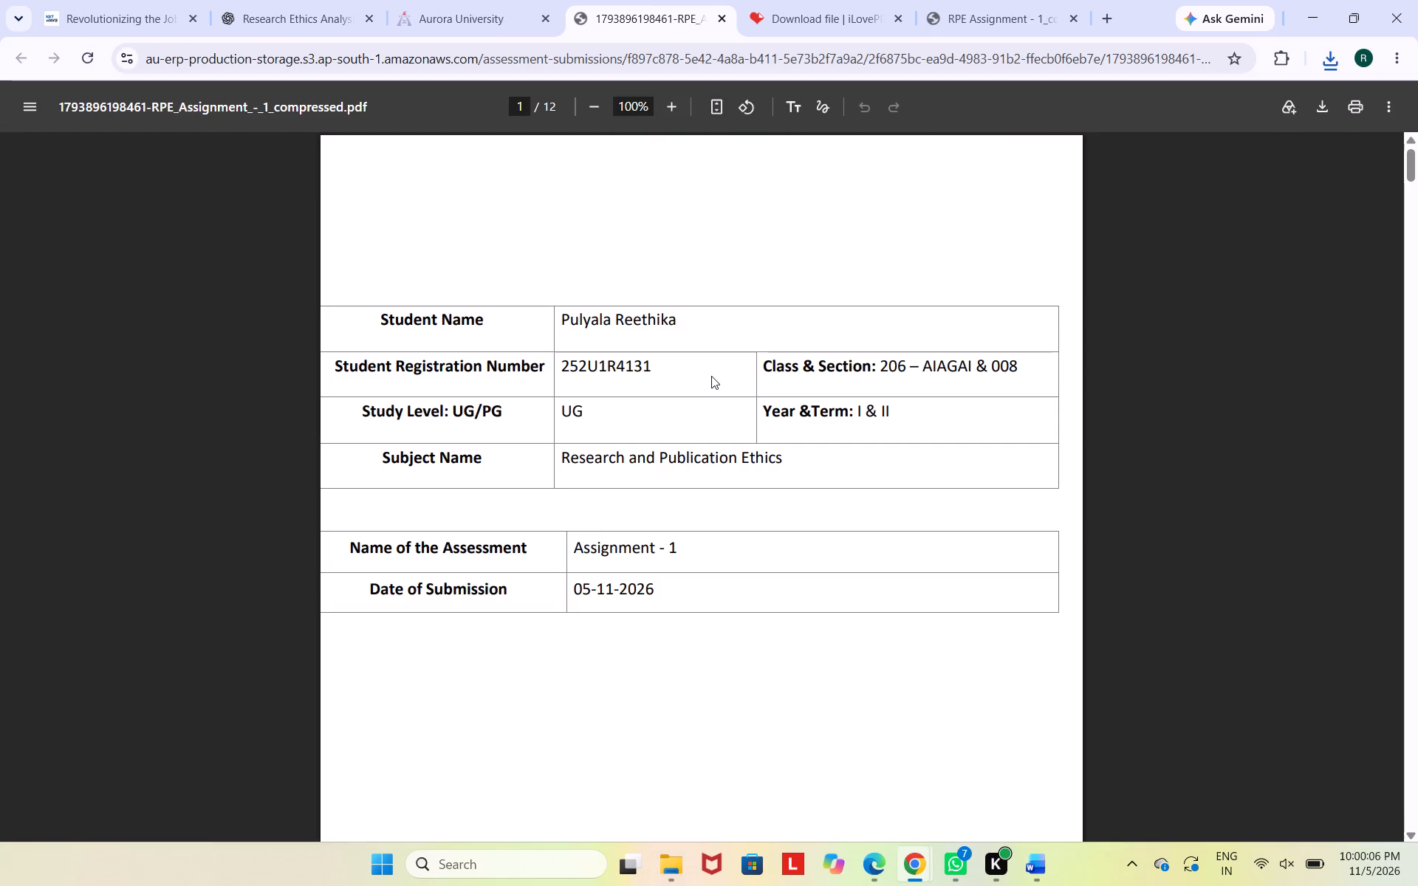